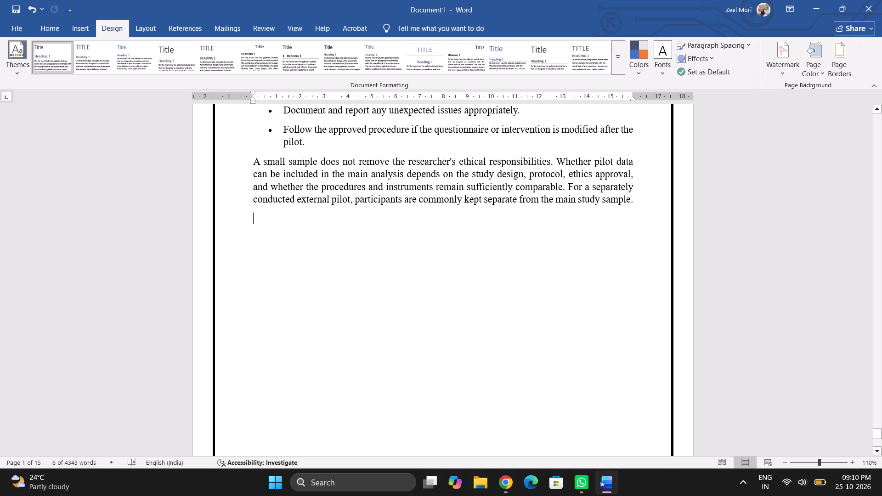
{"action": "key", "text": "ctrl+v"}
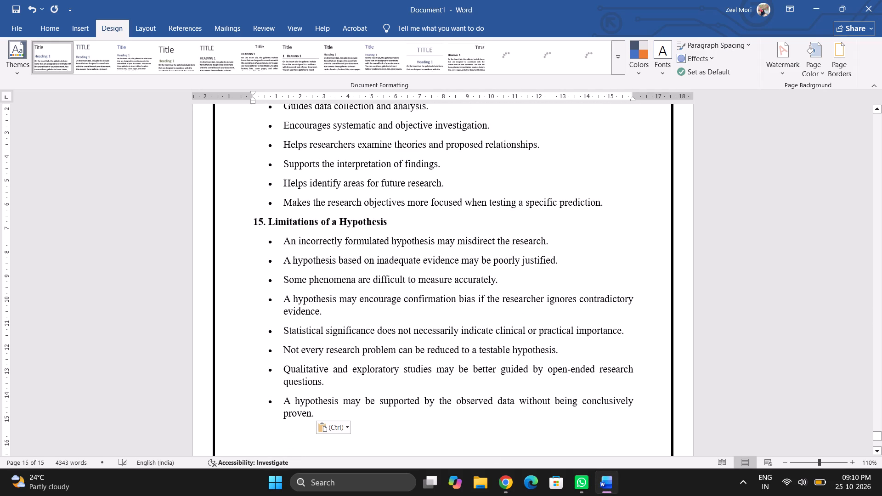
Shorten the title of the pasted notes to "Hypothesis in Research" by deleting the dash and "Detailed Notes for Nursing Research".
{"action": "scroll", "coordinate": [343, 222], "scroll_direction": "up", "scroll_amount": 20}
{"action": "scroll", "coordinate": [343, 222], "scroll_direction": "up", "scroll_amount": 13}
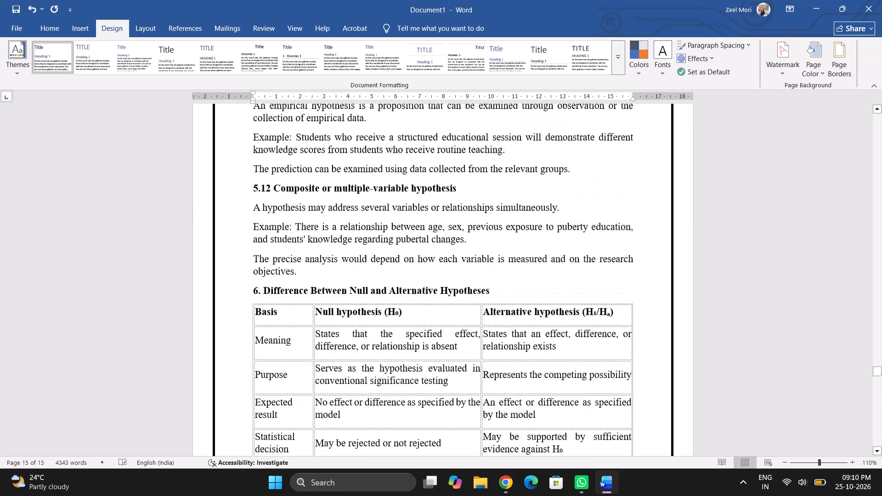
{"action": "scroll", "coordinate": [343, 222], "scroll_direction": "up", "scroll_amount": 12}
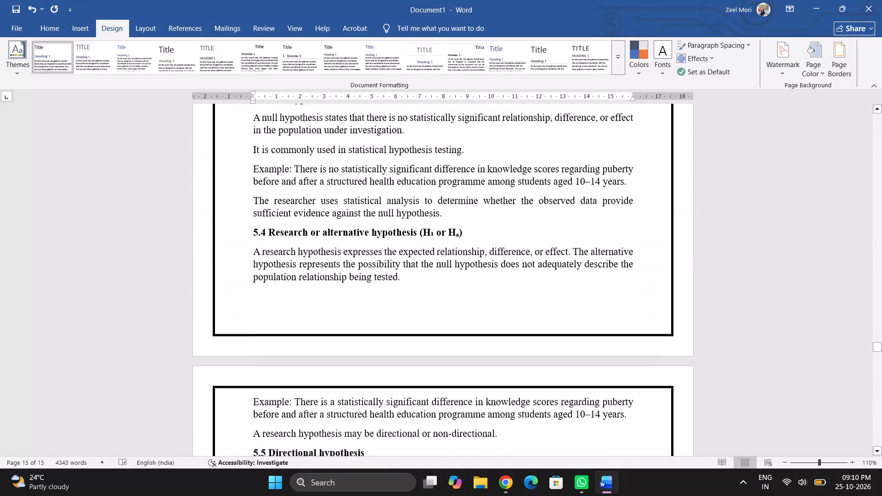
{"action": "scroll", "coordinate": [343, 222], "scroll_direction": "up", "scroll_amount": 8}
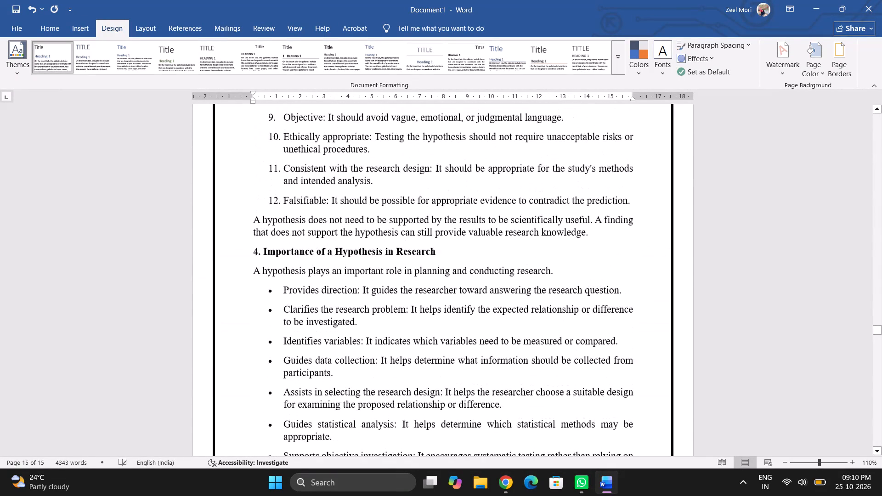
{"action": "scroll", "coordinate": [343, 222], "scroll_direction": "up", "scroll_amount": 7}
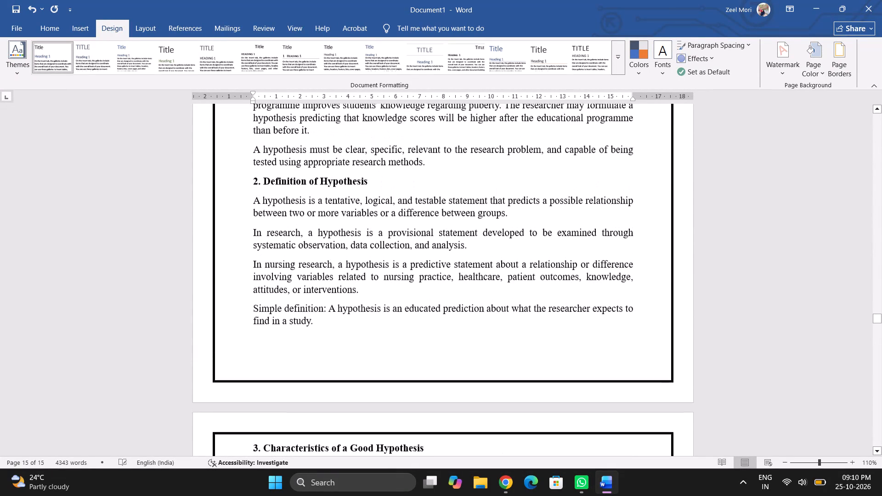
{"action": "scroll", "coordinate": [343, 222], "scroll_direction": "up", "scroll_amount": 3}
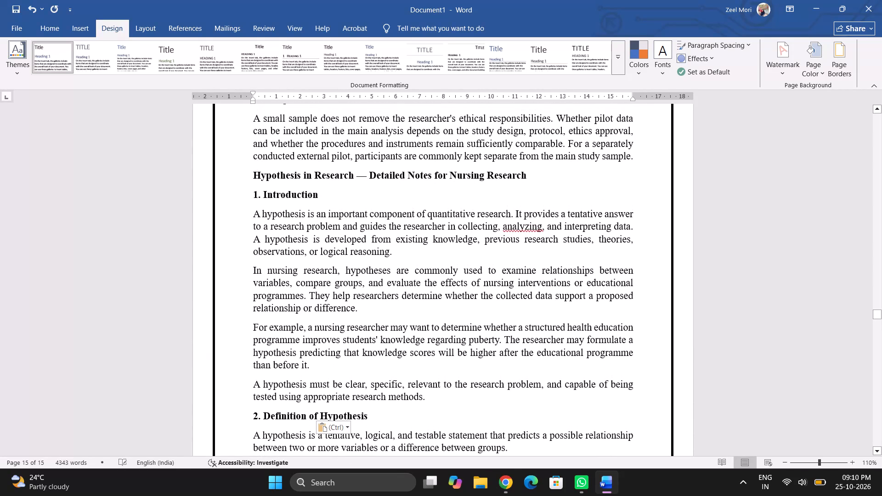
{"action": "left_click_drag", "start_coordinate": [533, 174], "coordinate": [380, 179]}
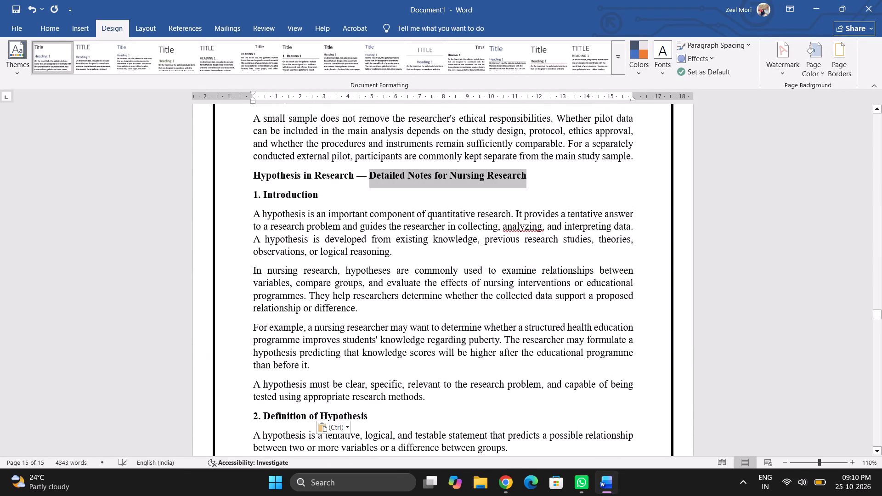
{"action": "left_click_drag", "start_coordinate": [380, 179], "coordinate": [361, 177]}
{"action": "key", "text": "BackSpace"}
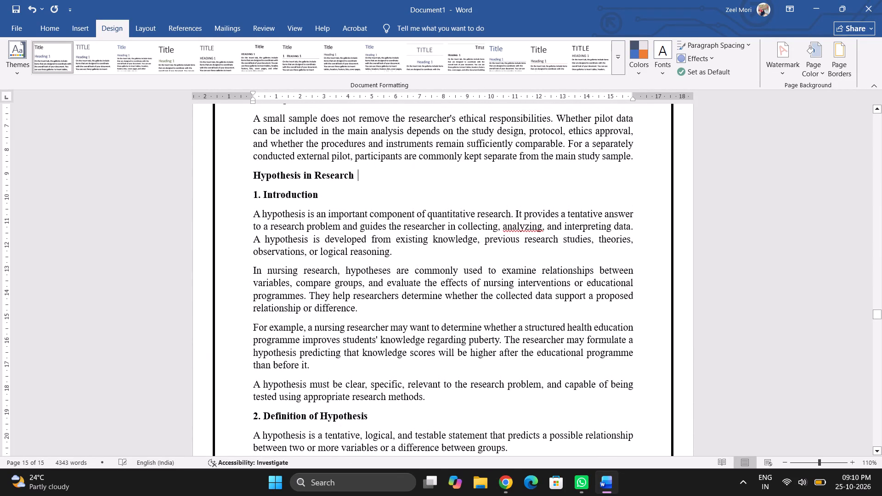
Centre the "Hypothesis in Research" title and insert a blank line above it.
{"action": "left_click_drag", "start_coordinate": [359, 175], "coordinate": [244, 185]}
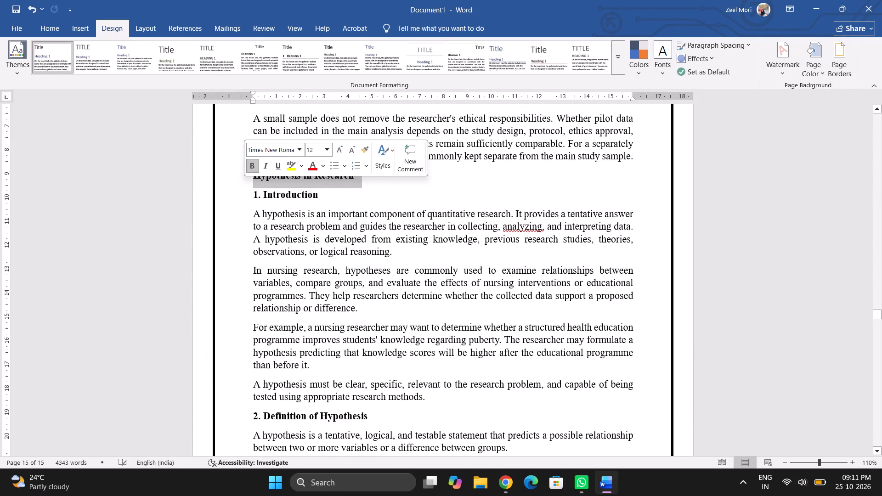
{"action": "left_click", "coordinate": [53, 23]}
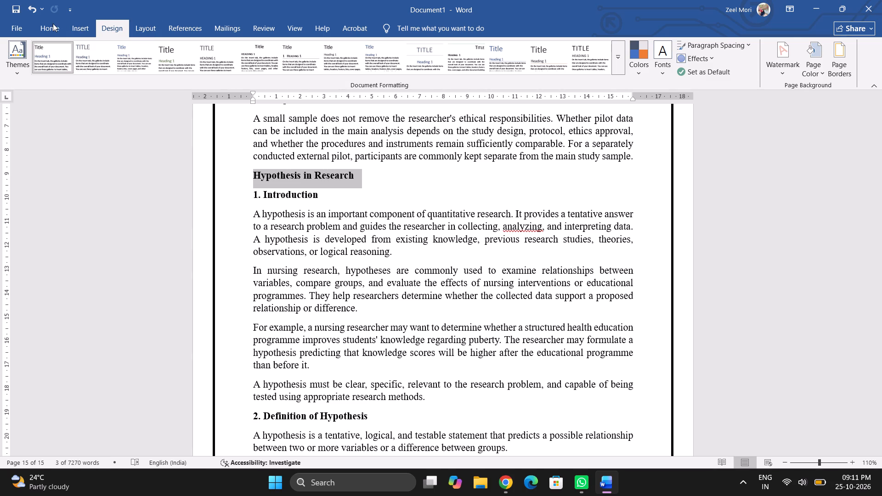
{"action": "left_click", "coordinate": [292, 66]}
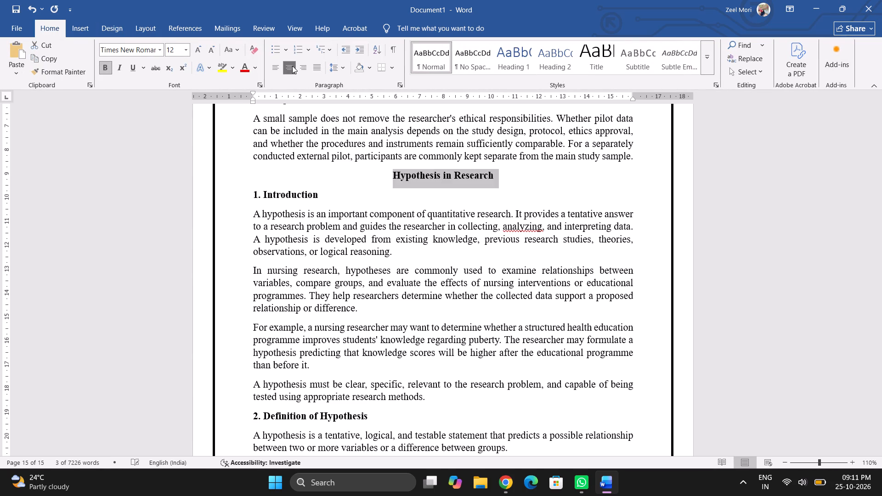
{"action": "left_click", "coordinate": [390, 175]}
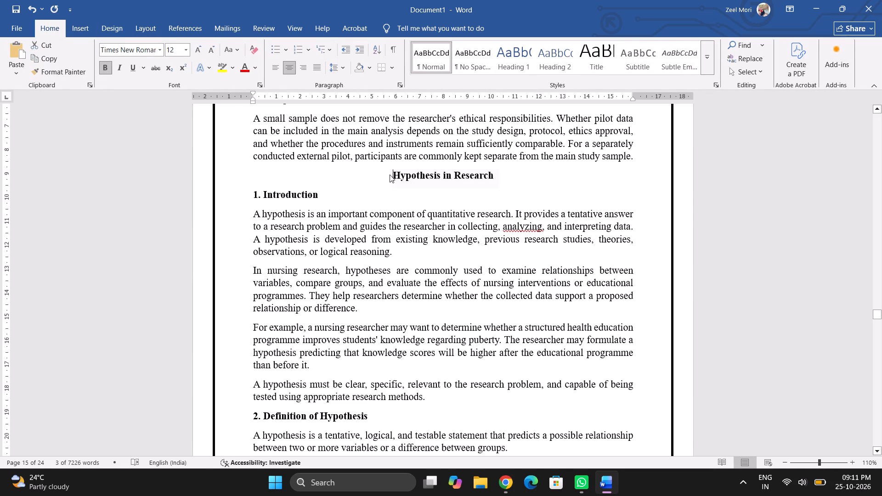
{"action": "key", "text": "Return"}
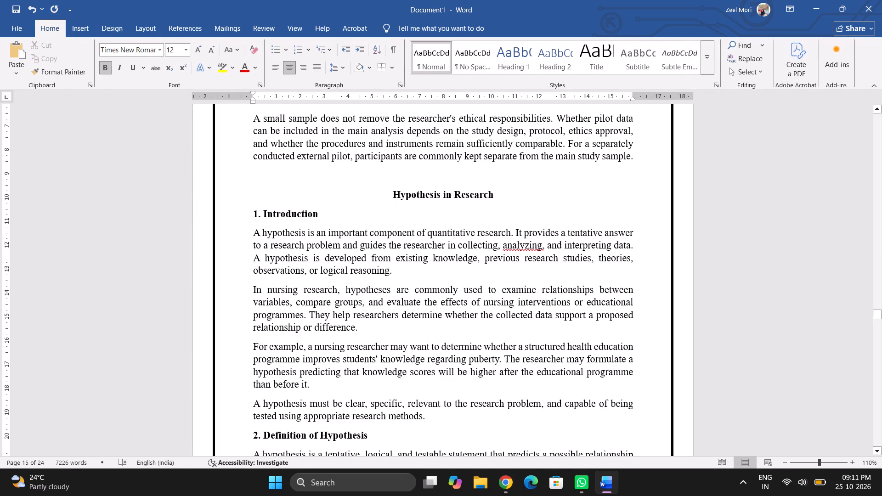
Delete the "For example, a nursing researcher may want to determine..." paragraph from the hypothesis Introduction.
{"action": "scroll", "coordinate": [464, 246], "scroll_direction": "down", "scroll_amount": 1}
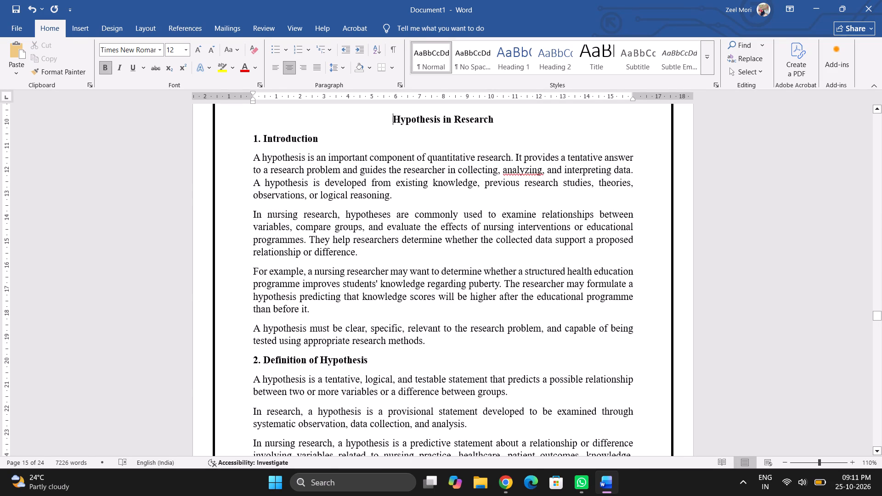
{"action": "left_click_drag", "start_coordinate": [317, 310], "coordinate": [249, 271]}
{"action": "key", "text": "BackSpace"}
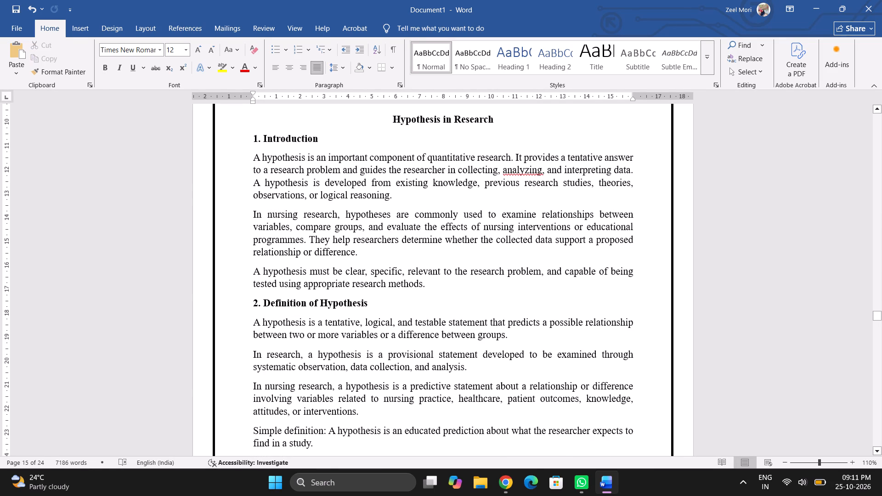
Make the "Simple definition:" label bold at the end of section 2, Definition of Hypothesis.
{"action": "scroll", "coordinate": [339, 274], "scroll_direction": "down", "scroll_amount": 2}
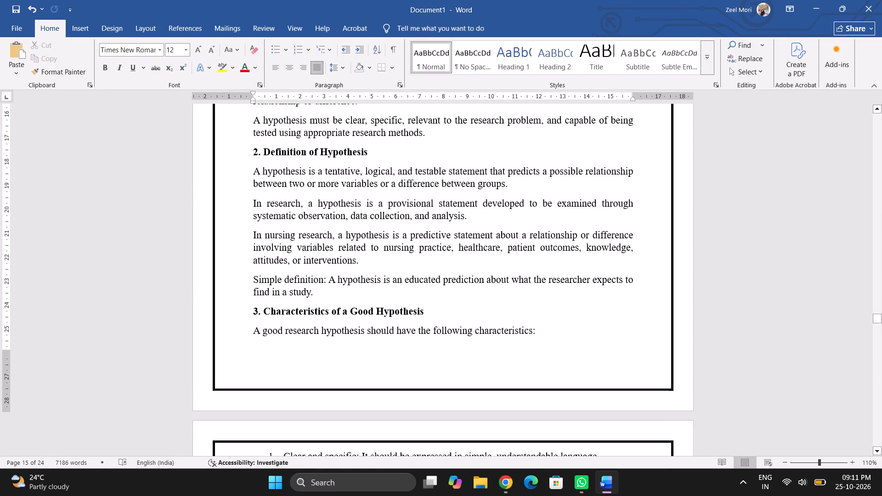
{"action": "scroll", "coordinate": [339, 274], "scroll_direction": "down", "scroll_amount": 1}
{"action": "left_click_drag", "start_coordinate": [326, 279], "coordinate": [268, 278]}
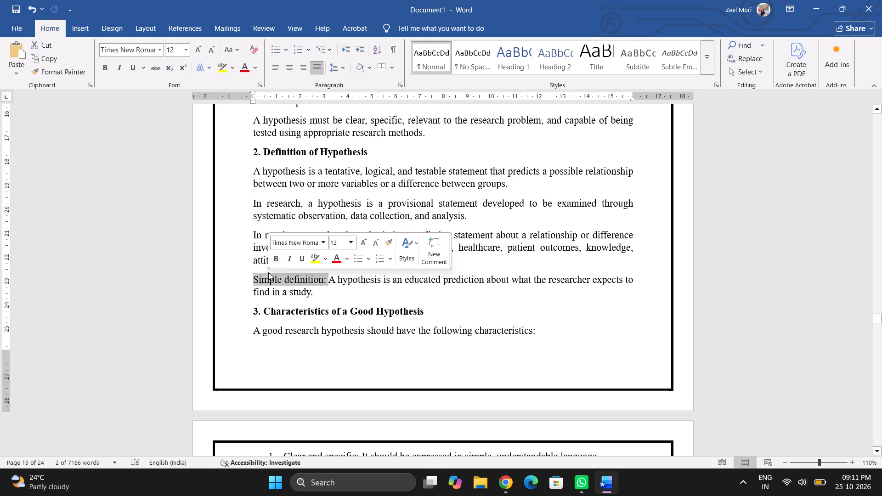
{"action": "left_click", "coordinate": [271, 254]}
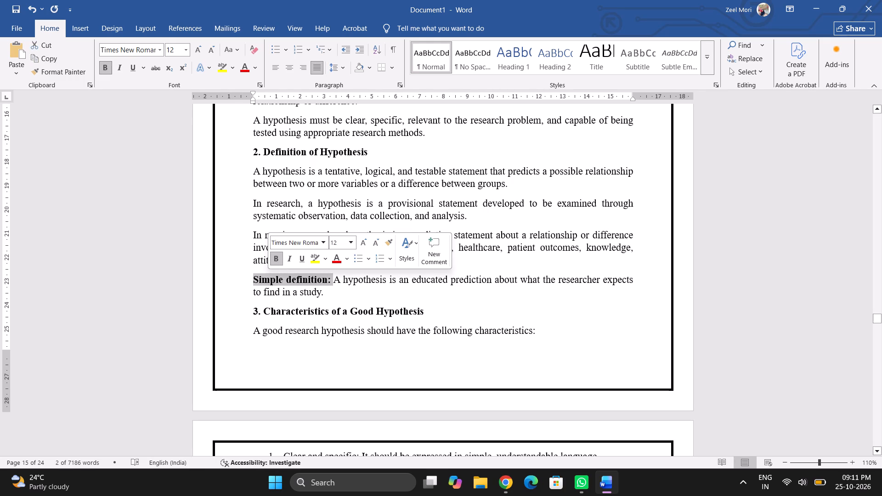
{"action": "left_click", "coordinate": [331, 289]}
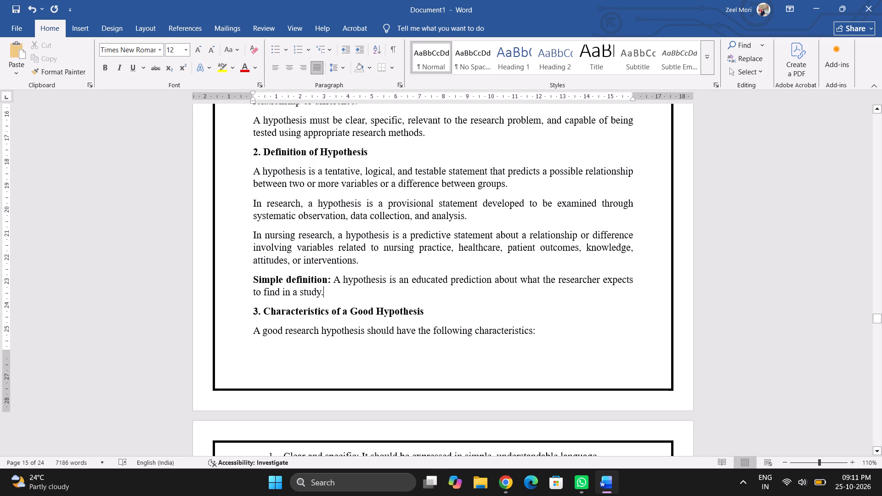
Review the pasted notes from section 3, Characteristics of a Good Hypothesis, through section 5.12, Composite or multiple-variable hypothesis.
{"action": "scroll", "coordinate": [408, 312], "scroll_direction": "down", "scroll_amount": 1}
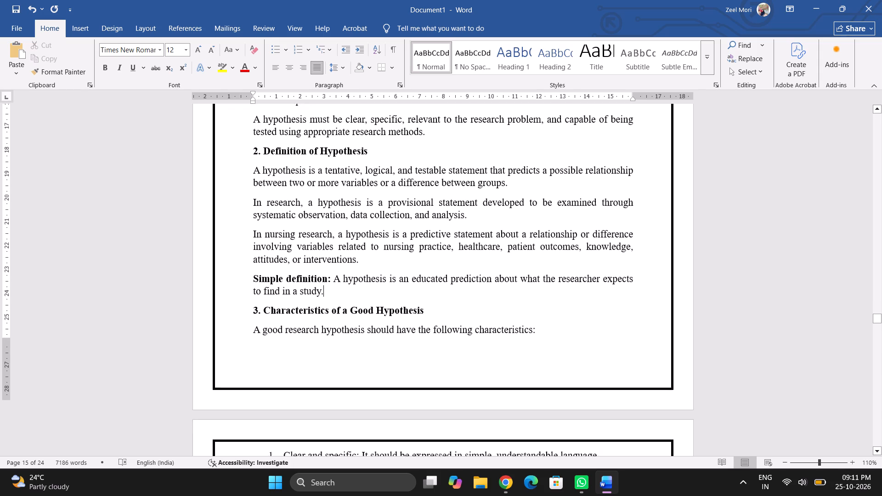
{"action": "scroll", "coordinate": [408, 312], "scroll_direction": "down", "scroll_amount": 3}
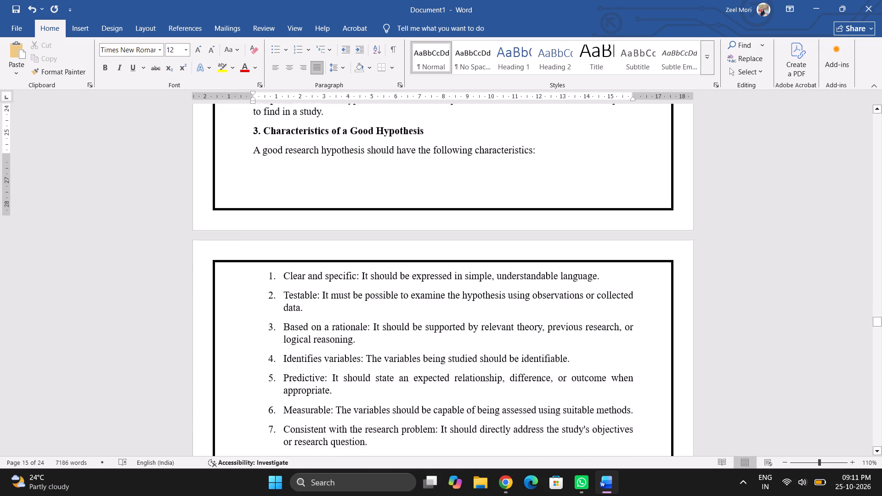
{"action": "scroll", "coordinate": [408, 312], "scroll_direction": "down", "scroll_amount": 2}
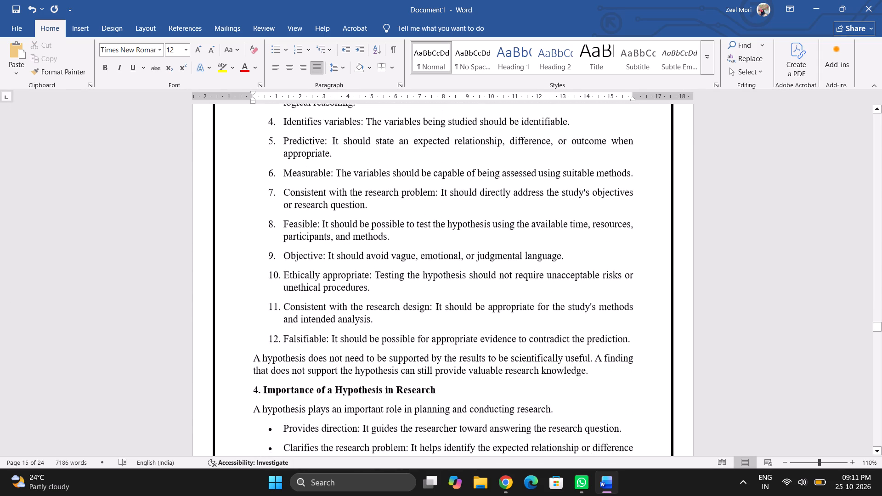
{"action": "scroll", "coordinate": [408, 312], "scroll_direction": "down", "scroll_amount": 1}
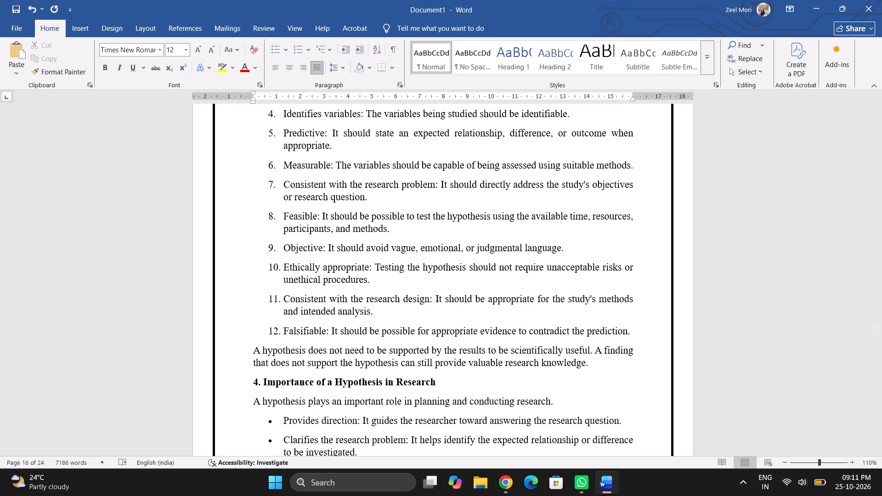
{"action": "scroll", "coordinate": [408, 312], "scroll_direction": "down", "scroll_amount": 2}
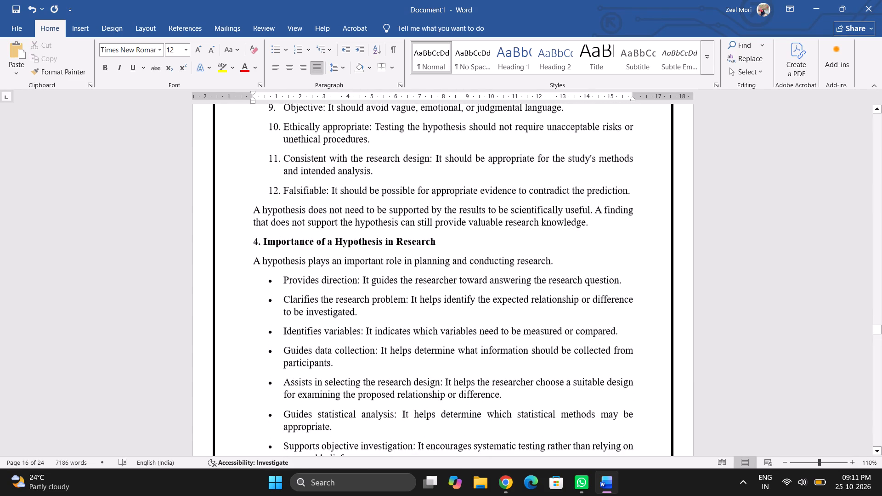
{"action": "scroll", "coordinate": [408, 312], "scroll_direction": "down", "scroll_amount": 5}
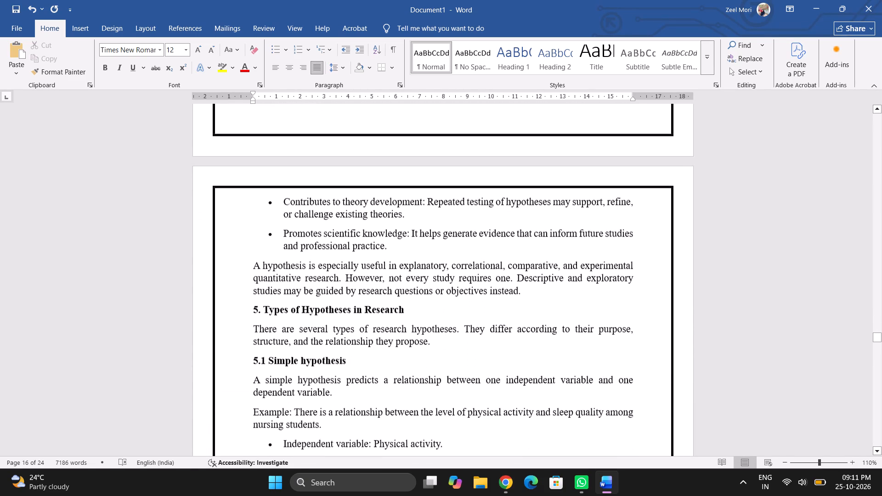
{"action": "scroll", "coordinate": [408, 312], "scroll_direction": "down", "scroll_amount": 3}
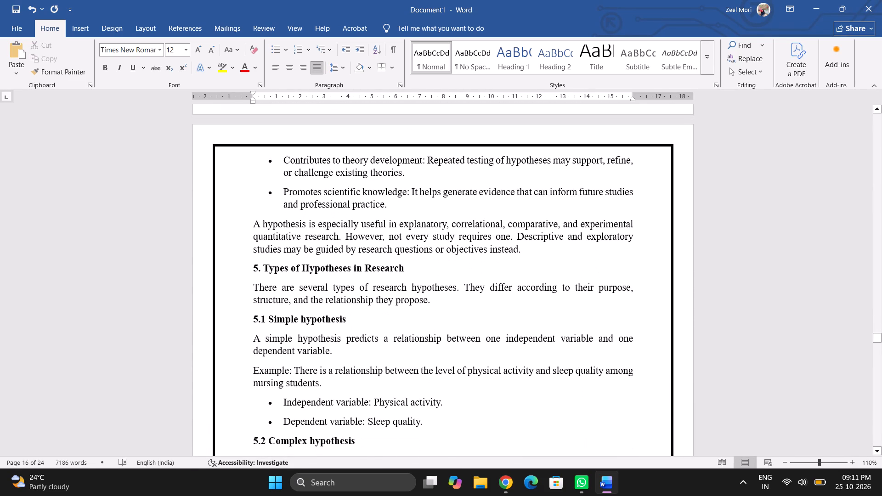
{"action": "scroll", "coordinate": [408, 312], "scroll_direction": "down", "scroll_amount": 3}
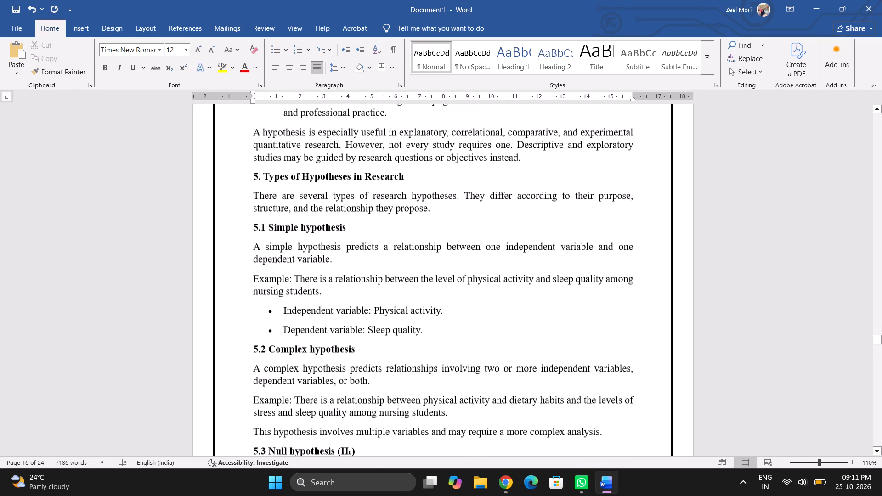
{"action": "scroll", "coordinate": [408, 312], "scroll_direction": "down", "scroll_amount": 4}
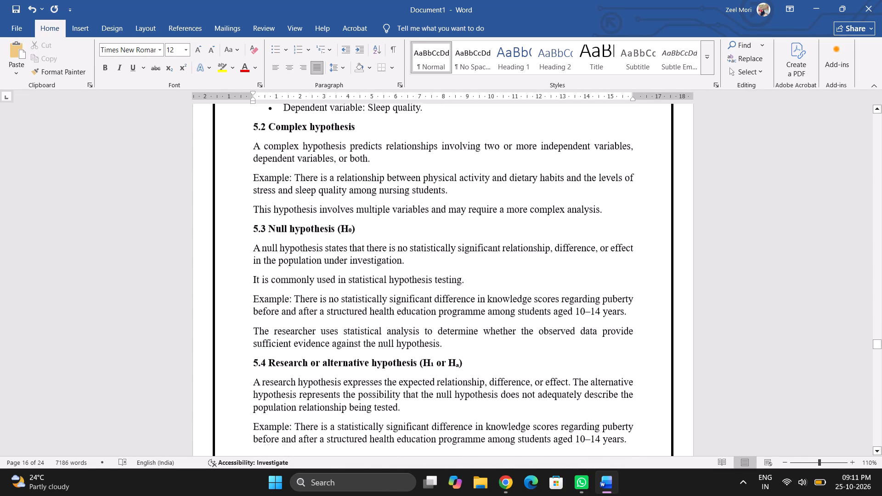
{"action": "scroll", "coordinate": [408, 312], "scroll_direction": "down", "scroll_amount": 2}
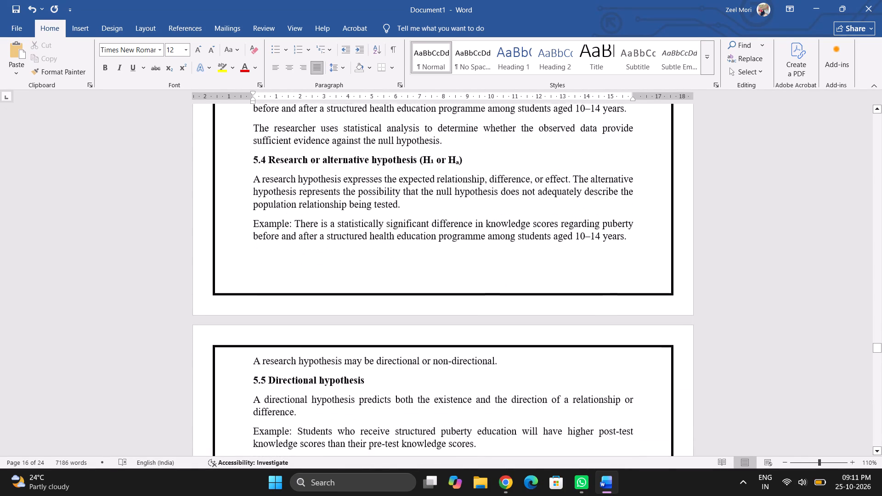
{"action": "scroll", "coordinate": [408, 312], "scroll_direction": "down", "scroll_amount": 1}
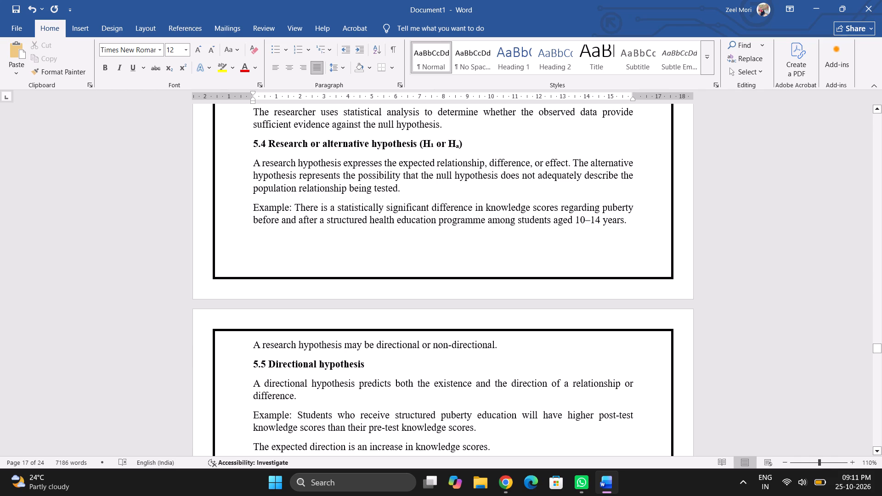
{"action": "scroll", "coordinate": [408, 312], "scroll_direction": "down", "scroll_amount": 1}
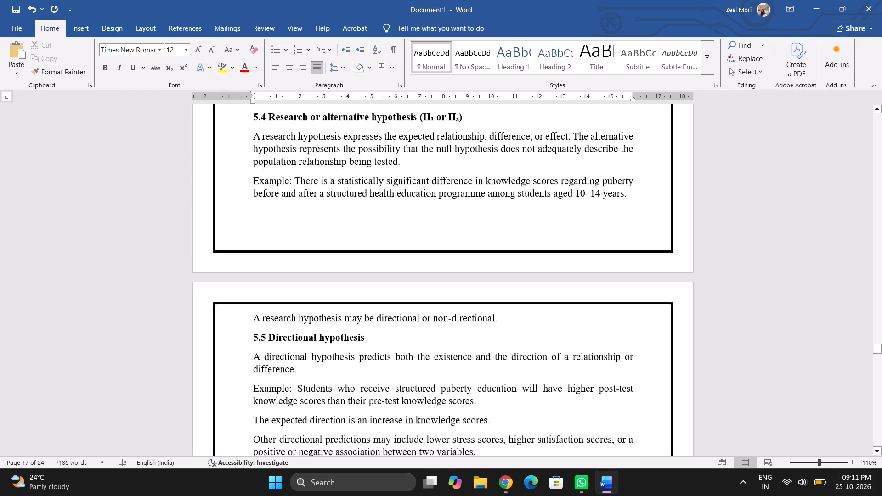
{"action": "scroll", "coordinate": [408, 312], "scroll_direction": "down", "scroll_amount": 2}
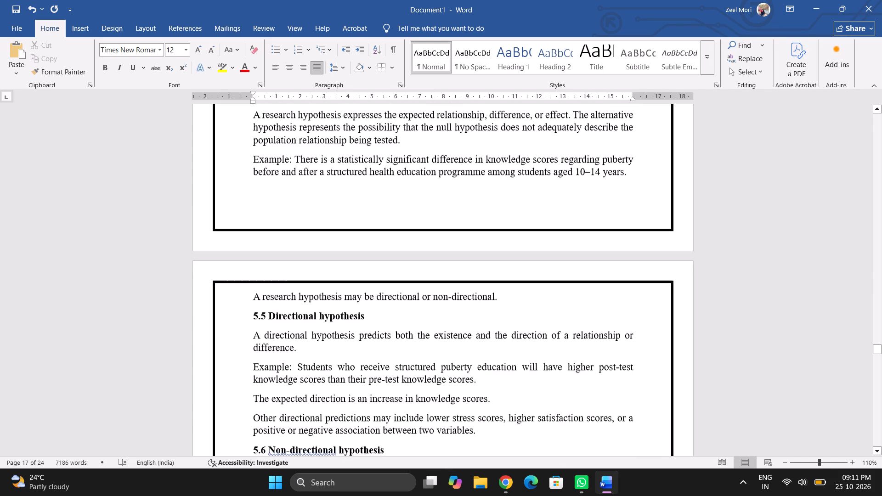
{"action": "scroll", "coordinate": [408, 312], "scroll_direction": "down", "scroll_amount": 2}
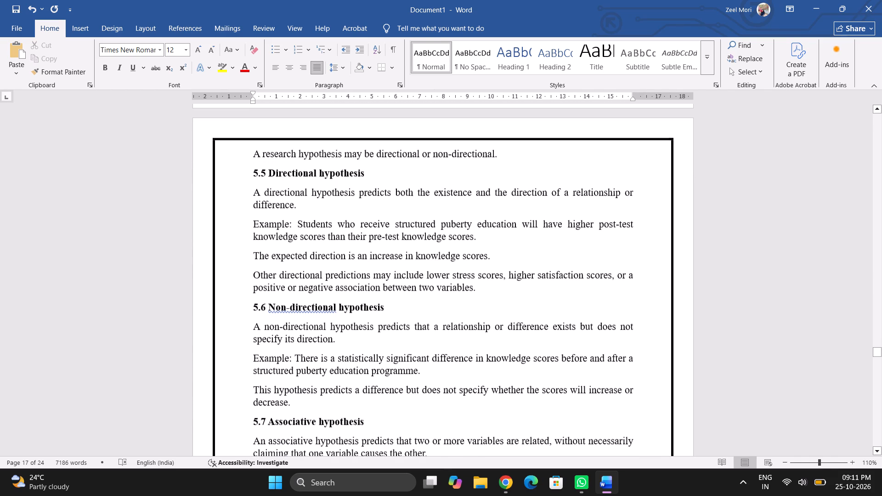
{"action": "scroll", "coordinate": [408, 312], "scroll_direction": "down", "scroll_amount": 3}
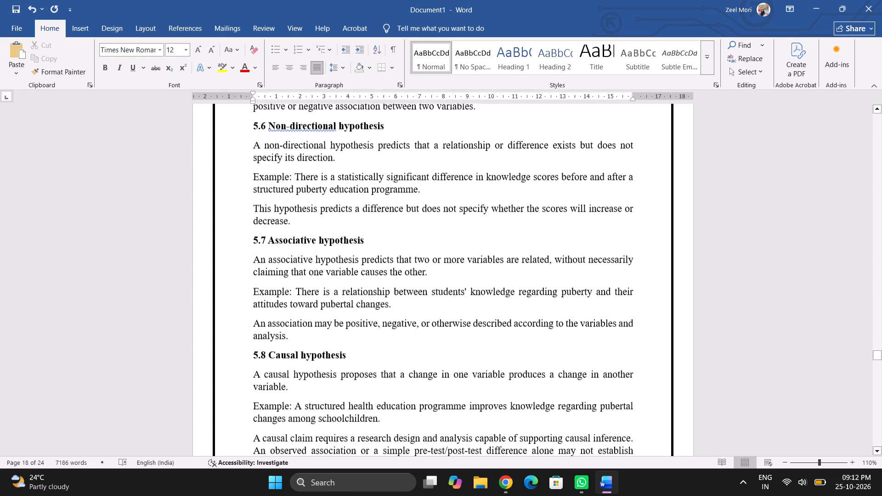
{"action": "scroll", "coordinate": [408, 312], "scroll_direction": "down", "scroll_amount": 3}
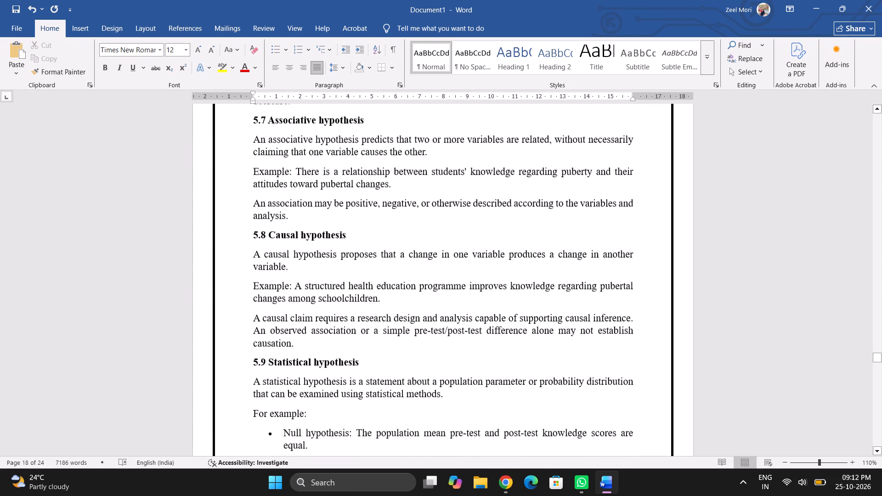
{"action": "scroll", "coordinate": [408, 312], "scroll_direction": "down", "scroll_amount": 2}
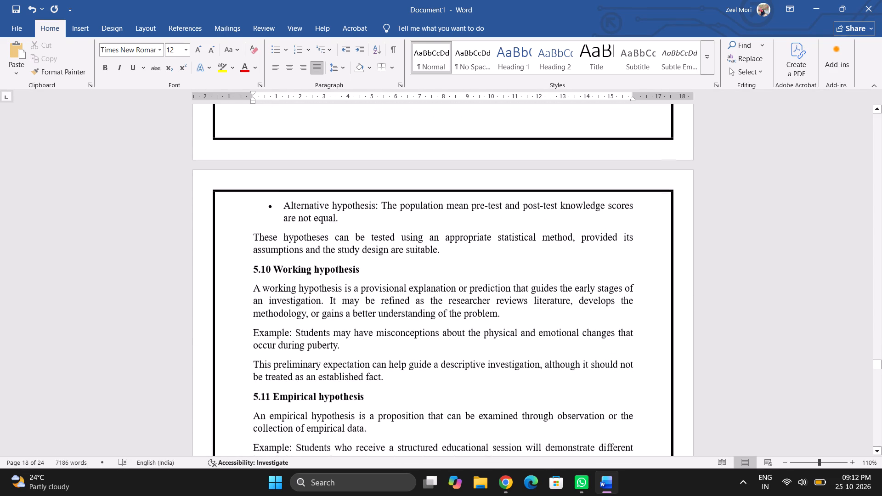
{"action": "scroll", "coordinate": [408, 312], "scroll_direction": "down", "scroll_amount": 2}
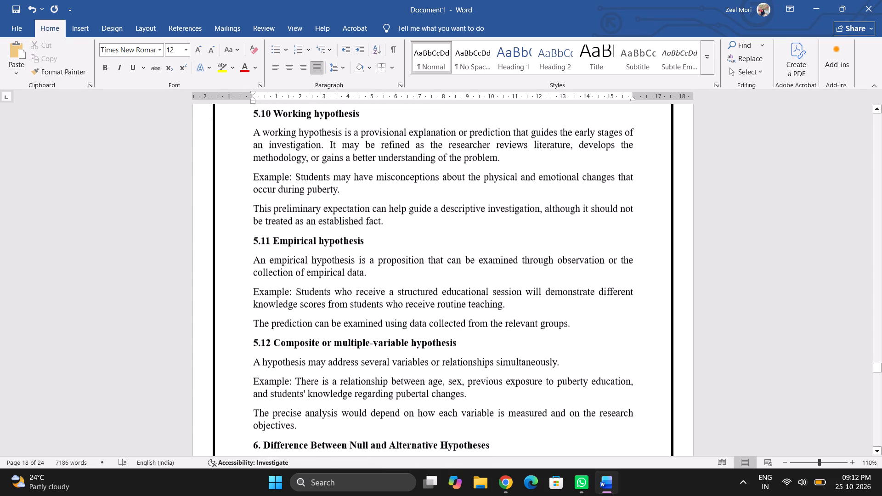
Apply the plain bordered grid table style to the whole comparison table in section 6, Difference Between Null and Alternative Hypotheses.
{"action": "scroll", "coordinate": [408, 312], "scroll_direction": "down", "scroll_amount": 2}
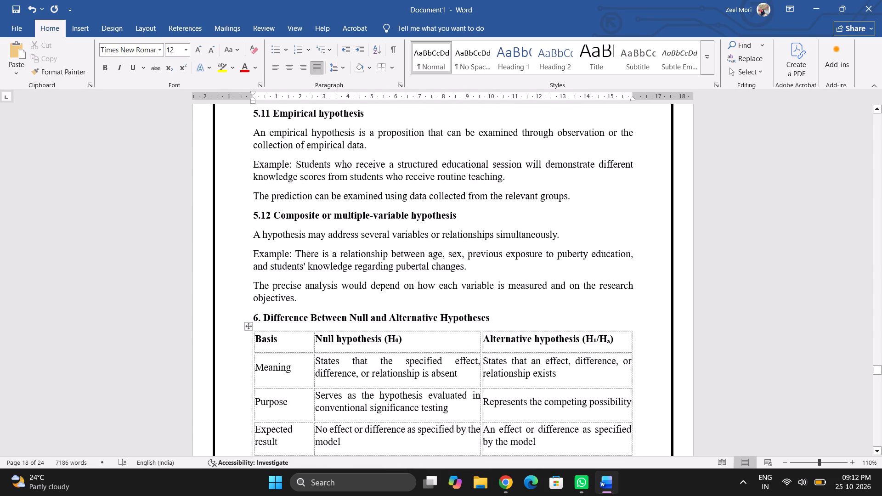
{"action": "double_click", "coordinate": [248, 327]}
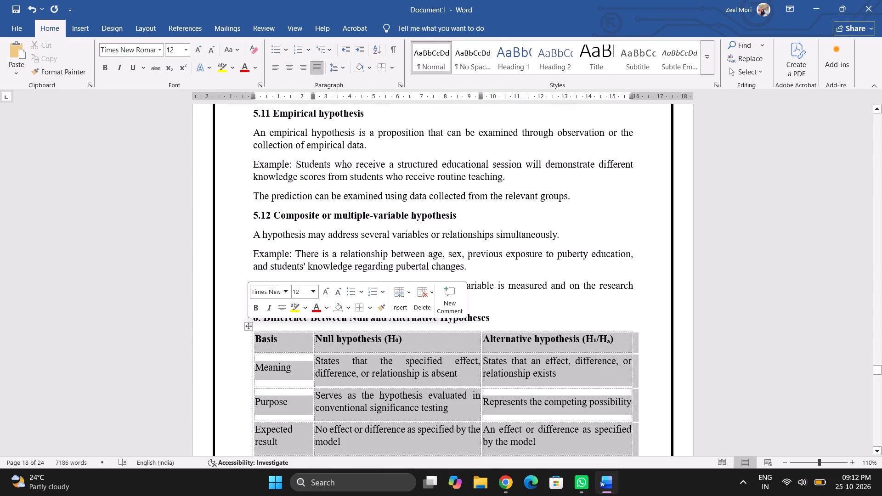
{"action": "left_click", "coordinate": [165, 69]}
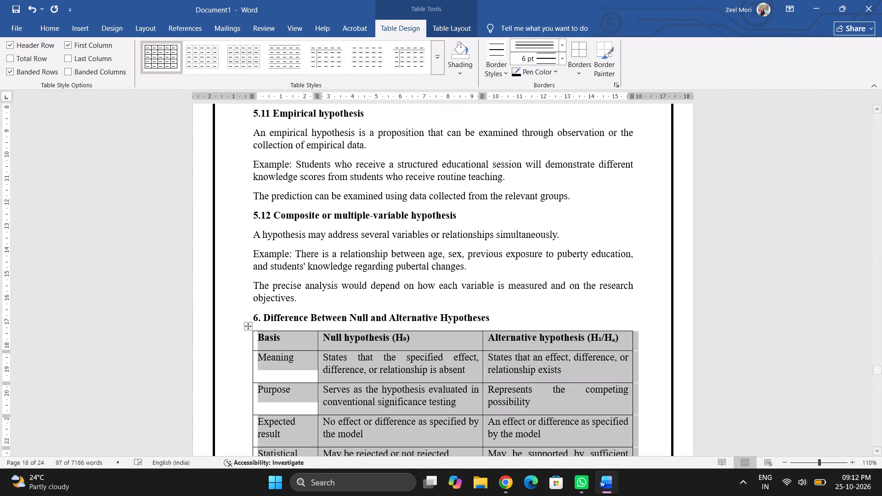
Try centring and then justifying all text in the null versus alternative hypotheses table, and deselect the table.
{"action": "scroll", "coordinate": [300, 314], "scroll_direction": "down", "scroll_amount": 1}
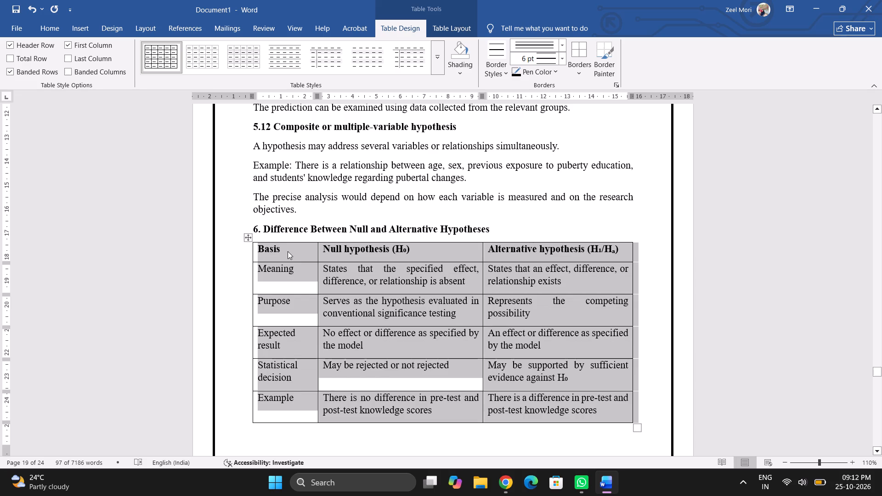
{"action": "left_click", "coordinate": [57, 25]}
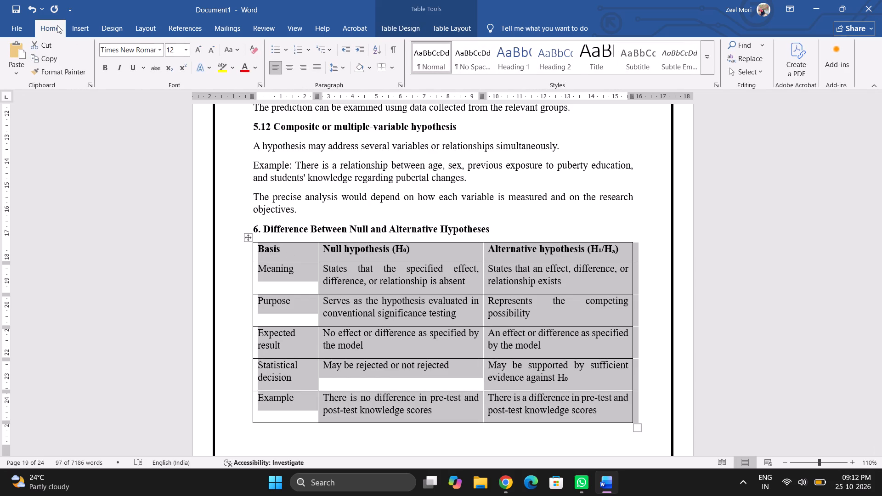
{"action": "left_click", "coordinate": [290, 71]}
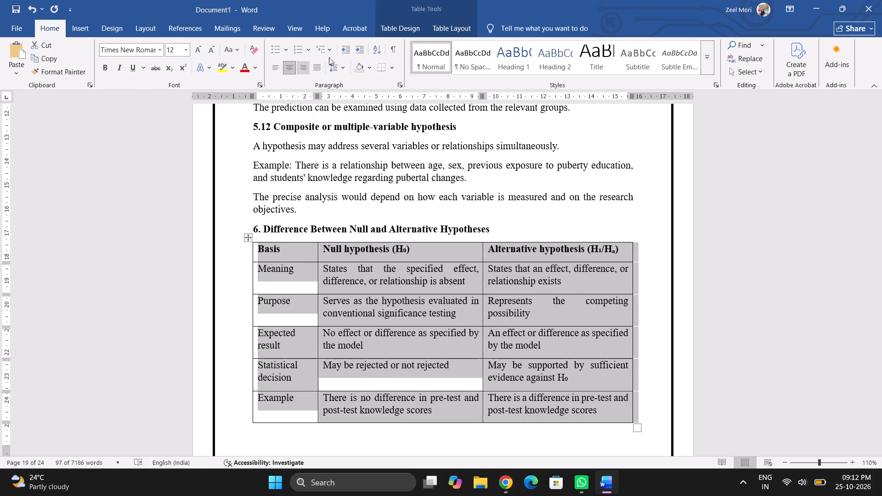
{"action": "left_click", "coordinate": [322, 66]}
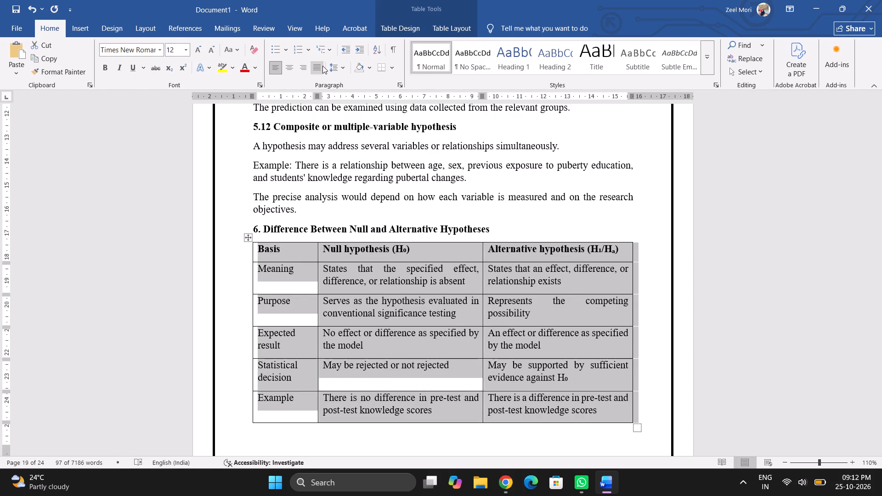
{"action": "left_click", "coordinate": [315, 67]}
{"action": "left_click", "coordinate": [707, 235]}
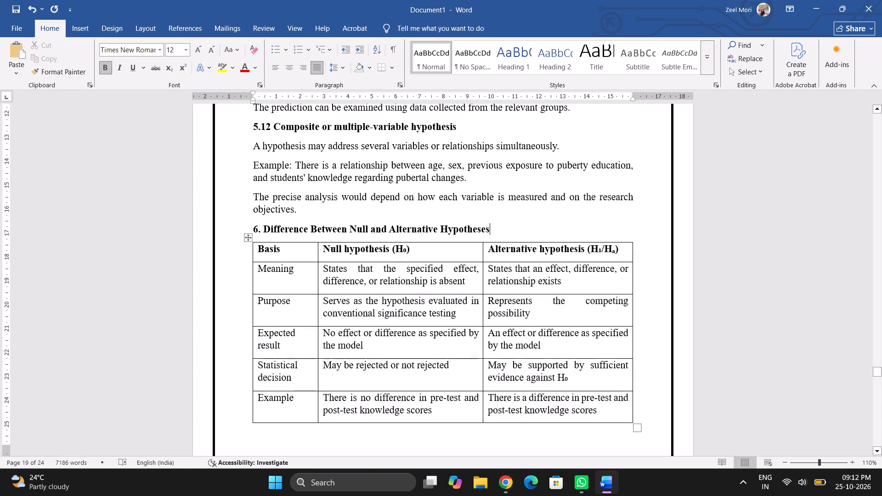
In section 8, join numbers 1 and 2 onto the same lines as "Identify the research problem" and "Review the literature", separated by a space.
{"action": "scroll", "coordinate": [559, 320], "scroll_direction": "down", "scroll_amount": 5}
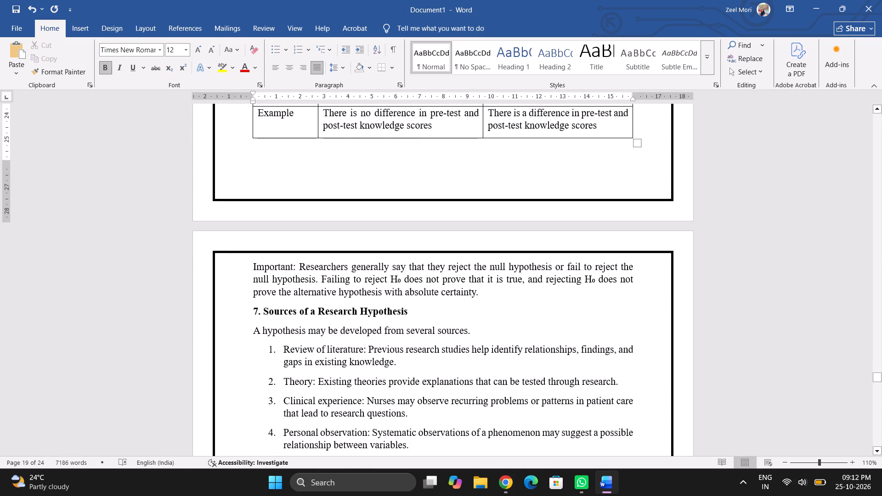
{"action": "scroll", "coordinate": [559, 320], "scroll_direction": "down", "scroll_amount": 2}
{"action": "left_click", "coordinate": [486, 299]}
{"action": "scroll", "coordinate": [486, 299], "scroll_direction": "down", "scroll_amount": 3}
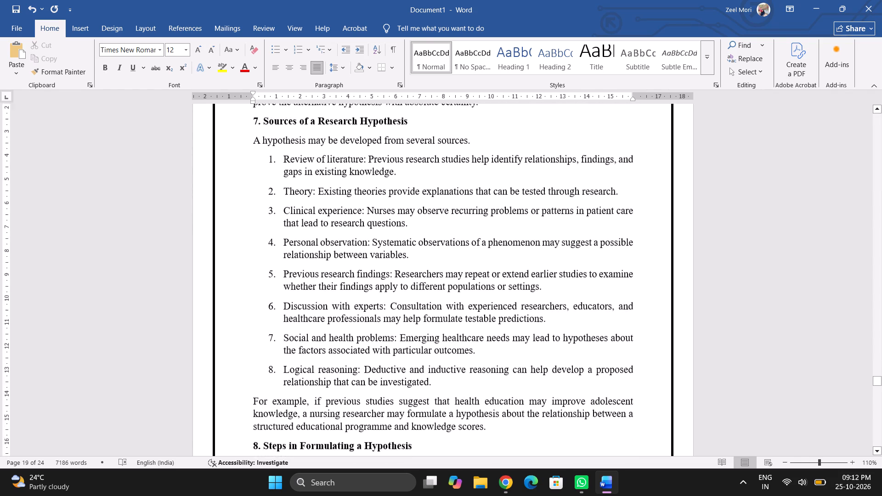
{"action": "scroll", "coordinate": [486, 299], "scroll_direction": "down", "scroll_amount": 2}
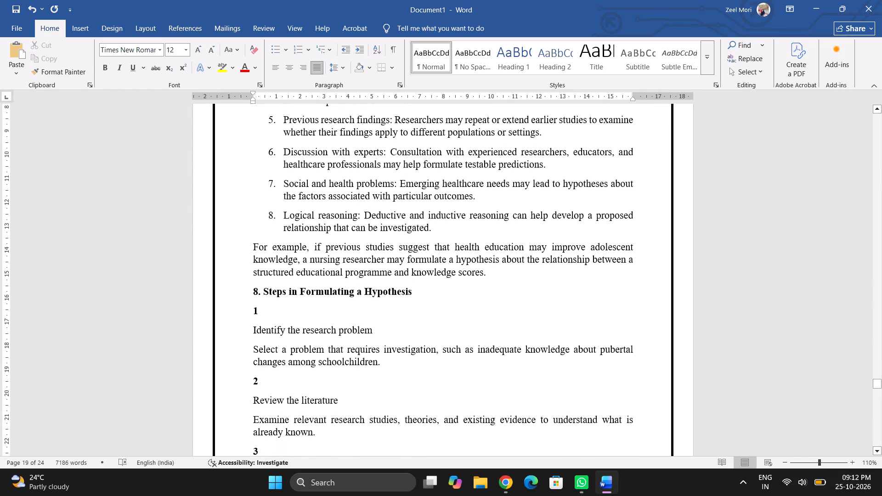
{"action": "scroll", "coordinate": [486, 299], "scroll_direction": "down", "scroll_amount": 1}
{"action": "left_click", "coordinate": [253, 330]}
{"action": "key", "text": "BackSpace"}
{"action": "key", "text": "space"}
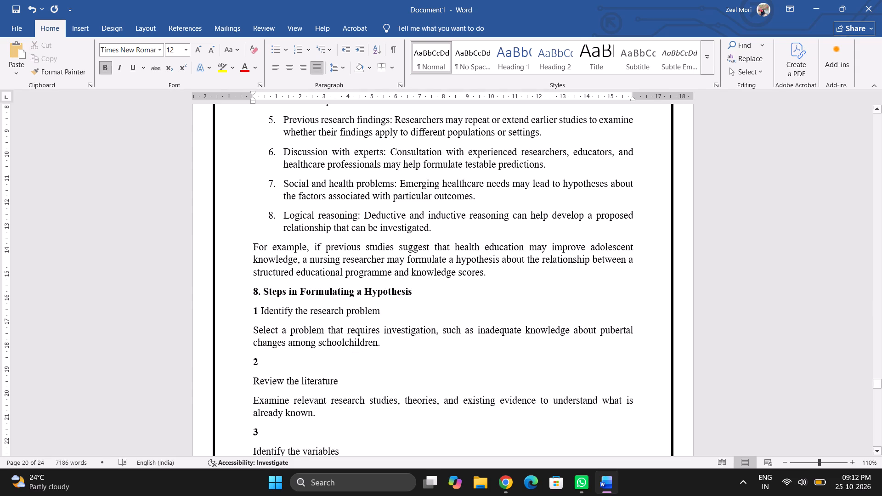
{"action": "left_click", "coordinate": [251, 383]}
{"action": "key", "text": "BackSpace"}
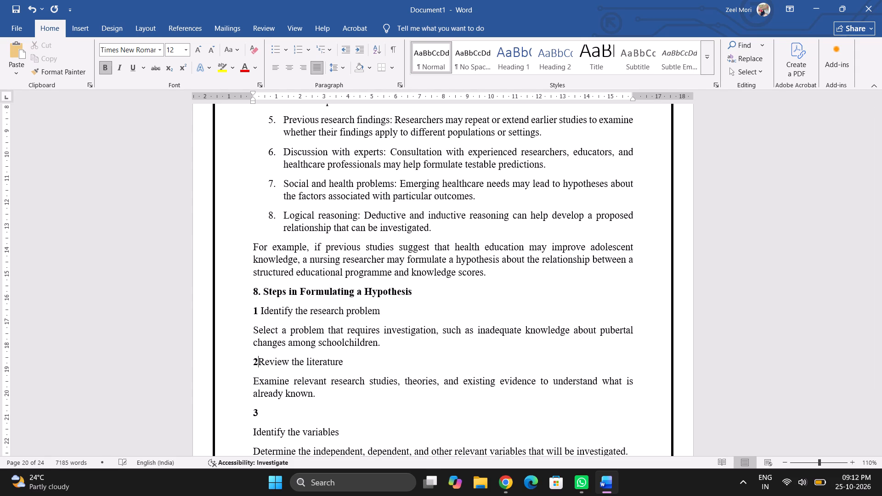
{"action": "key", "text": "space"}
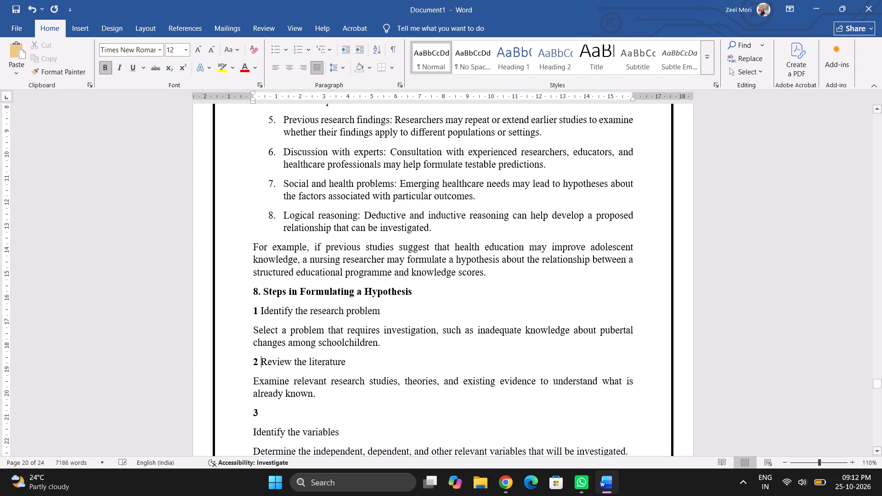
In section 8, join numbers 3 and 4 onto the same lines as "Identify the variables" and "Determine the expected relationship", separated by a space.
{"action": "left_click", "coordinate": [250, 430]}
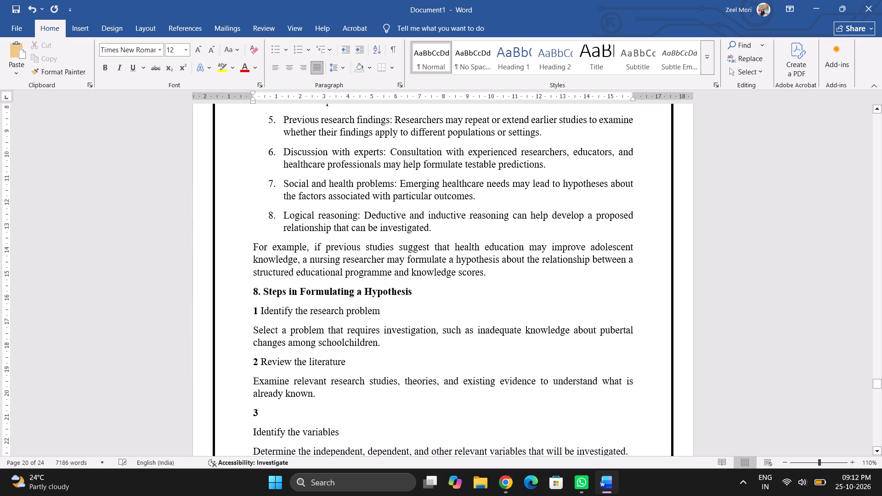
{"action": "key", "text": "BackSpace"}
{"action": "key", "text": "space"}
{"action": "scroll", "coordinate": [250, 430], "scroll_direction": "down", "scroll_amount": 1}
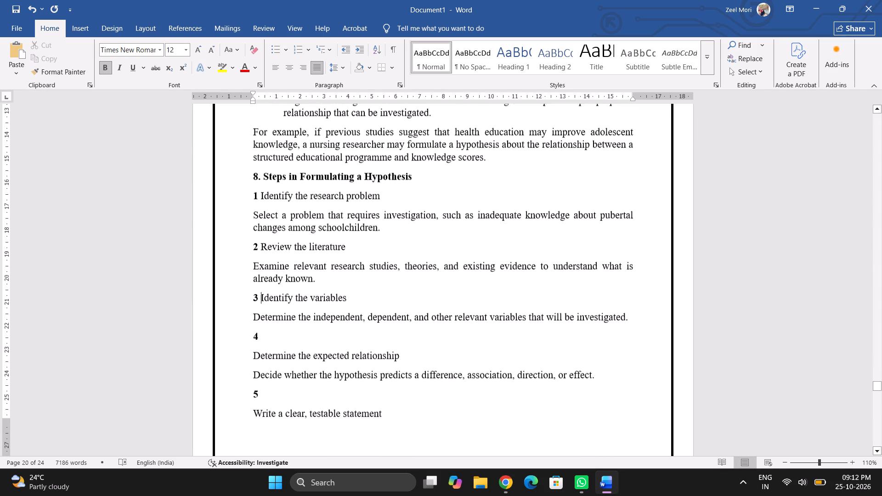
{"action": "left_click", "coordinate": [252, 358]}
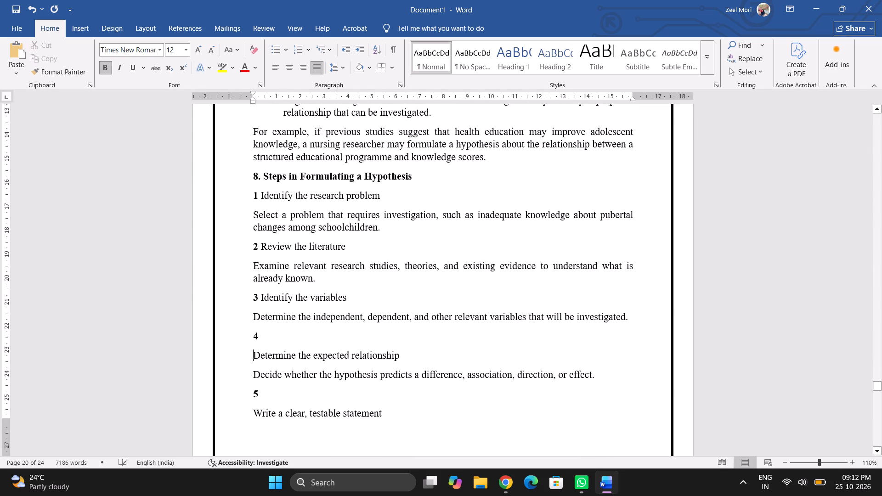
{"action": "key", "text": "BackSpace"}
{"action": "key", "text": "space"}
Join numbers 5 and 6 onto the same lines as "Write a clear, testable statement" and "Check its suitability", separated by a space.
{"action": "scroll", "coordinate": [252, 358], "scroll_direction": "down", "scroll_amount": 1}
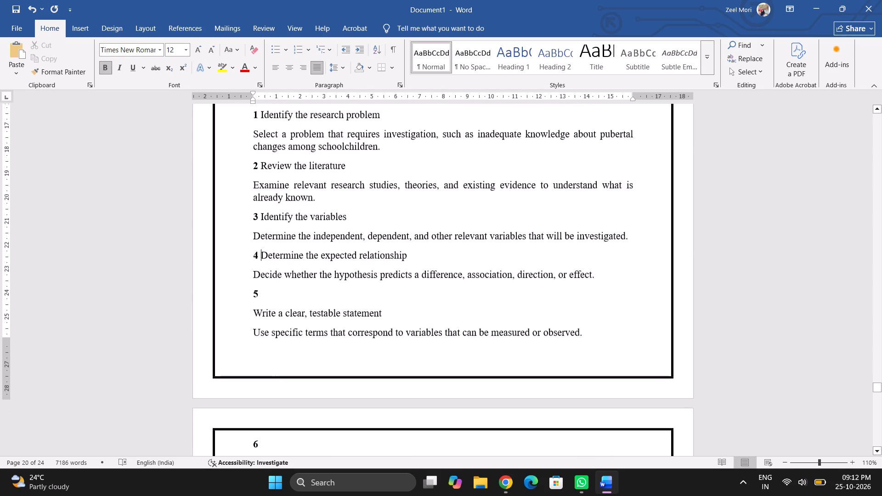
{"action": "left_click", "coordinate": [254, 315]}
{"action": "key", "text": "BackSpace"}
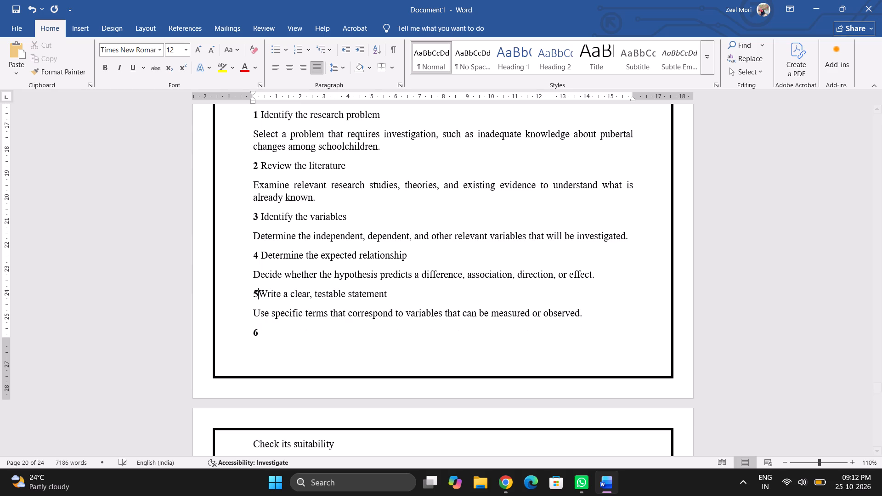
{"action": "key", "text": "space"}
{"action": "scroll", "coordinate": [254, 315], "scroll_direction": "down", "scroll_amount": 1}
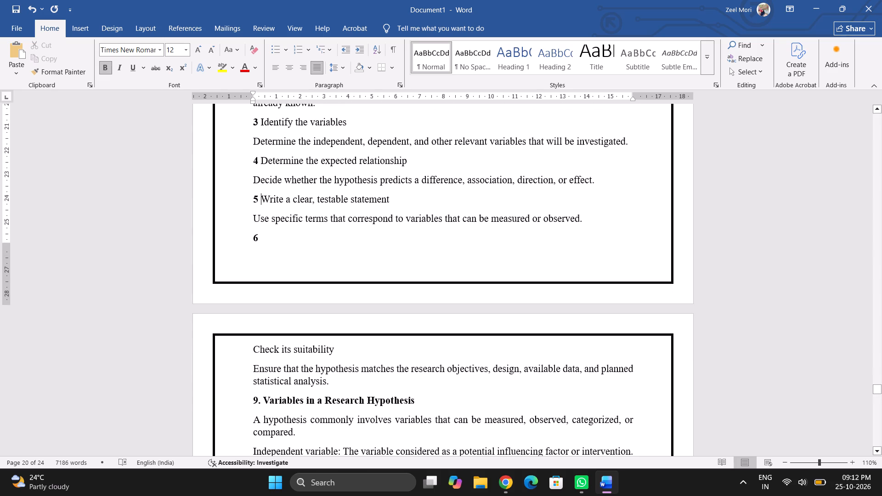
{"action": "left_click", "coordinate": [252, 351]}
{"action": "key", "text": "BackSpace"}
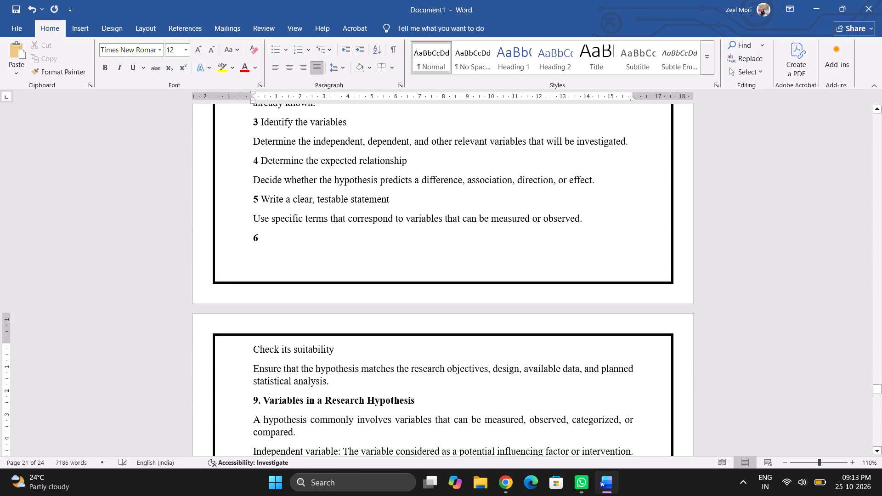
{"action": "key", "text": "space"}
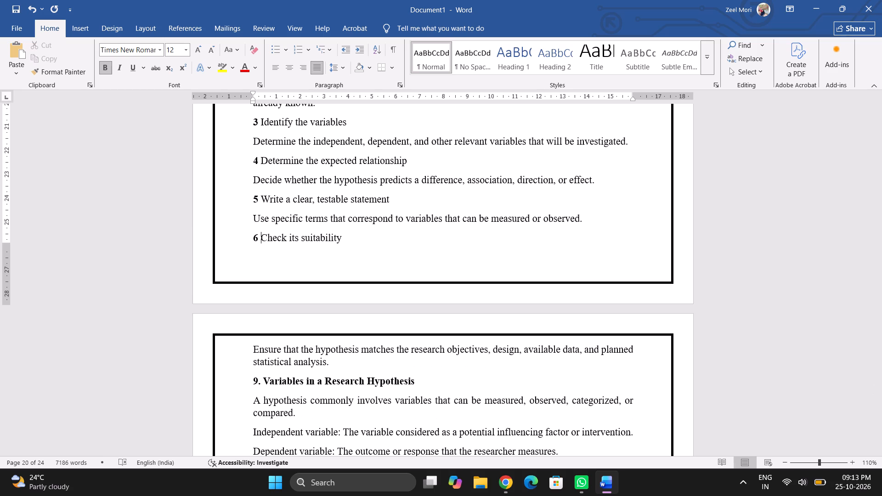
Review section 9, Variables in a Research Hypothesis, and section 10, Hypothesis Testing in Research.
{"action": "scroll", "coordinate": [295, 378], "scroll_direction": "down", "scroll_amount": 1}
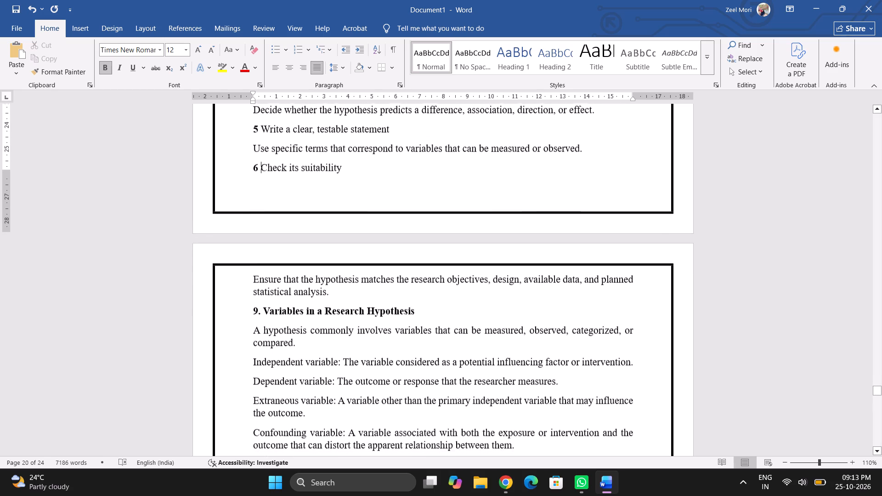
{"action": "scroll", "coordinate": [295, 378], "scroll_direction": "down", "scroll_amount": 2}
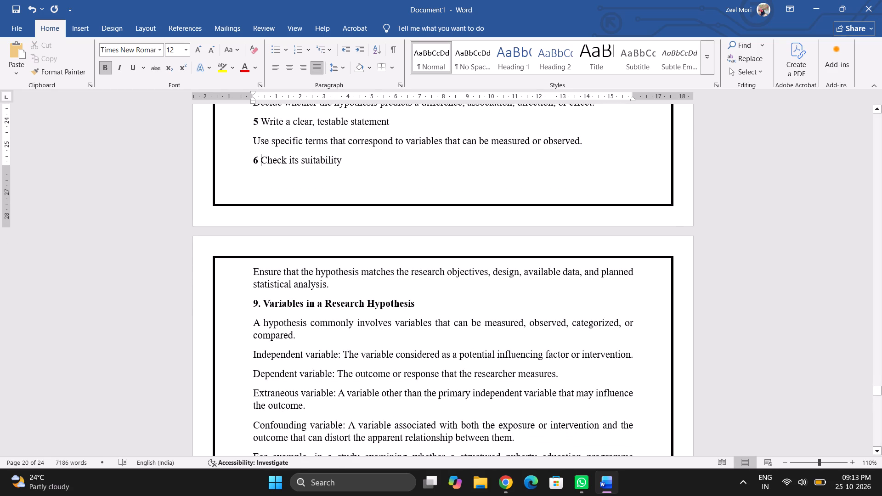
{"action": "scroll", "coordinate": [295, 378], "scroll_direction": "down", "scroll_amount": 1}
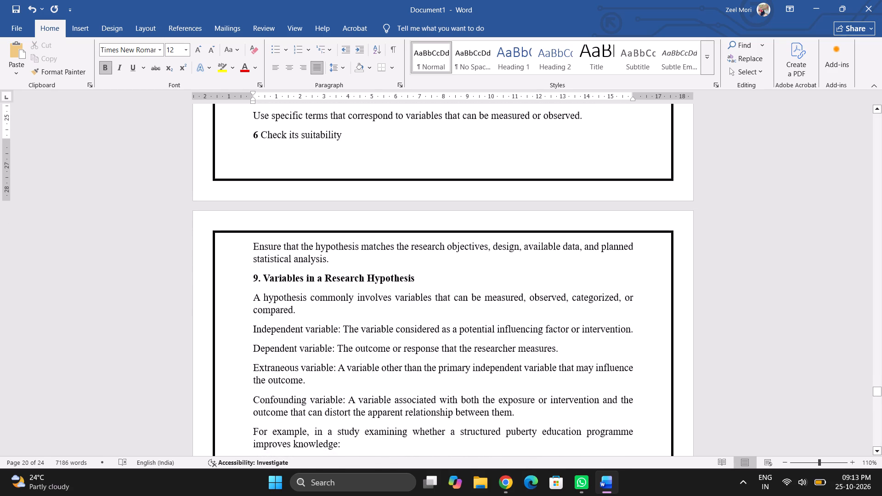
{"action": "scroll", "coordinate": [295, 378], "scroll_direction": "down", "scroll_amount": 2}
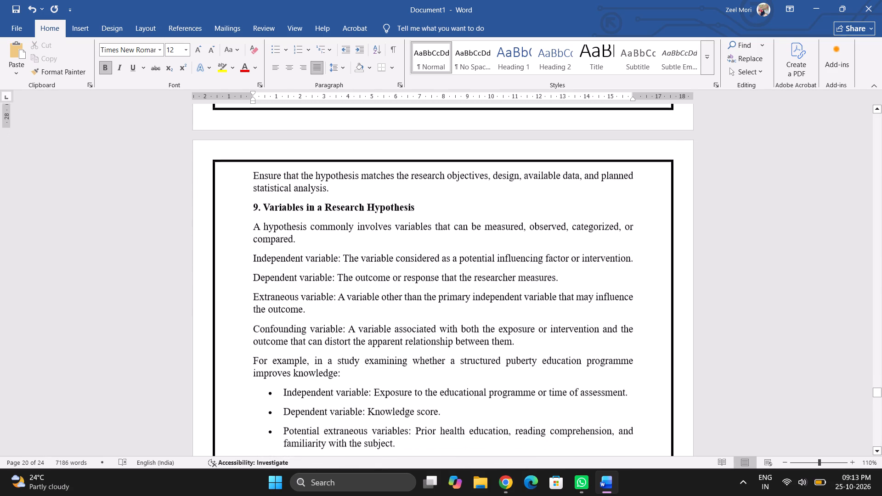
{"action": "scroll", "coordinate": [295, 378], "scroll_direction": "down", "scroll_amount": 2}
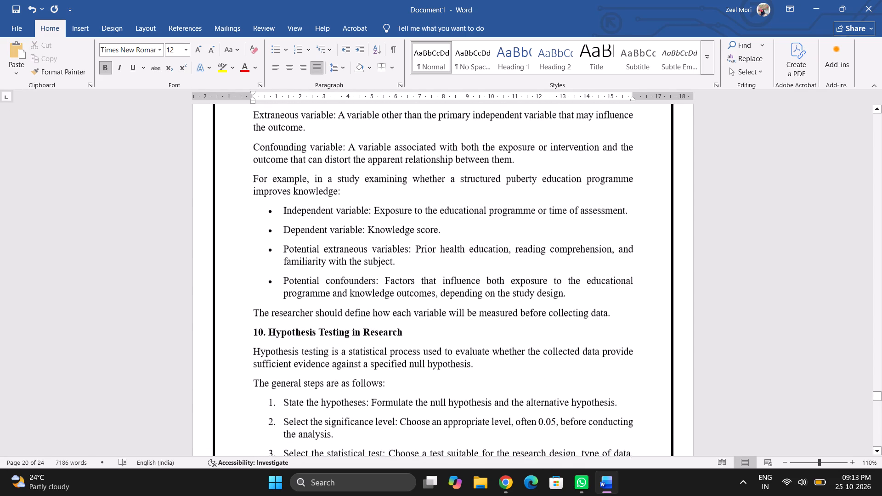
{"action": "scroll", "coordinate": [295, 378], "scroll_direction": "down", "scroll_amount": 4}
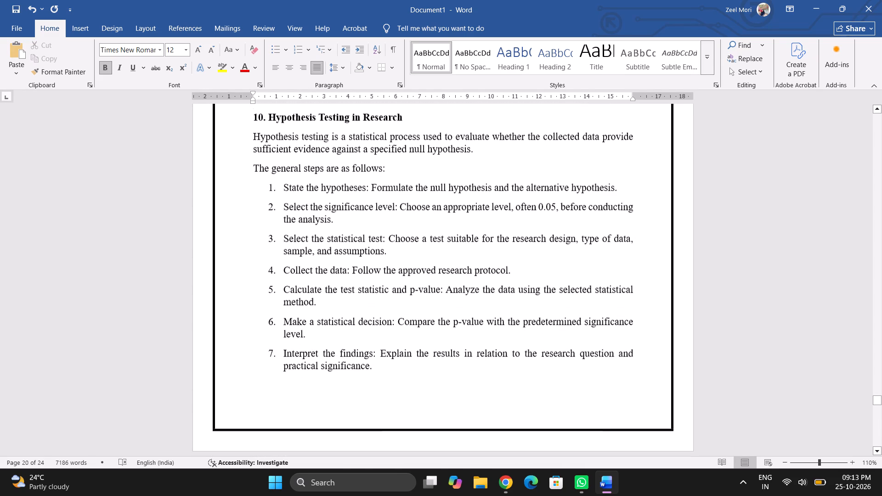
{"action": "scroll", "coordinate": [295, 378], "scroll_direction": "down", "scroll_amount": 3}
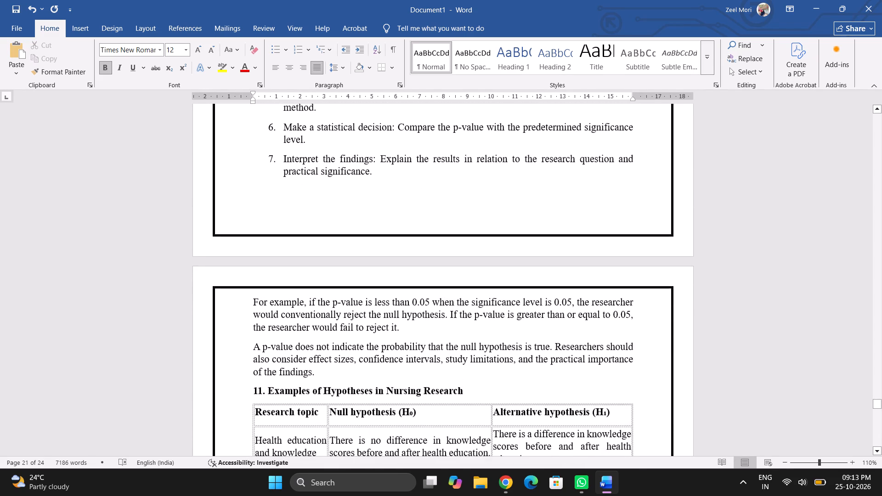
Apply the plain bordered grid table style to the whole table in section 11, Examples of Hypotheses in Nursing Research.
{"action": "scroll", "coordinate": [295, 378], "scroll_direction": "down", "scroll_amount": 3}
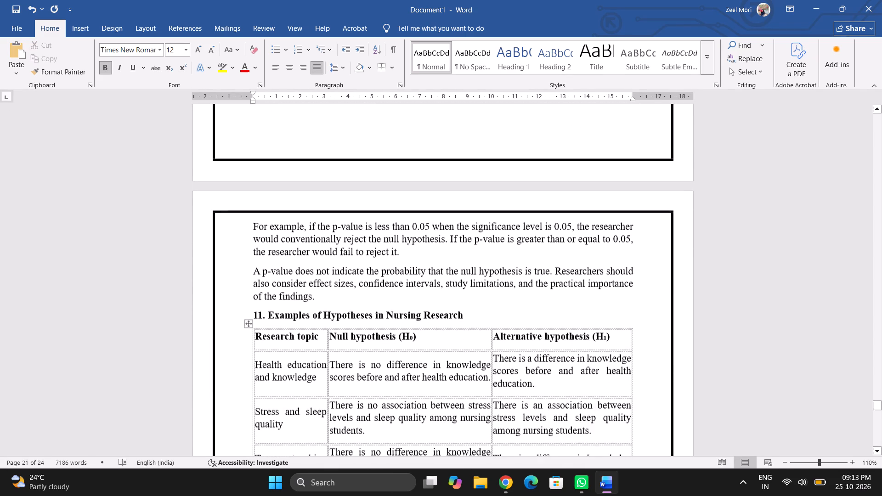
{"action": "scroll", "coordinate": [295, 356], "scroll_direction": "down", "scroll_amount": 1}
{"action": "double_click", "coordinate": [249, 279]}
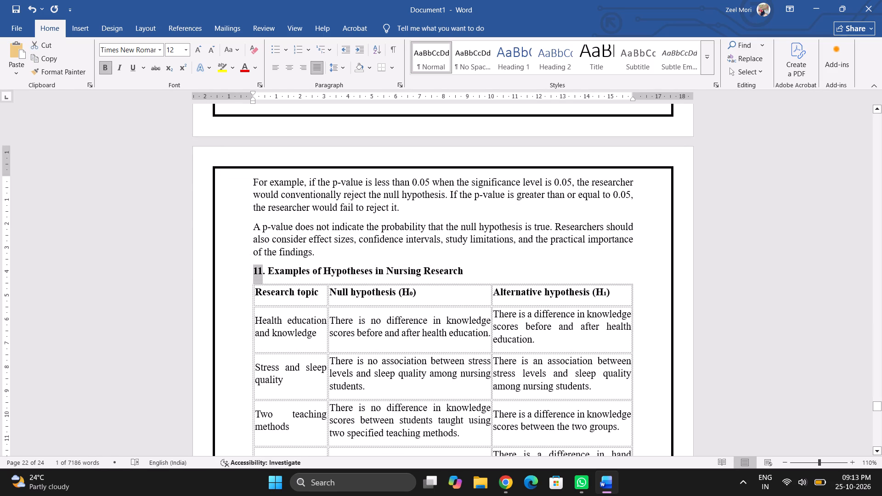
{"action": "left_click", "coordinate": [260, 293]}
{"action": "double_click", "coordinate": [249, 281]}
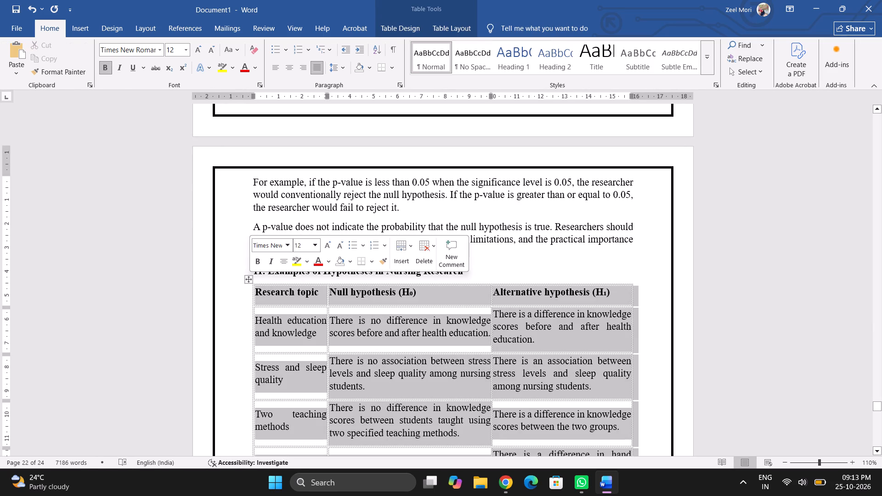
{"action": "left_click", "coordinate": [170, 66]}
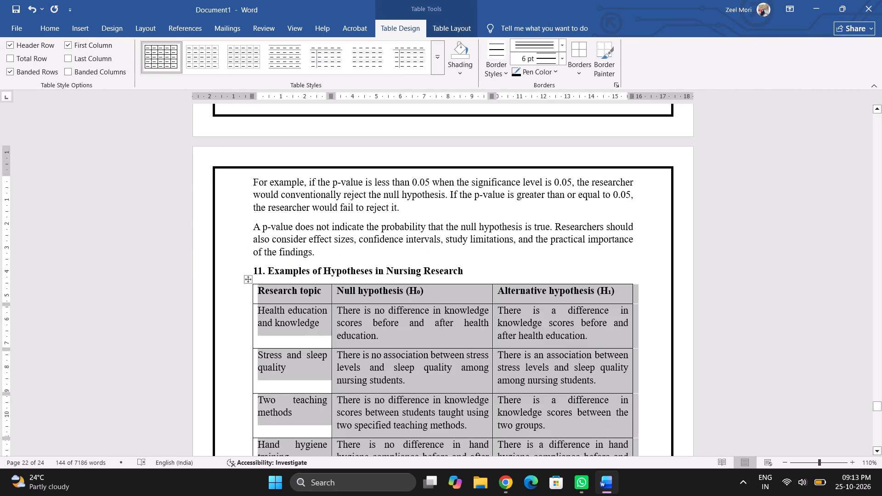
Replace the paragraph "These examples illustrate possible formulations..." below the section 11 table with a blank line before heading 12.
{"action": "scroll", "coordinate": [339, 363], "scroll_direction": "down", "scroll_amount": 2}
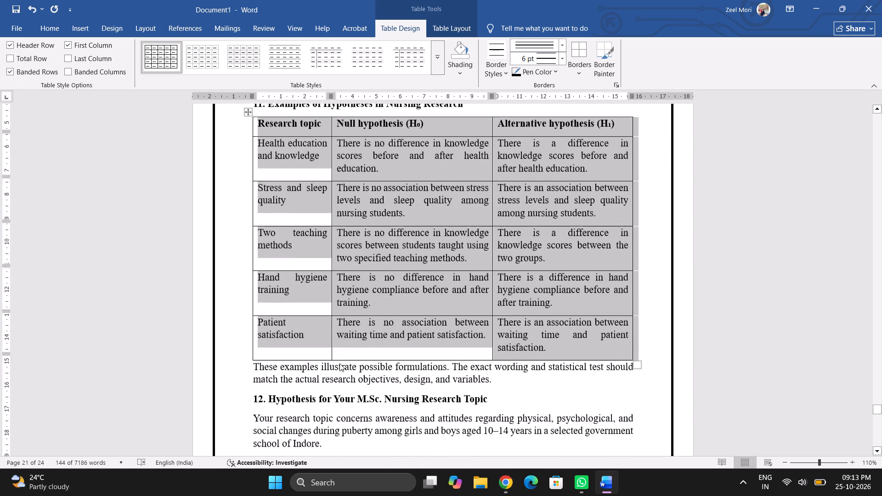
{"action": "scroll", "coordinate": [339, 363], "scroll_direction": "down", "scroll_amount": 1}
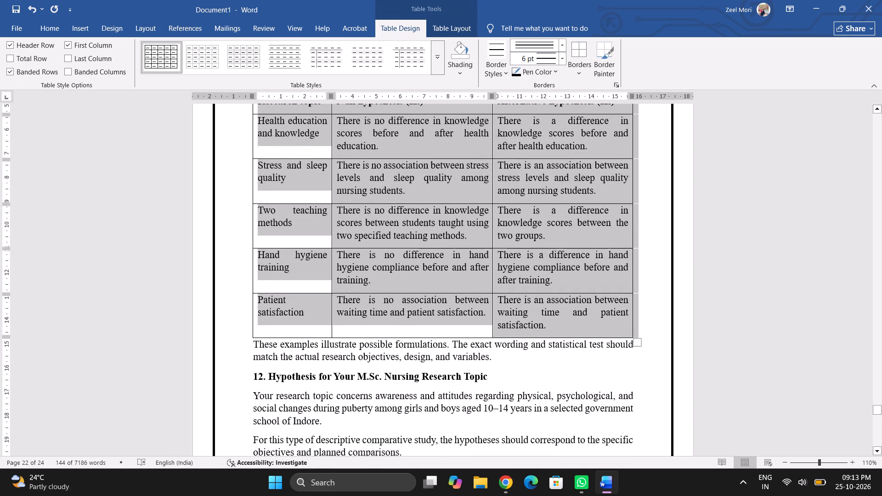
{"action": "left_click_drag", "start_coordinate": [496, 366], "coordinate": [270, 366]}
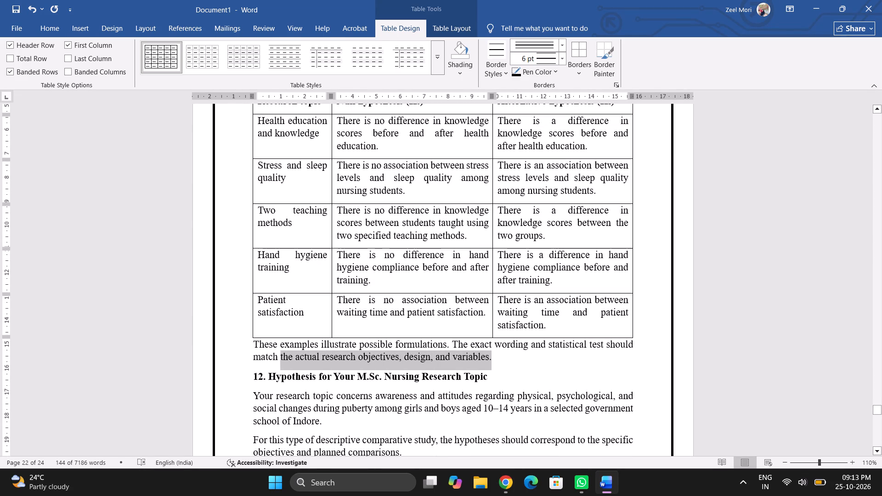
{"action": "left_click_drag", "start_coordinate": [270, 366], "coordinate": [253, 346]}
{"action": "key", "text": "BackSpace"}
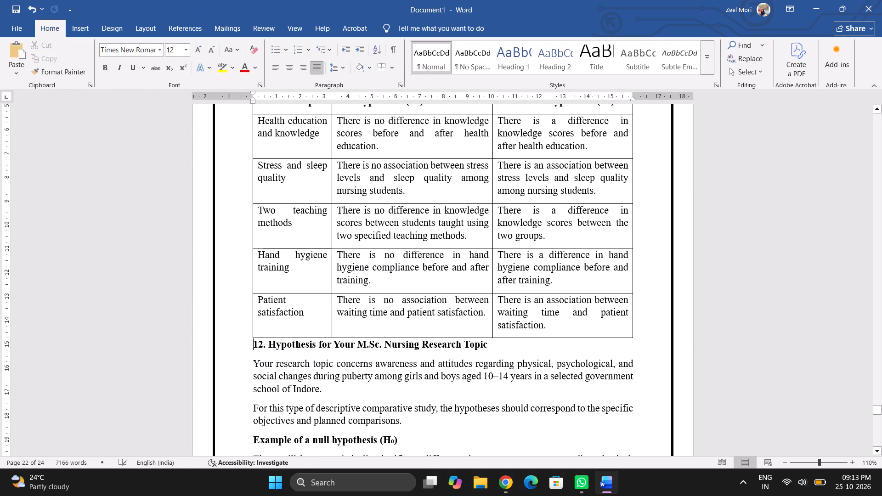
{"action": "key", "text": "Return"}
Delete all of section 12, Hypothesis for Your M.Sc. Nursing Research Topic, including the additional hypotheses and their closing note.
{"action": "scroll", "coordinate": [253, 346], "scroll_direction": "down", "scroll_amount": 1}
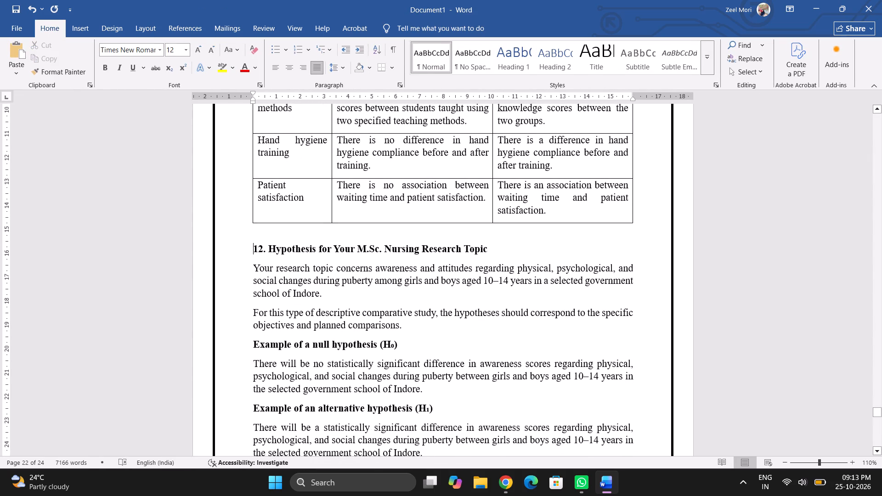
{"action": "scroll", "coordinate": [253, 346], "scroll_direction": "down", "scroll_amount": 3}
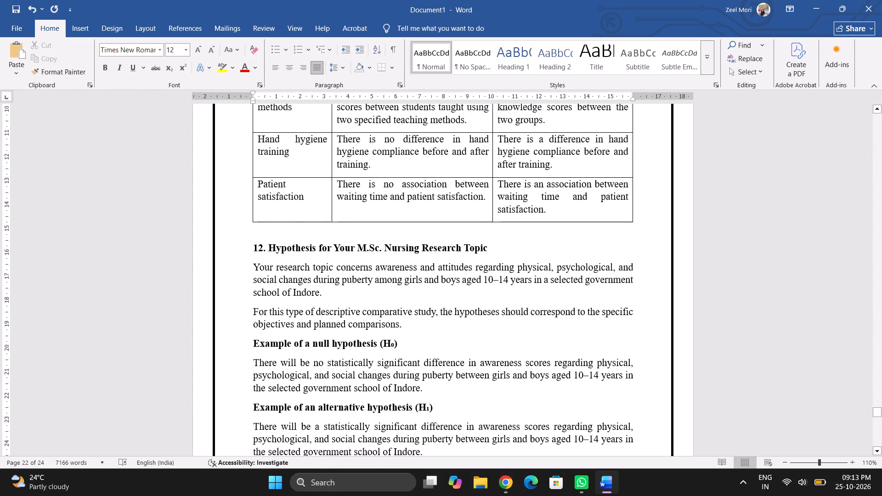
{"action": "scroll", "coordinate": [324, 351], "scroll_direction": "down", "scroll_amount": 1}
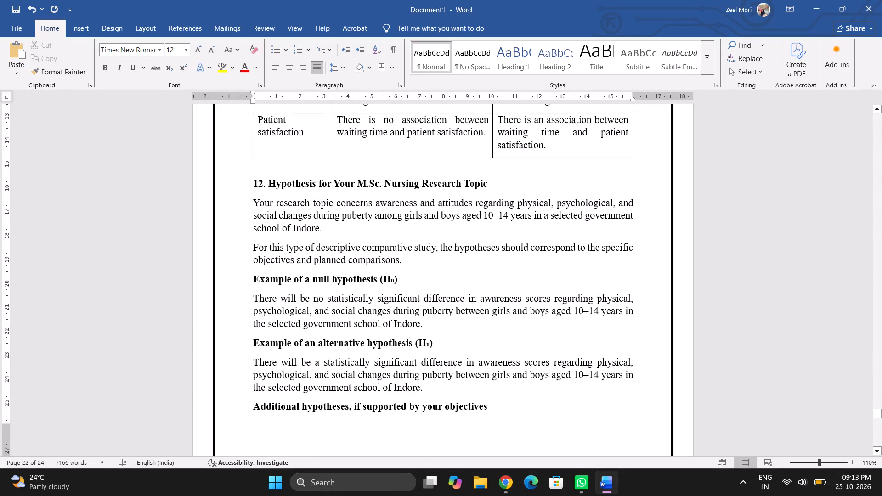
{"action": "left_click_drag", "start_coordinate": [430, 393], "coordinate": [250, 180]}
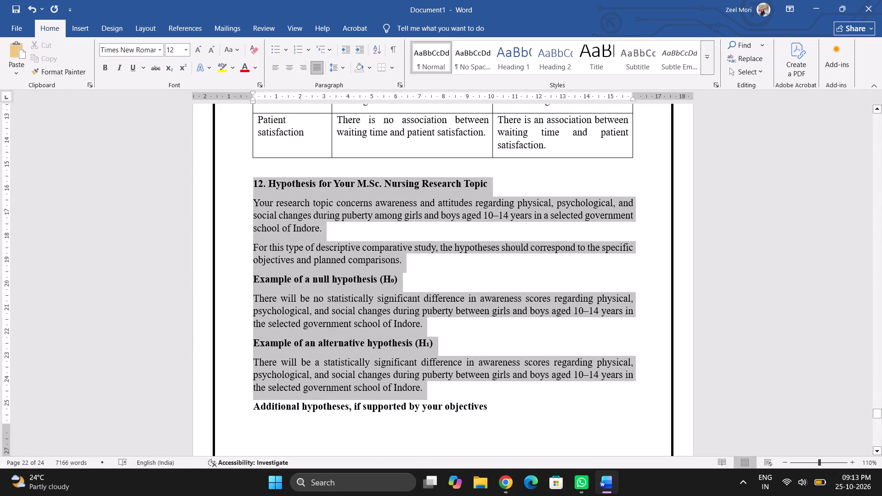
{"action": "left_click_drag", "start_coordinate": [250, 180], "coordinate": [251, 180]}
{"action": "key", "text": "BackSpace"}
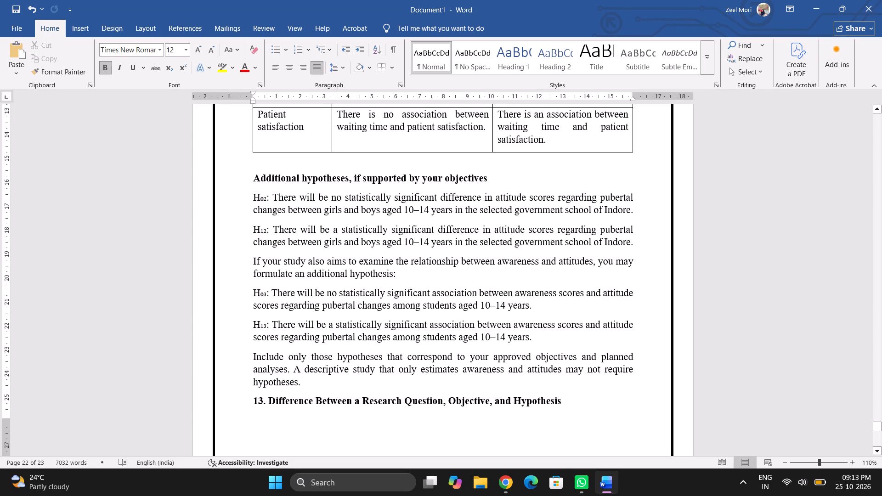
{"action": "left_click_drag", "start_coordinate": [475, 383], "coordinate": [260, 199]}
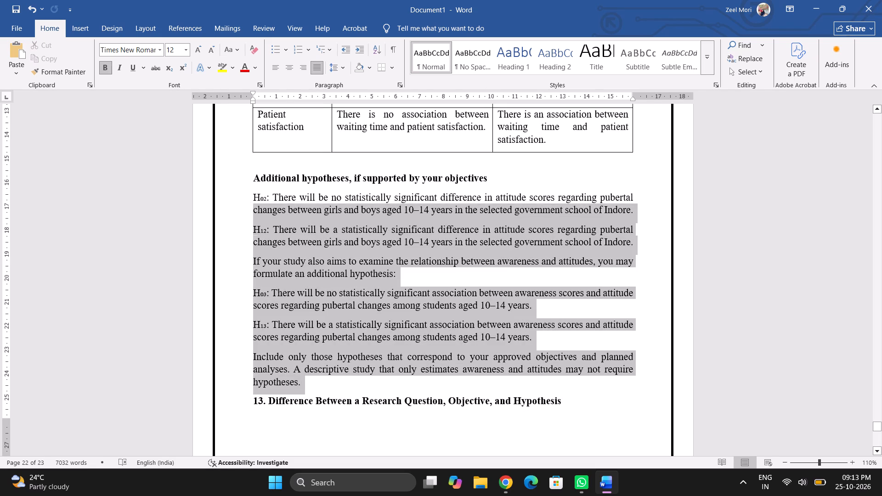
{"action": "left_click_drag", "start_coordinate": [260, 199], "coordinate": [254, 181]}
{"action": "key", "text": "BackSpace"}
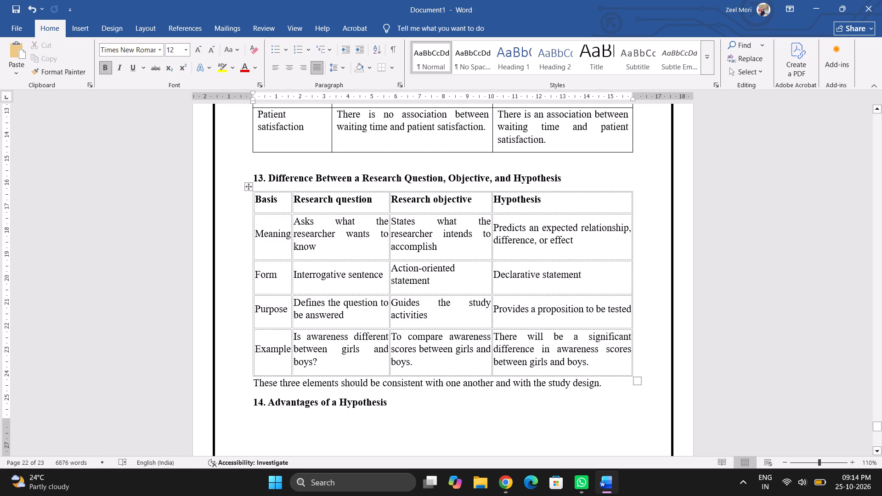
Apply the plain bordered grid table style to the whole section 13 table comparing research question, objective and hypothesis.
{"action": "double_click", "coordinate": [249, 187]}
{"action": "left_click", "coordinate": [162, 60]}
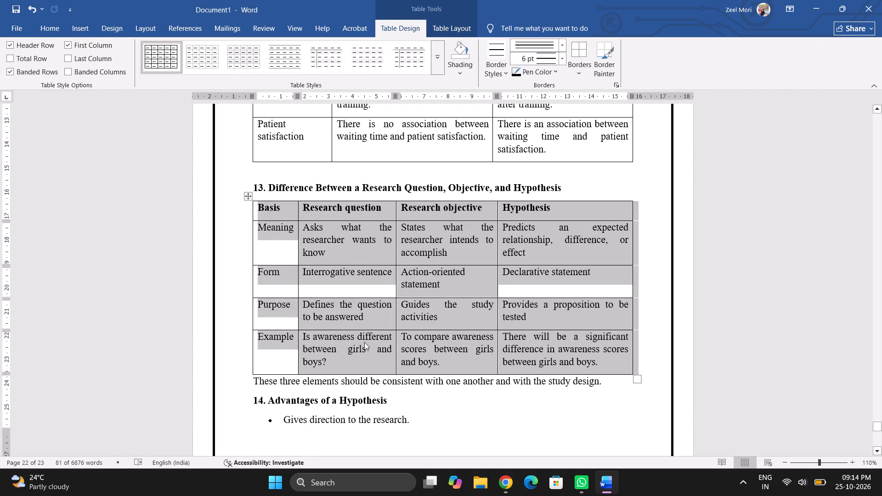
Delete the sentence "These three elements should be consistent with one another and with the study design." below the section 13 table.
{"action": "scroll", "coordinate": [364, 342], "scroll_direction": "down", "scroll_amount": 1}
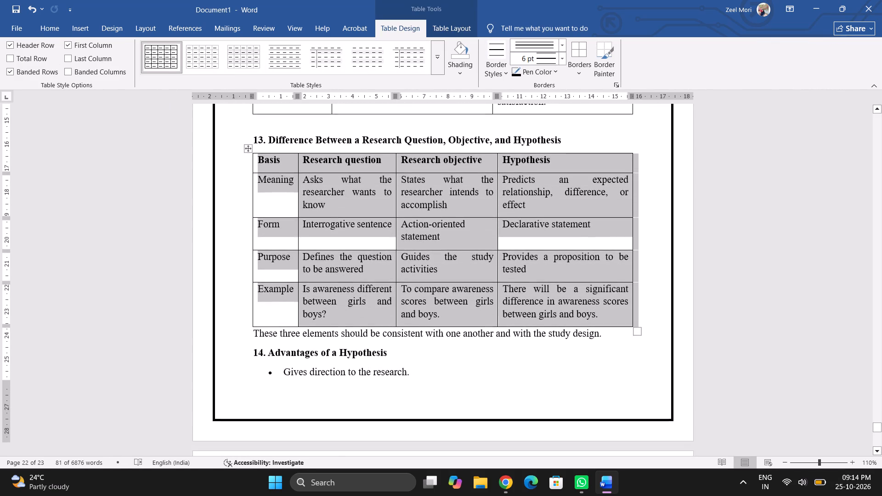
{"action": "scroll", "coordinate": [364, 342], "scroll_direction": "down", "scroll_amount": 3}
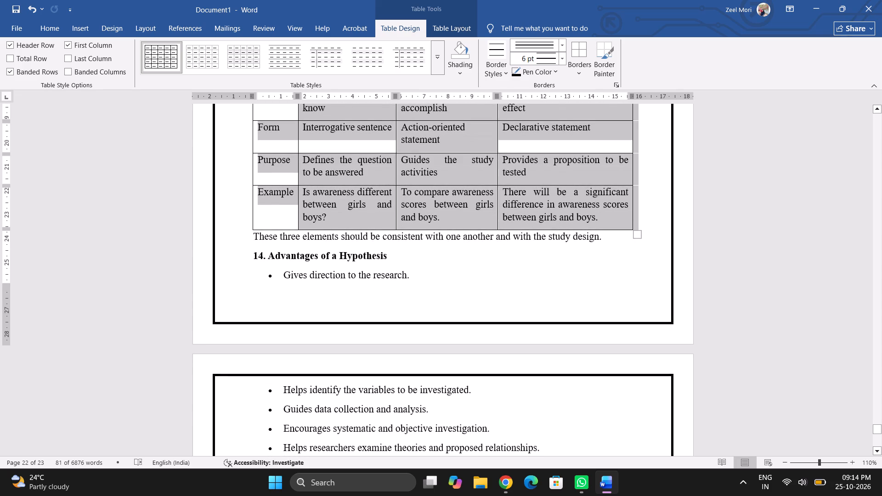
{"action": "scroll", "coordinate": [364, 342], "scroll_direction": "down", "scroll_amount": 1}
{"action": "left_click_drag", "start_coordinate": [603, 239], "coordinate": [248, 238]}
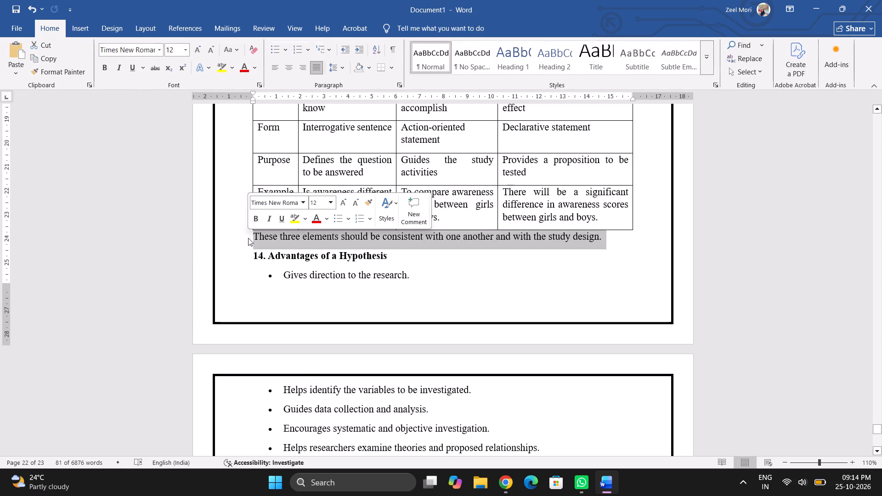
{"action": "key", "text": "BackSpace"}
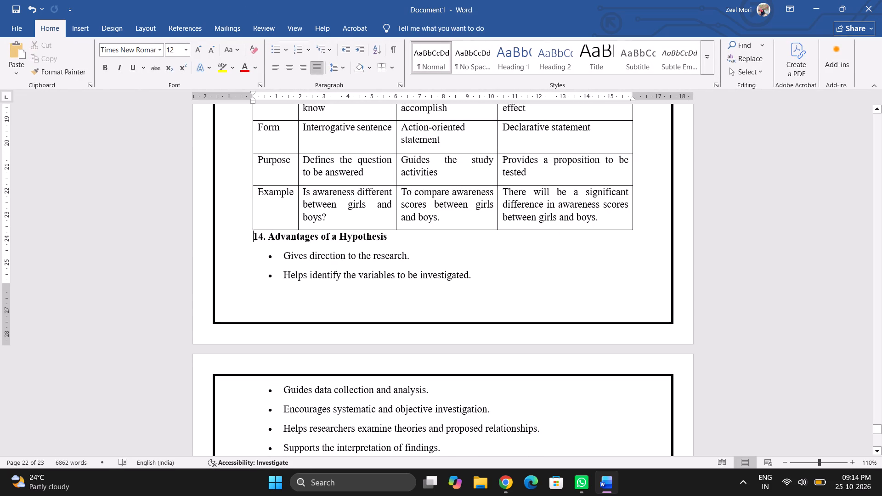
Insert a blank line between the section 13 table and the heading "14. Advantages of a Hypothesis".
{"action": "key", "text": "Return"}
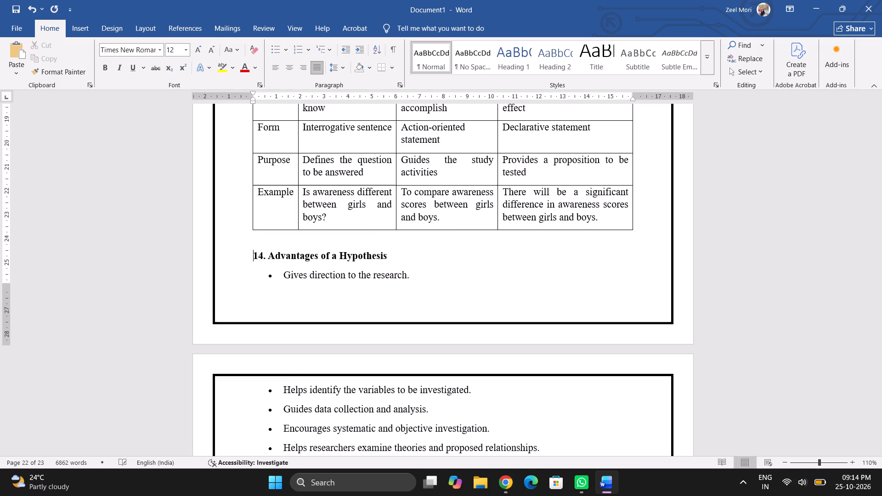
Delete all of section 11, Examples of Hypotheses in Nursing Research, including its heading, table and the blank line before heading 13.
{"action": "scroll", "coordinate": [280, 258], "scroll_direction": "down", "scroll_amount": 4}
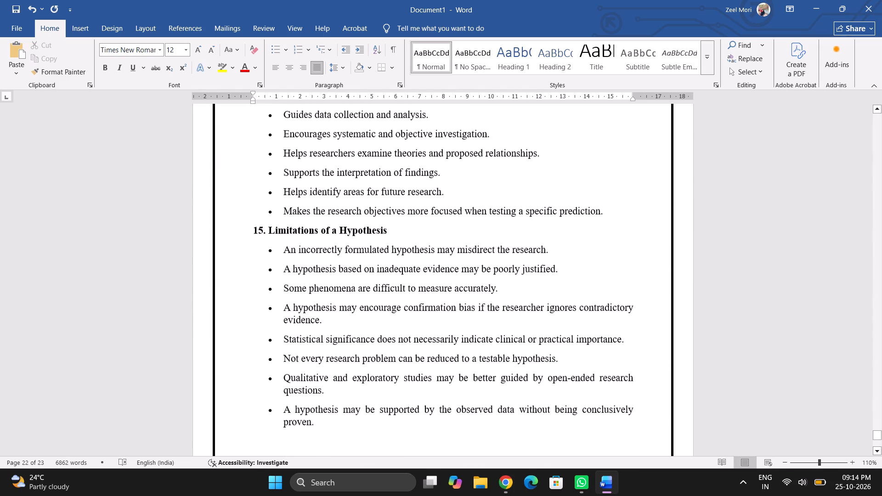
{"action": "scroll", "coordinate": [280, 258], "scroll_direction": "down", "scroll_amount": 2}
{"action": "scroll", "coordinate": [280, 258], "scroll_direction": "up", "scroll_amount": 1}
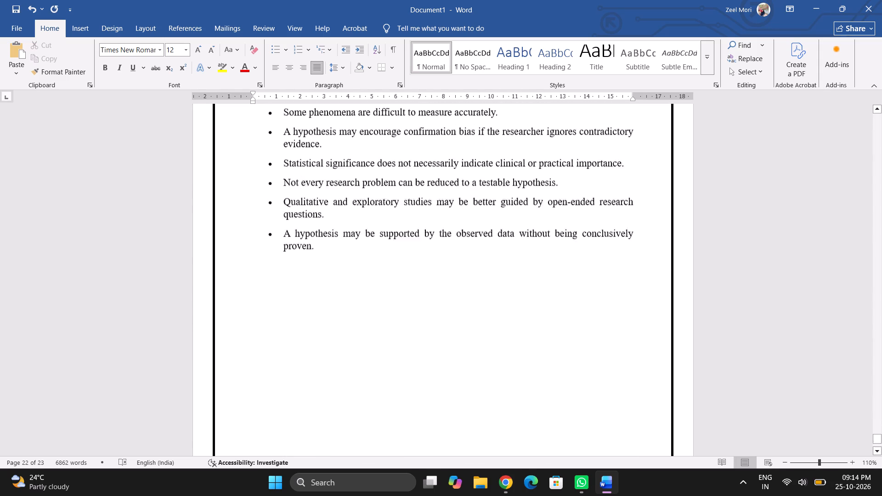
{"action": "scroll", "coordinate": [280, 258], "scroll_direction": "up", "scroll_amount": 7}
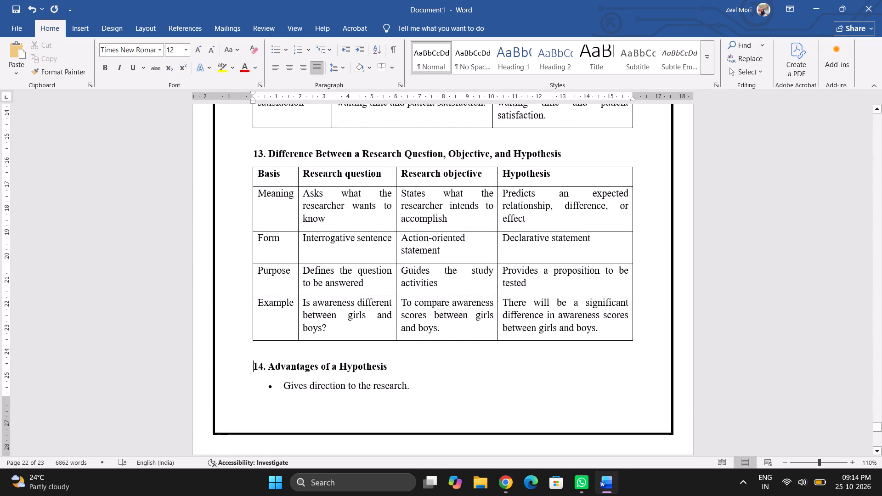
{"action": "scroll", "coordinate": [280, 258], "scroll_direction": "up", "scroll_amount": 4}
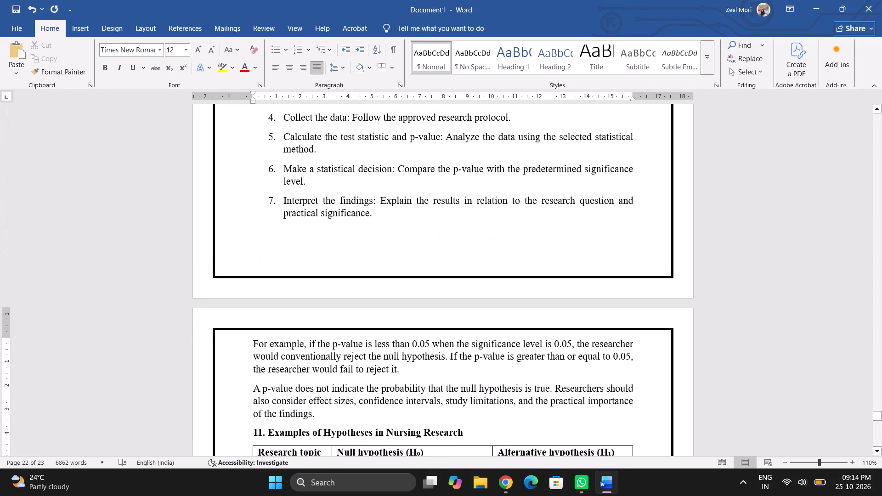
{"action": "scroll", "coordinate": [328, 380], "scroll_direction": "down", "scroll_amount": 2}
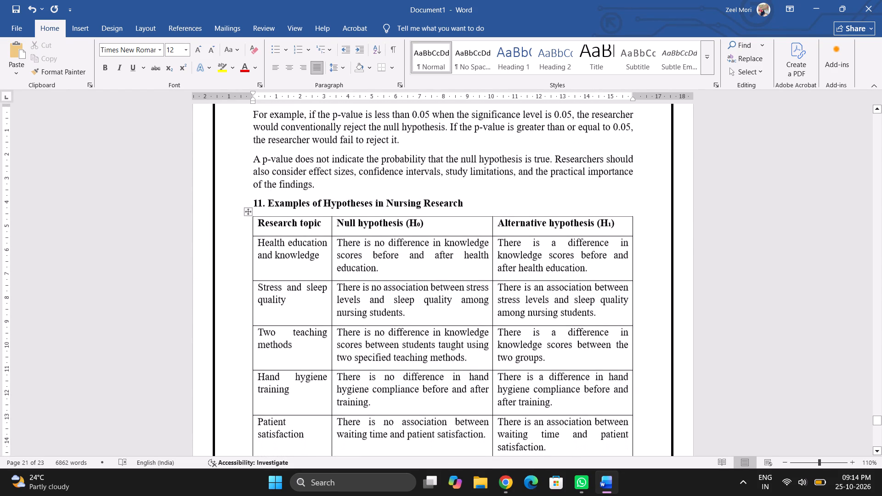
{"action": "scroll", "coordinate": [328, 380], "scroll_direction": "down", "scroll_amount": 2}
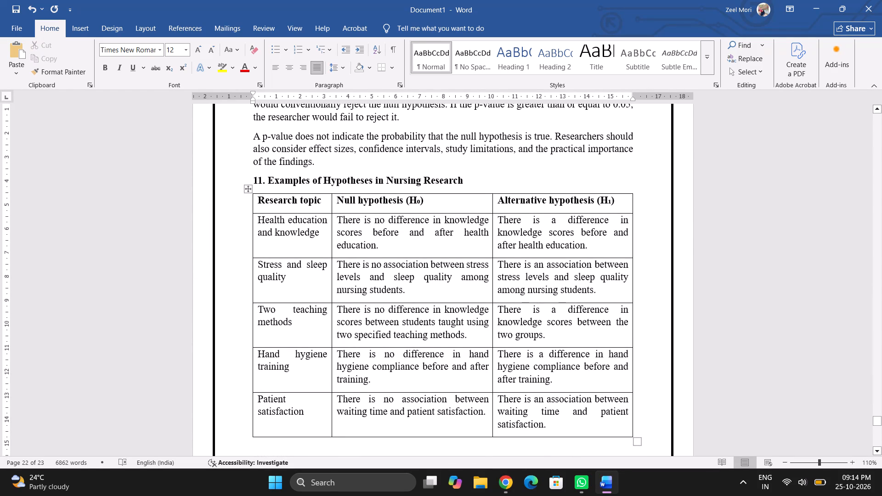
{"action": "scroll", "coordinate": [322, 336], "scroll_direction": "down", "scroll_amount": 1}
{"action": "scroll", "coordinate": [322, 336], "scroll_direction": "up", "scroll_amount": 1}
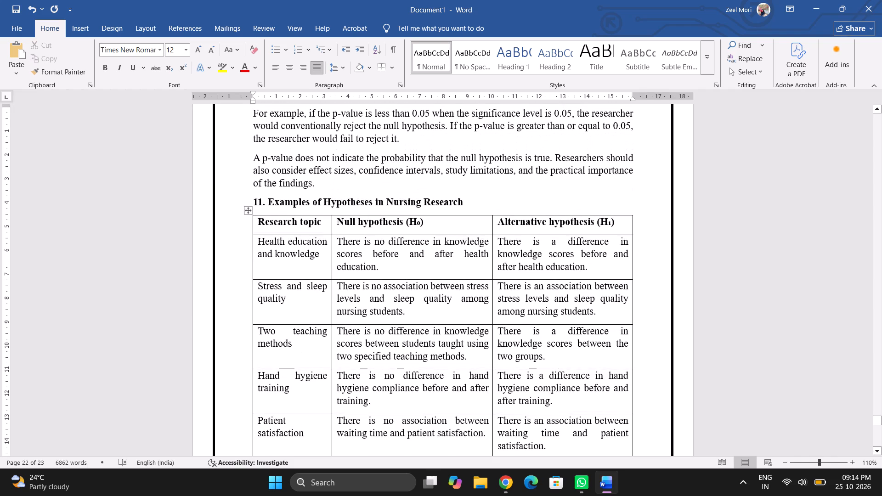
{"action": "left_click_drag", "start_coordinate": [251, 201], "coordinate": [334, 415]}
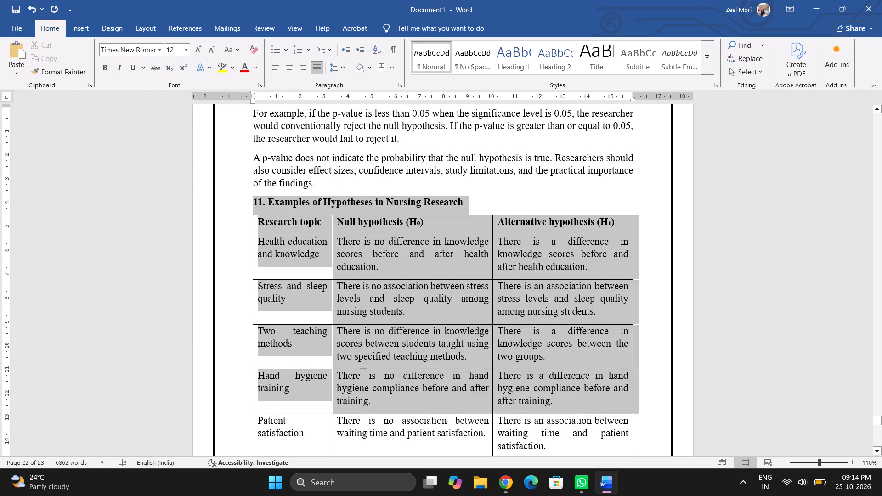
{"action": "left_click_drag", "start_coordinate": [334, 415], "coordinate": [340, 422]}
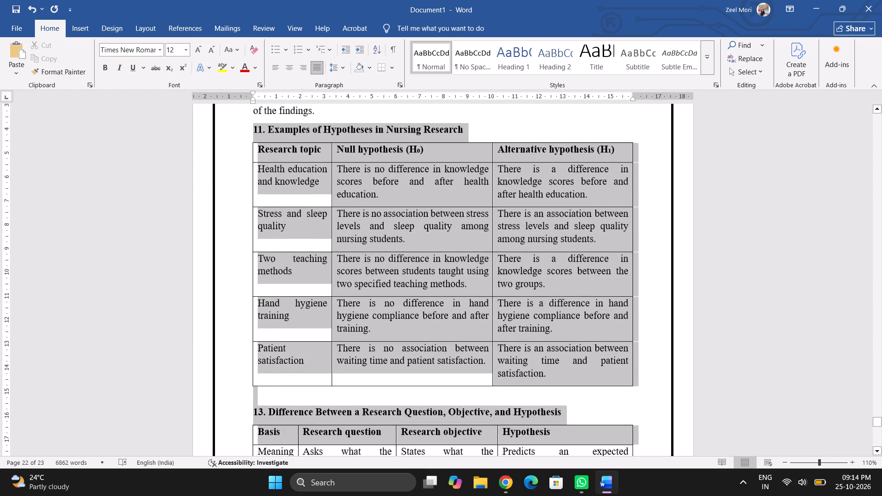
{"action": "left_click_drag", "start_coordinate": [340, 422], "coordinate": [362, 391]}
{"action": "key", "text": "BackSpace"}
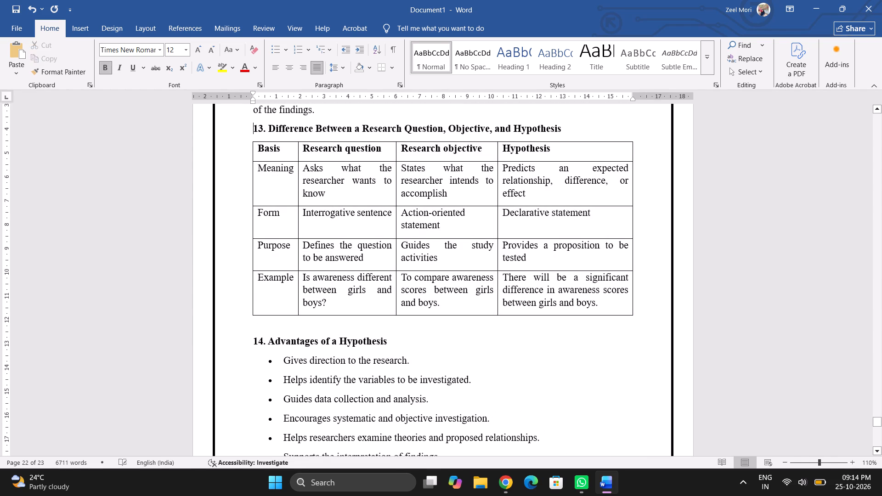
Review the notes above heading 13, back through section 10 on hypothesis testing and the preceding variable definitions.
{"action": "scroll", "coordinate": [362, 391], "scroll_direction": "up", "scroll_amount": 5}
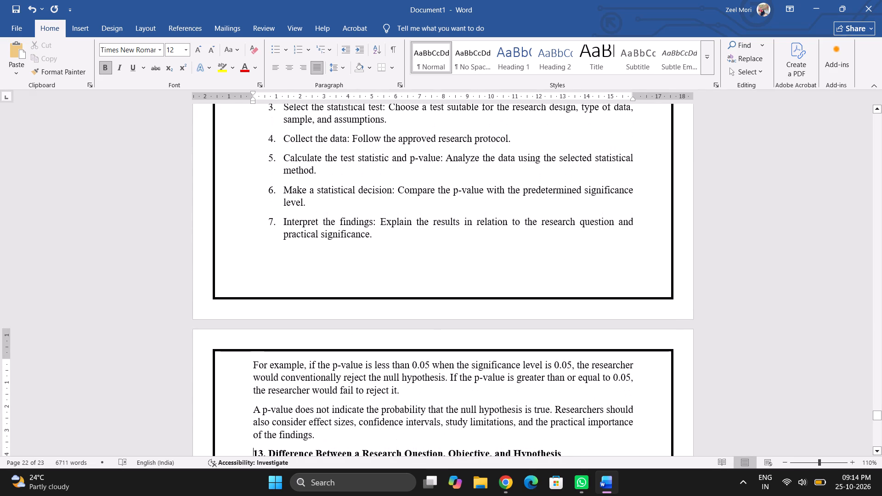
{"action": "scroll", "coordinate": [453, 428], "scroll_direction": "up", "scroll_amount": 1}
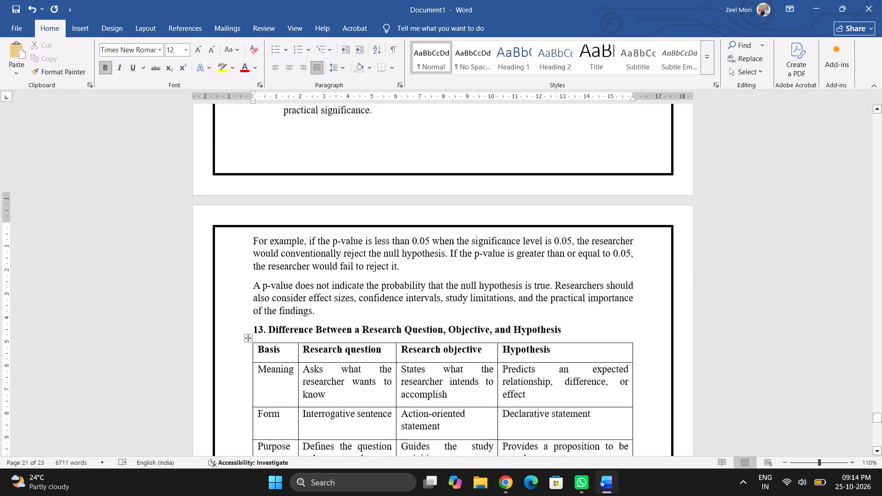
{"action": "scroll", "coordinate": [453, 428], "scroll_direction": "up", "scroll_amount": 2}
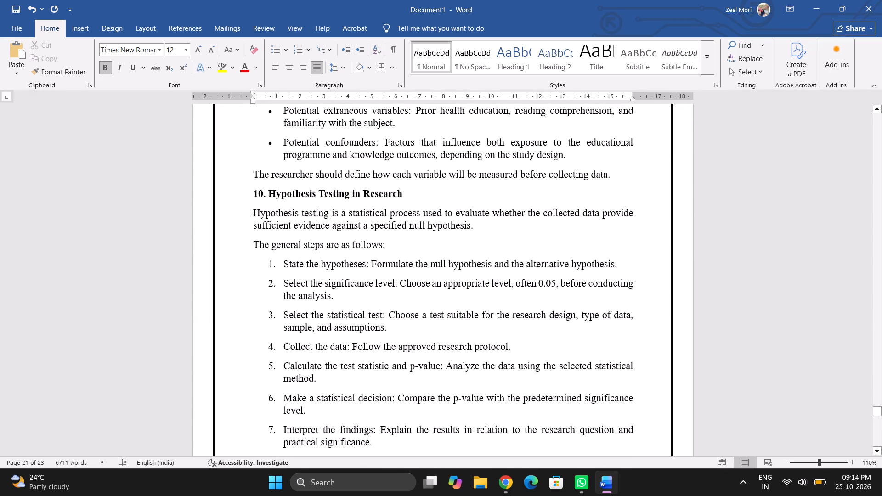
{"action": "scroll", "coordinate": [254, 204], "scroll_direction": "right", "scroll_amount": 1}
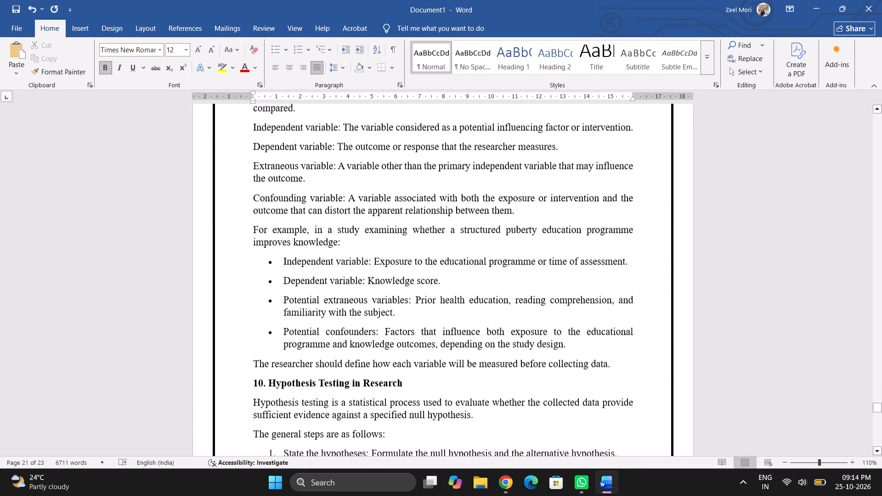
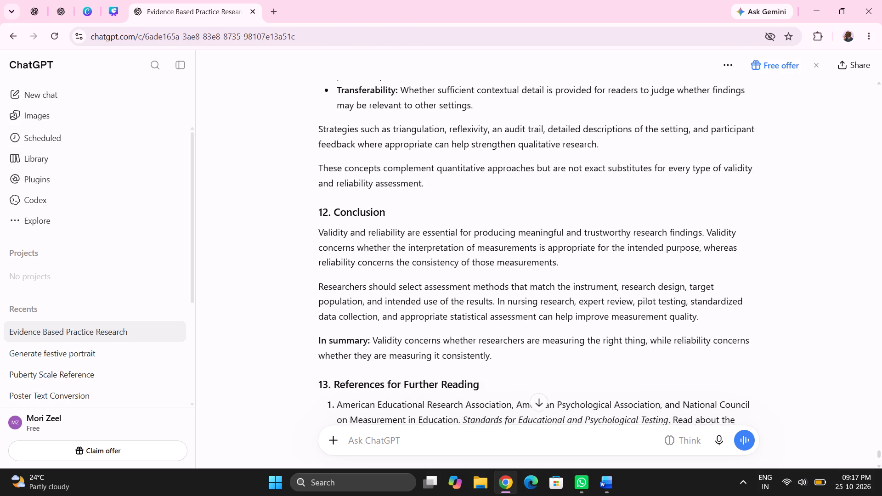
{"action": "scroll", "coordinate": [350, 406], "scroll_direction": "down", "scroll_amount": 2}
{"action": "left_click", "coordinate": [320, 400]}
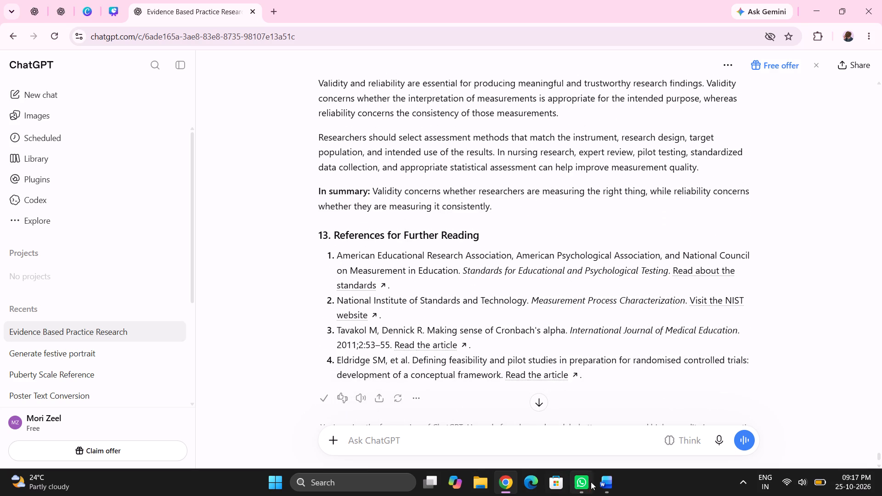
Switch to the Word document and reduce its bottom page margin so the last "Limitations of a Hypothesis" bullets fit on the same page.
{"action": "left_click", "coordinate": [608, 482]}
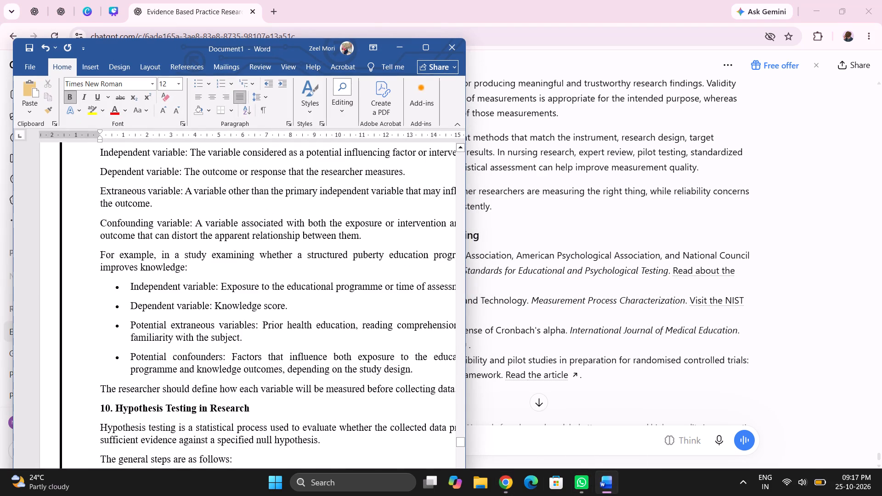
{"action": "scroll", "coordinate": [298, 435], "scroll_direction": "down", "scroll_amount": 7}
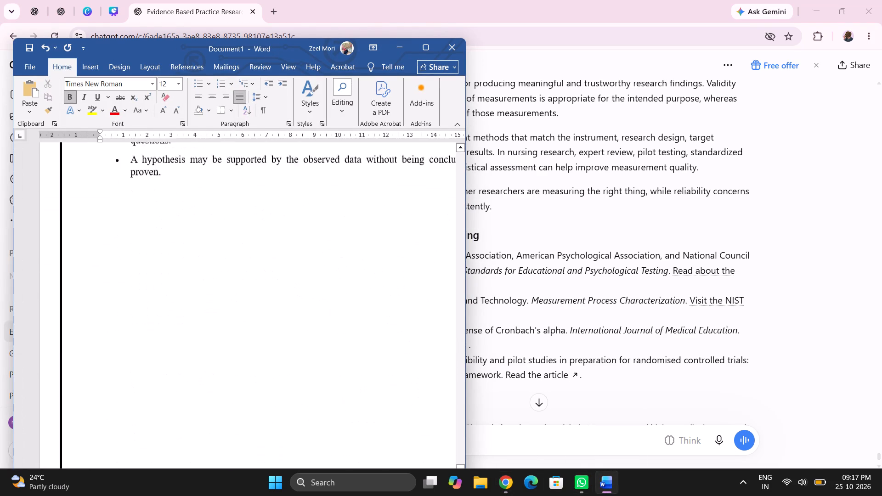
{"action": "scroll", "coordinate": [298, 435], "scroll_direction": "up", "scroll_amount": 2}
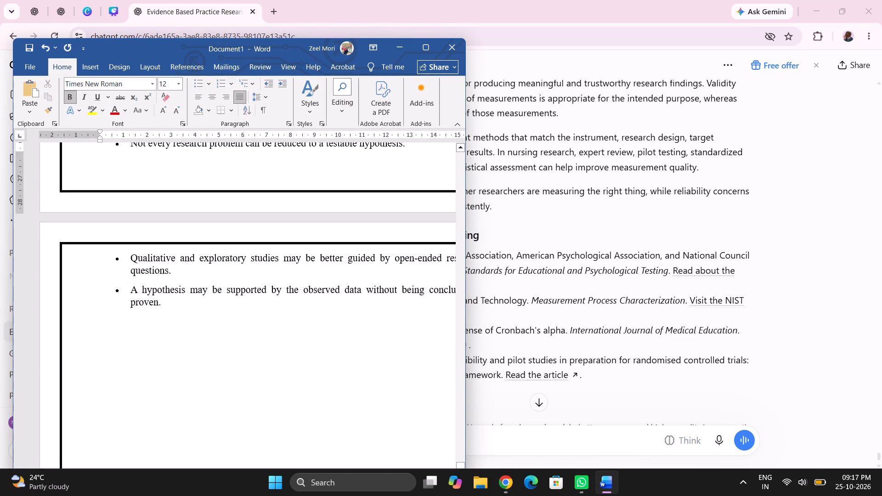
{"action": "left_click_drag", "start_coordinate": [21, 155], "coordinate": [21, 157]}
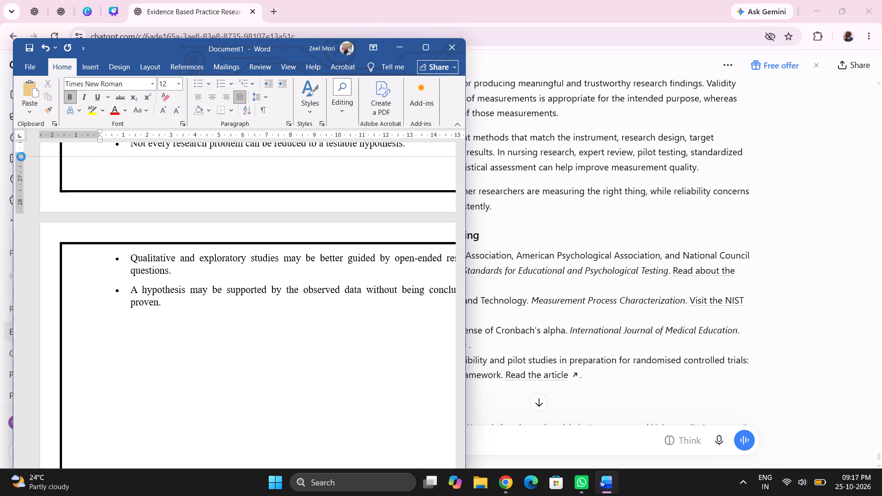
{"action": "left_click_drag", "start_coordinate": [21, 157], "coordinate": [21, 171]}
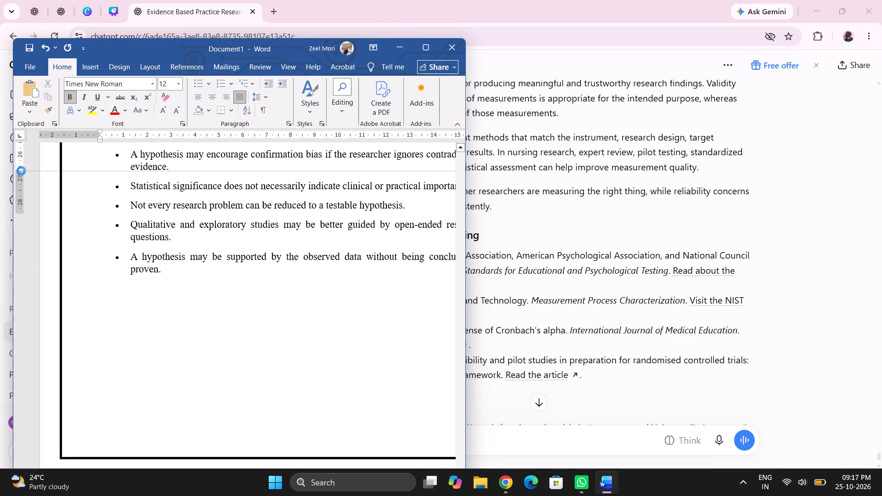
{"action": "left_click_drag", "start_coordinate": [21, 171], "coordinate": [21, 181]}
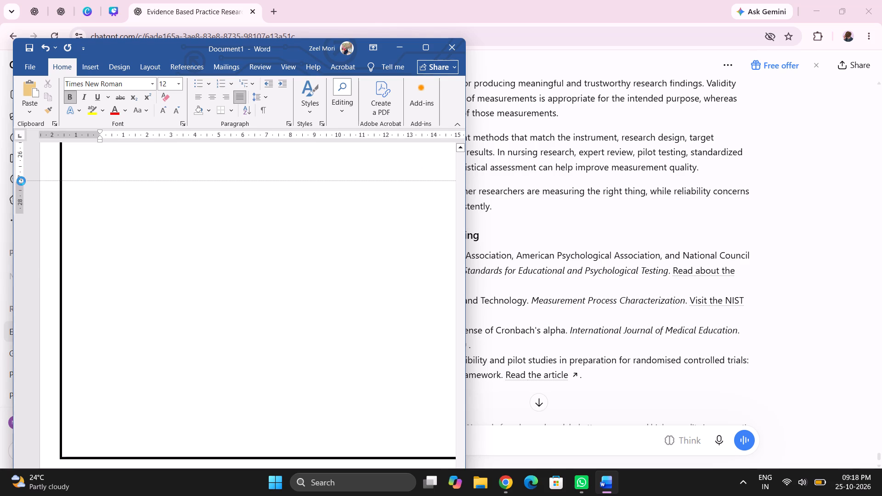
{"action": "left_click_drag", "start_coordinate": [21, 181], "coordinate": [22, 189]}
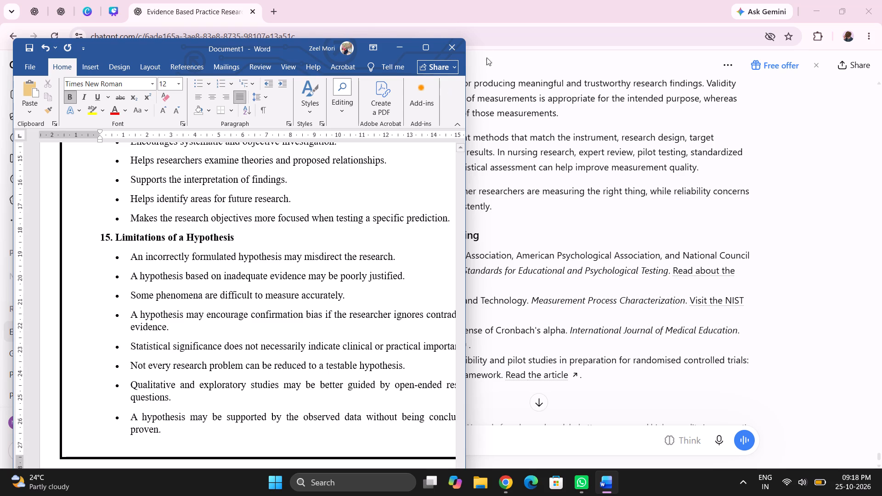
Maximize the document window and paste the copied answer on a new unbulleted line after the last "Limitations of a Hypothesis" bullet.
{"action": "left_click", "coordinate": [425, 52]}
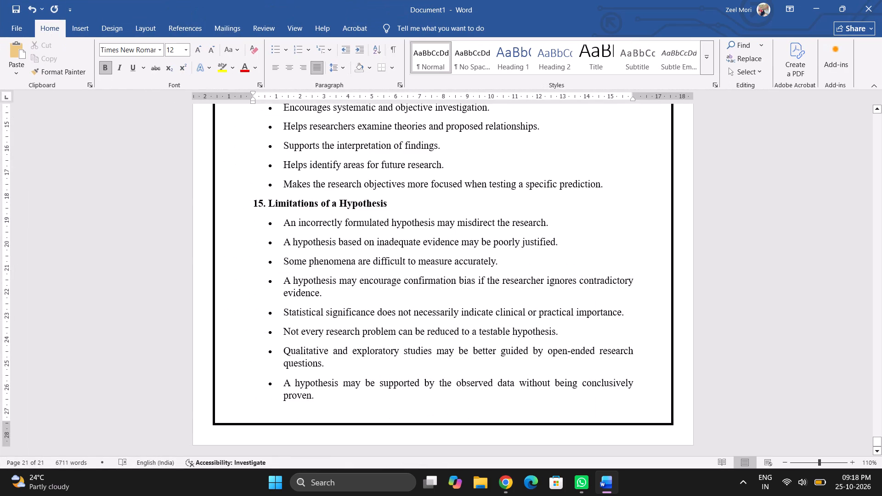
{"action": "scroll", "coordinate": [472, 256], "scroll_direction": "down", "scroll_amount": 2}
{"action": "left_click", "coordinate": [343, 405]}
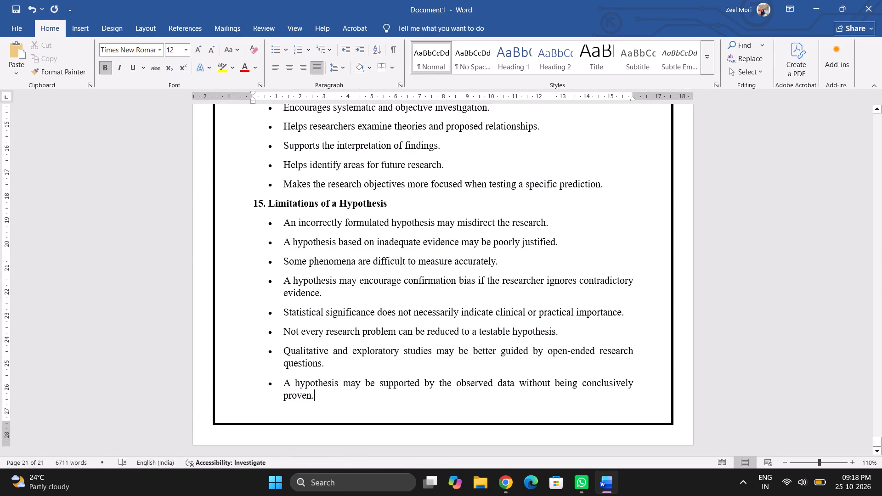
{"action": "key", "text": "Return"}
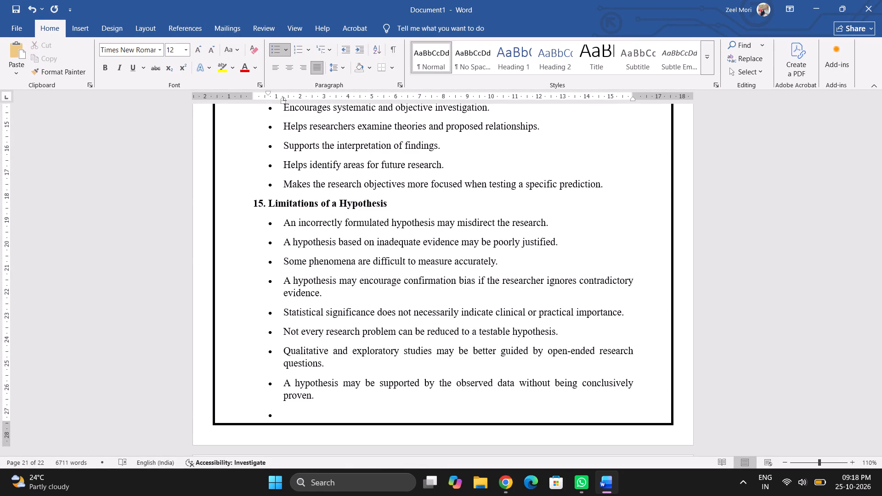
{"action": "key", "text": "BackSpace"}
{"action": "key", "text": "Return"}
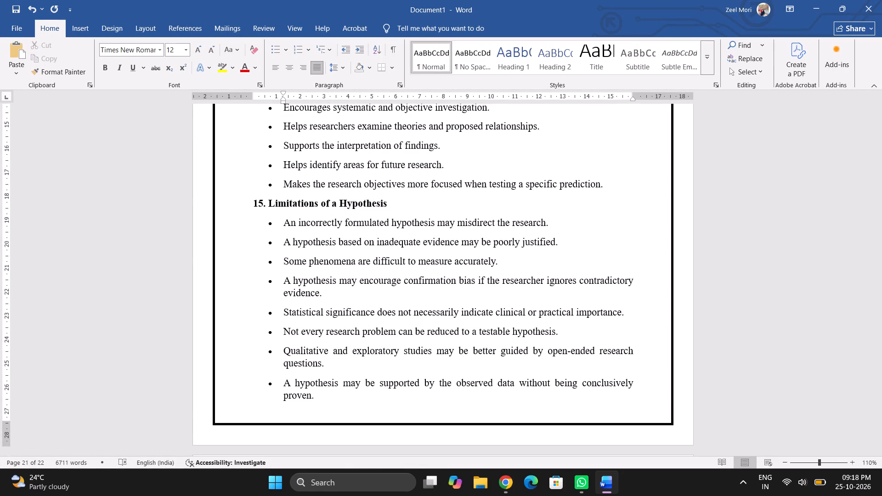
{"action": "key", "text": "ctrl+v"}
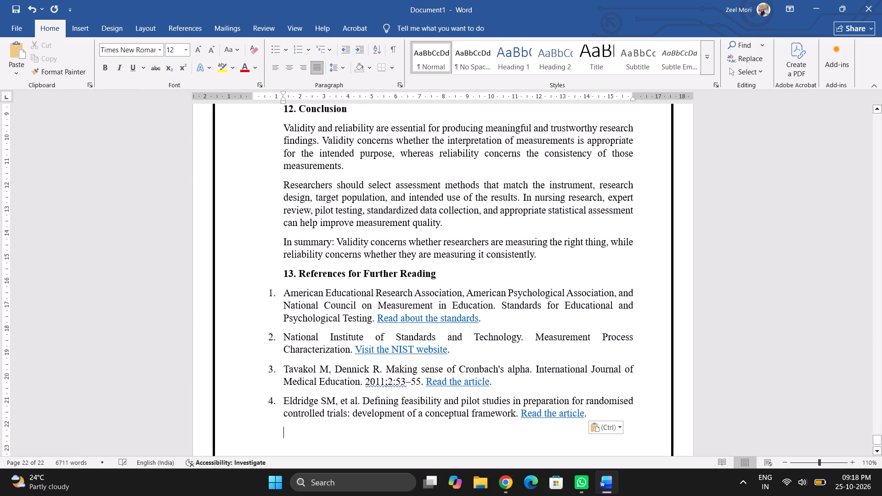
Delete the pasted sections "12. Conclusion" and "13. References for Further Reading", including the reference list.
{"action": "left_click_drag", "start_coordinate": [281, 113], "coordinate": [524, 424]}
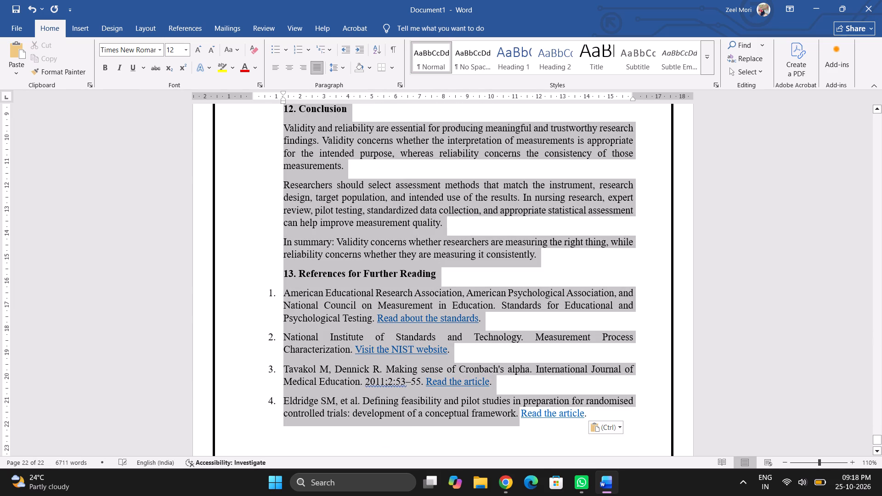
{"action": "left_click_drag", "start_coordinate": [524, 424], "coordinate": [548, 424]}
{"action": "key", "text": "BackSpace"}
{"action": "key", "text": "BackSpace"}
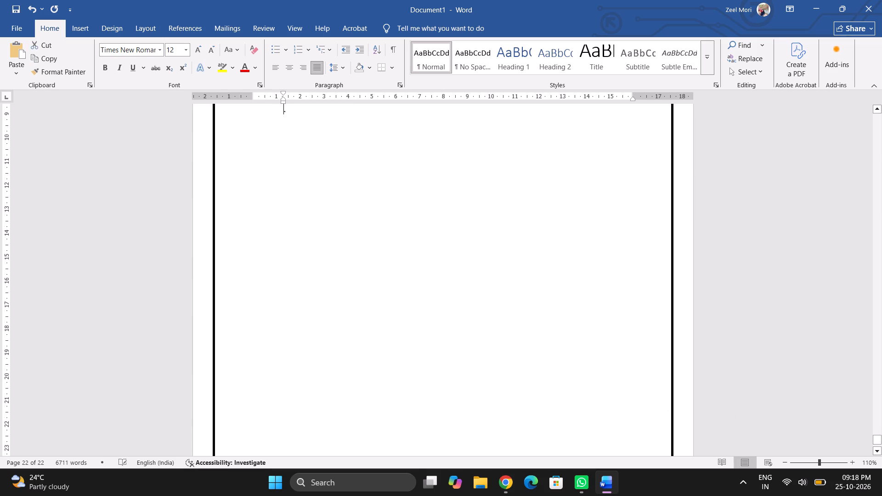
Remove the leftover full stop and empty line after the paragraph ending "every type of validity and reliability assessment".
{"action": "scroll", "coordinate": [548, 424], "scroll_direction": "up", "scroll_amount": 1}
{"action": "scroll", "coordinate": [548, 424], "scroll_direction": "down", "scroll_amount": 1, "text": "ctrl"}
{"action": "scroll", "coordinate": [548, 424], "scroll_direction": "up", "scroll_amount": 1, "text": "ctrl"}
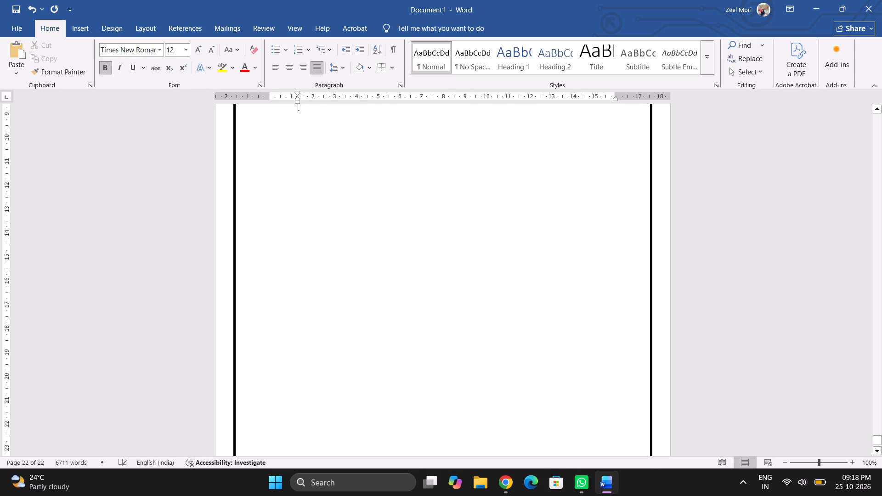
{"action": "scroll", "coordinate": [448, 365], "scroll_direction": "up", "scroll_amount": 1}
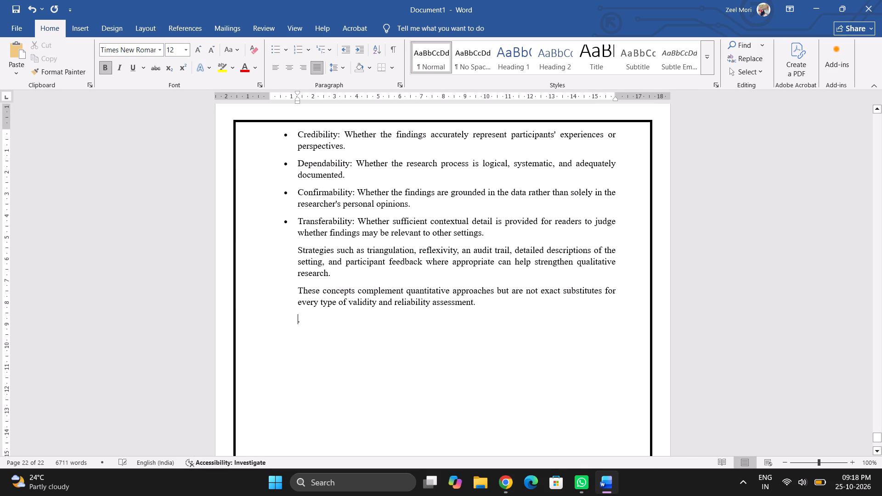
{"action": "scroll", "coordinate": [448, 365], "scroll_direction": "up", "scroll_amount": 2}
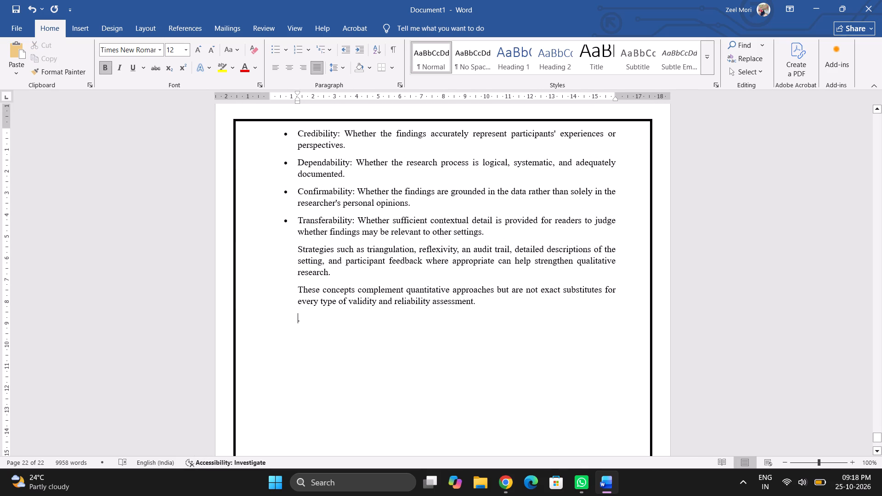
{"action": "left_click", "coordinate": [329, 319]}
{"action": "key", "text": "BackSpace"}
{"action": "key", "text": "BackSpace"}
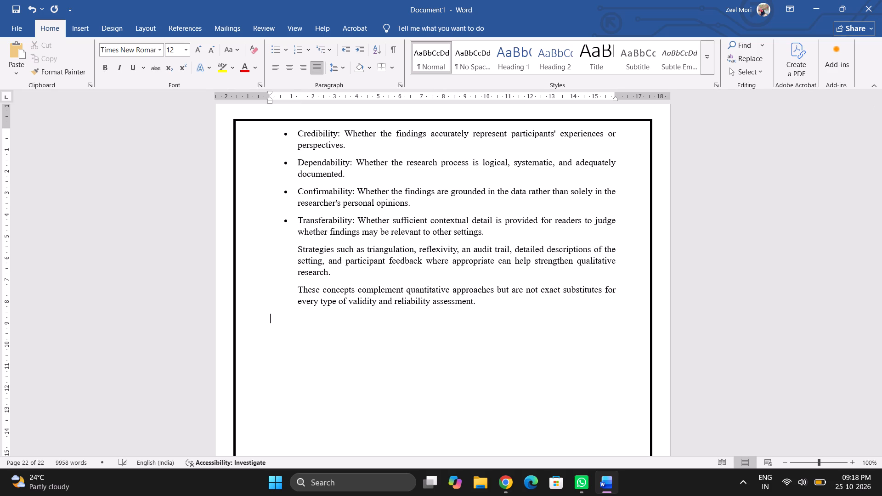
{"action": "key", "text": "BackSpace"}
Return to the first page and proportionally shrink the picture beside "3. Patient Values and Preferences".
{"action": "scroll", "coordinate": [340, 291], "scroll_direction": "up", "scroll_amount": 15}
{"action": "scroll", "coordinate": [340, 291], "scroll_direction": "up", "scroll_amount": 20}
{"action": "scroll", "coordinate": [340, 291], "scroll_direction": "up", "scroll_amount": 20}
{"action": "scroll", "coordinate": [340, 291], "scroll_direction": "up", "scroll_amount": 9}
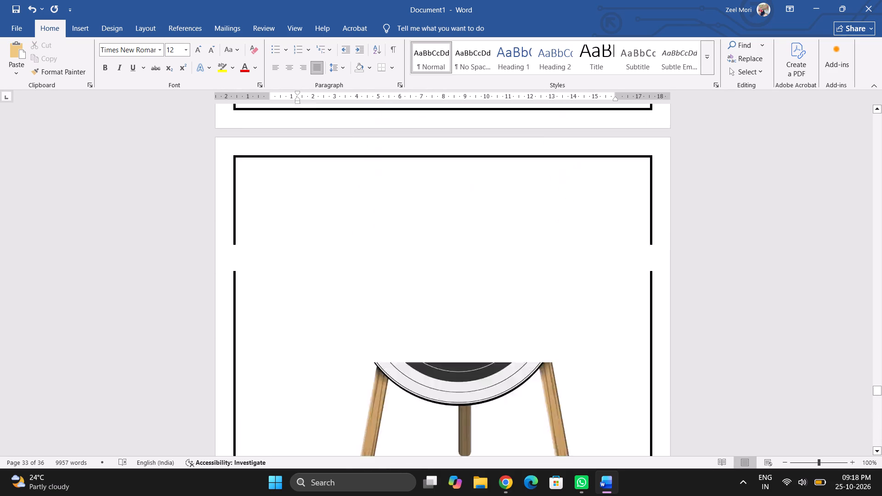
{"action": "scroll", "coordinate": [340, 291], "scroll_direction": "up", "scroll_amount": 20}
{"action": "scroll", "coordinate": [340, 291], "scroll_direction": "up", "scroll_amount": 20}
{"action": "scroll", "coordinate": [340, 291], "scroll_direction": "up", "scroll_amount": 17}
{"action": "scroll", "coordinate": [340, 291], "scroll_direction": "up", "scroll_amount": 20}
{"action": "scroll", "coordinate": [340, 291], "scroll_direction": "up", "scroll_amount": 20}
{"action": "scroll", "coordinate": [340, 291], "scroll_direction": "up", "scroll_amount": 20}
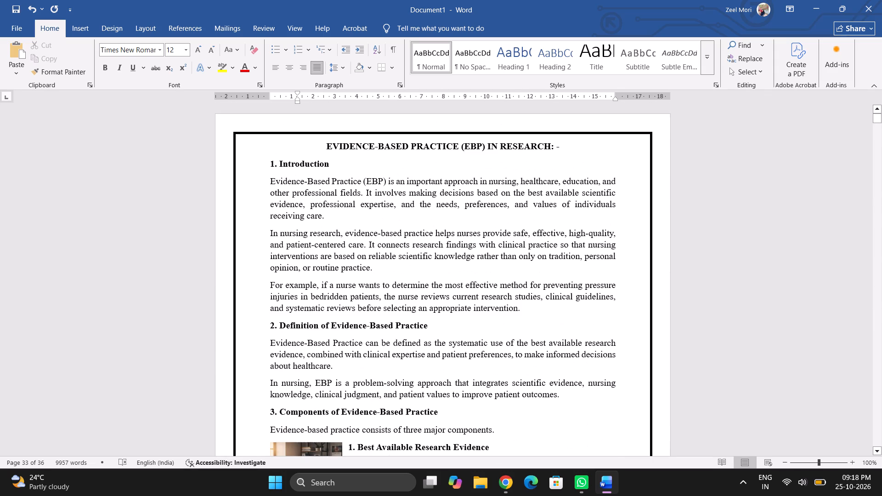
{"action": "left_click", "coordinate": [340, 291]}
{"action": "scroll", "coordinate": [340, 291], "scroll_direction": "down", "scroll_amount": 5}
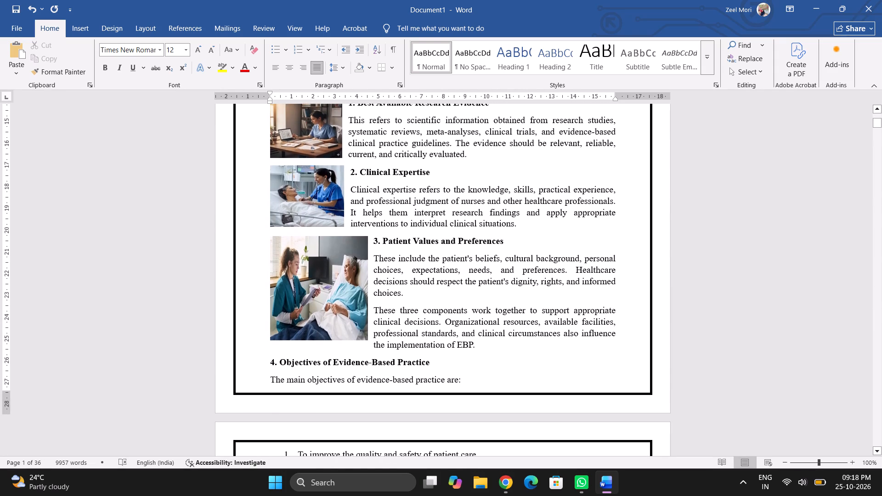
{"action": "left_click", "coordinate": [340, 291]}
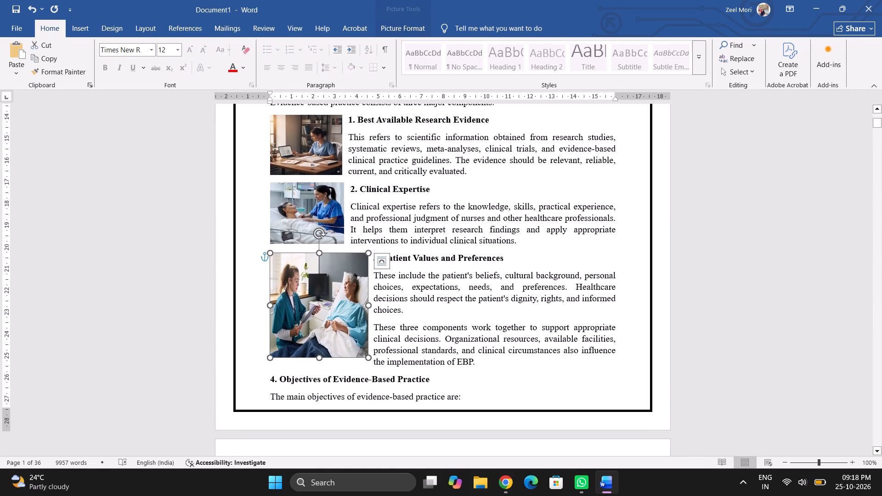
{"action": "left_click_drag", "start_coordinate": [367, 356], "coordinate": [365, 350]}
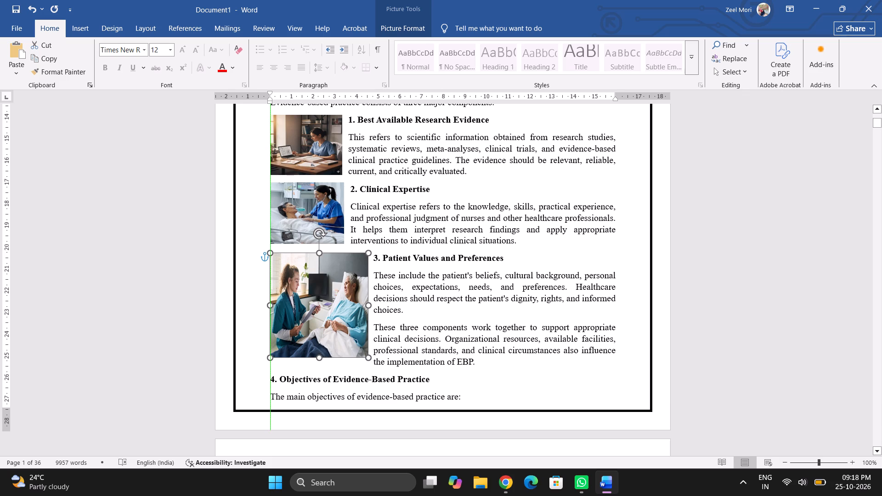
{"action": "left_click_drag", "start_coordinate": [365, 350], "coordinate": [349, 304]}
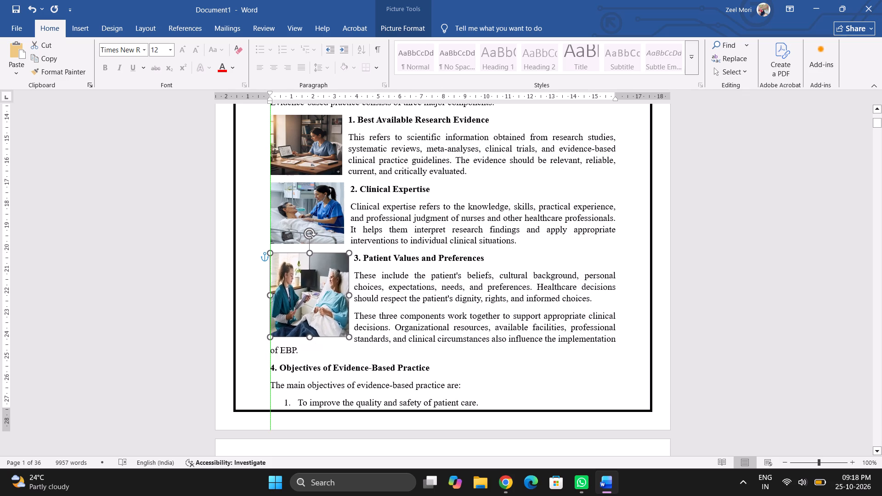
{"action": "left_click_drag", "start_coordinate": [349, 304], "coordinate": [338, 290]}
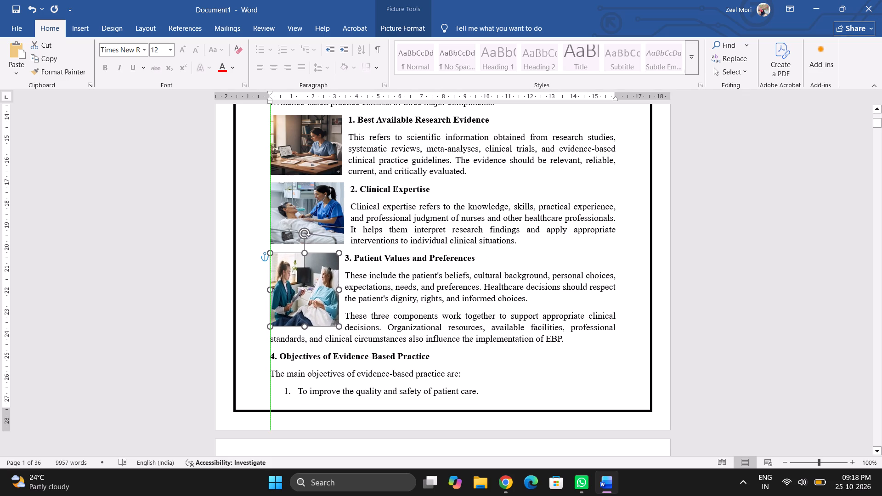
{"action": "left_click_drag", "start_coordinate": [338, 290], "coordinate": [333, 281]}
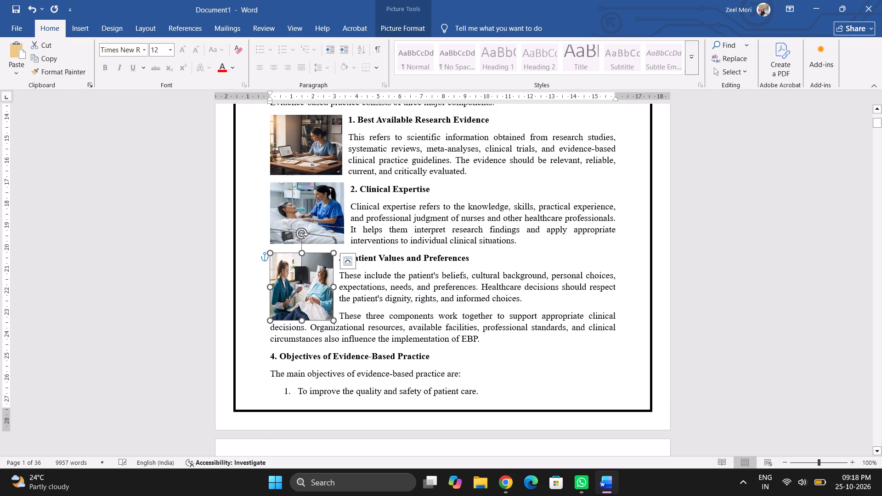
Widen the same picture to match the "Clinical Expertise" picture above and reduce its height so the "These three components" paragraph starts below it.
{"action": "left_click_drag", "start_coordinate": [333, 286], "coordinate": [344, 285]}
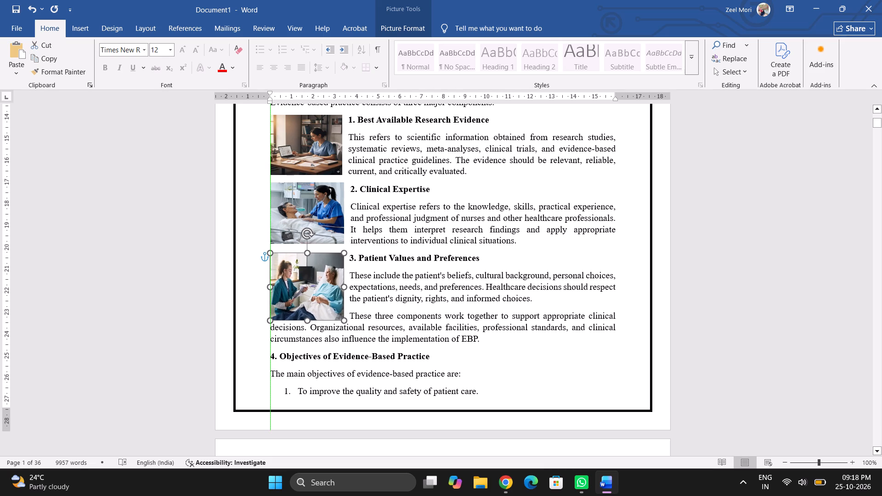
{"action": "left_click_drag", "start_coordinate": [344, 285], "coordinate": [345, 285]}
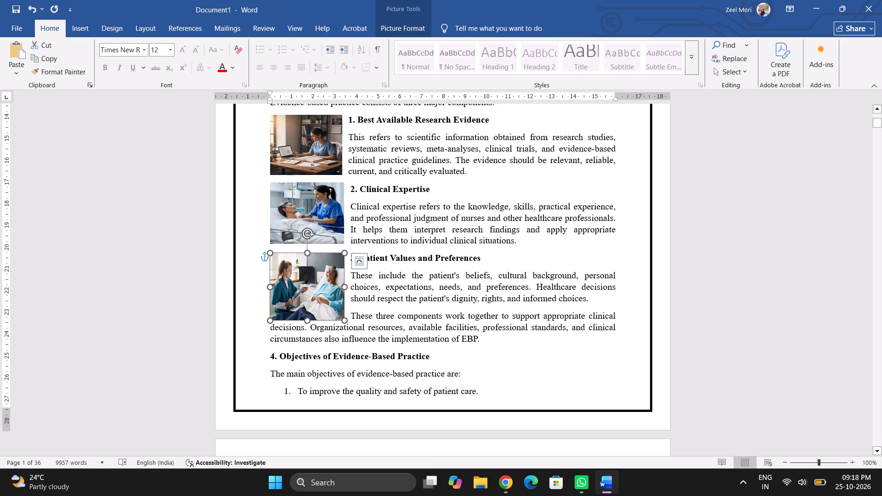
{"action": "left_click_drag", "start_coordinate": [307, 321], "coordinate": [311, 310]}
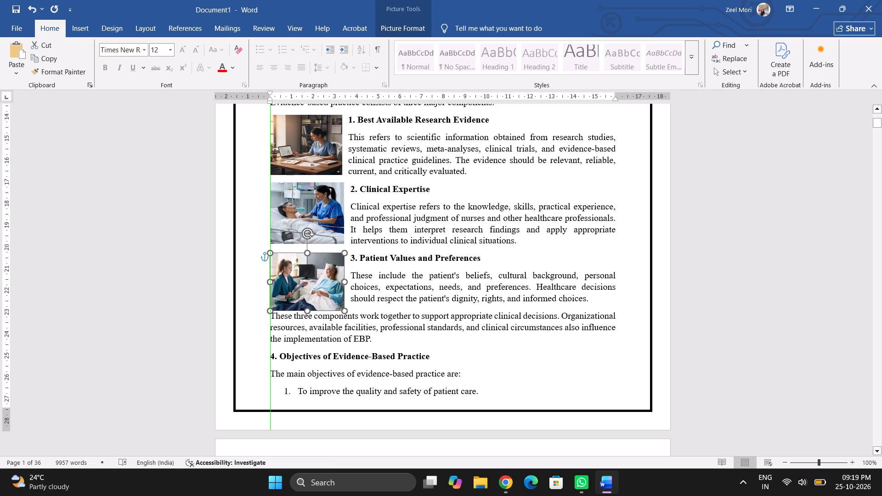
{"action": "left_click_drag", "start_coordinate": [311, 310], "coordinate": [312, 305]}
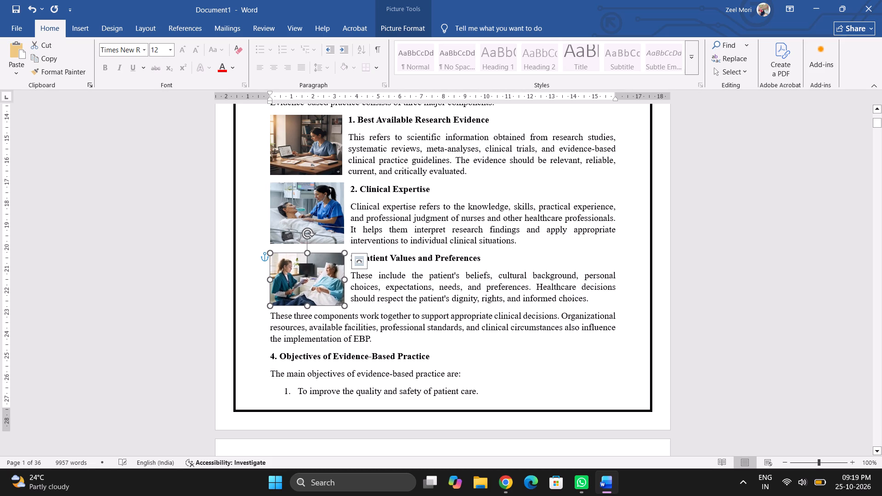
Review the content and page layout of the Evidence-Based Practice notes from the objectives list through "7. Hierarchy or Levels of Evidence".
{"action": "scroll", "coordinate": [333, 358], "scroll_direction": "down", "scroll_amount": 4}
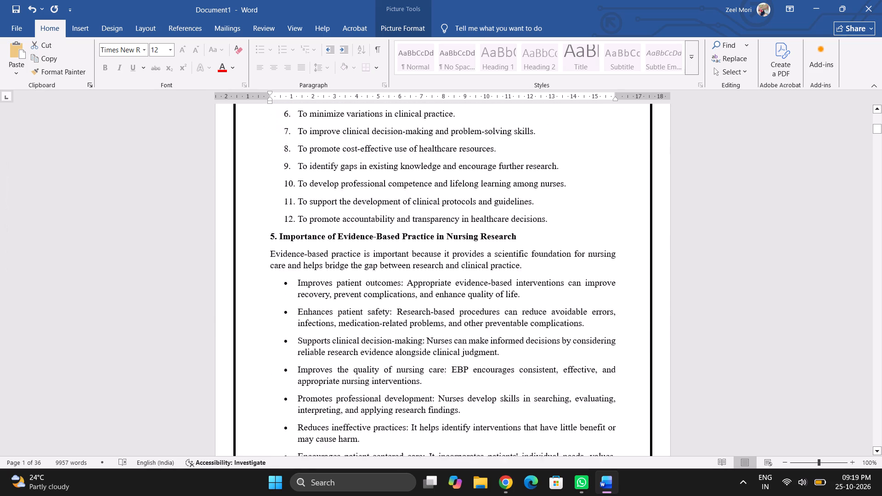
{"action": "scroll", "coordinate": [333, 358], "scroll_direction": "down", "scroll_amount": 5}
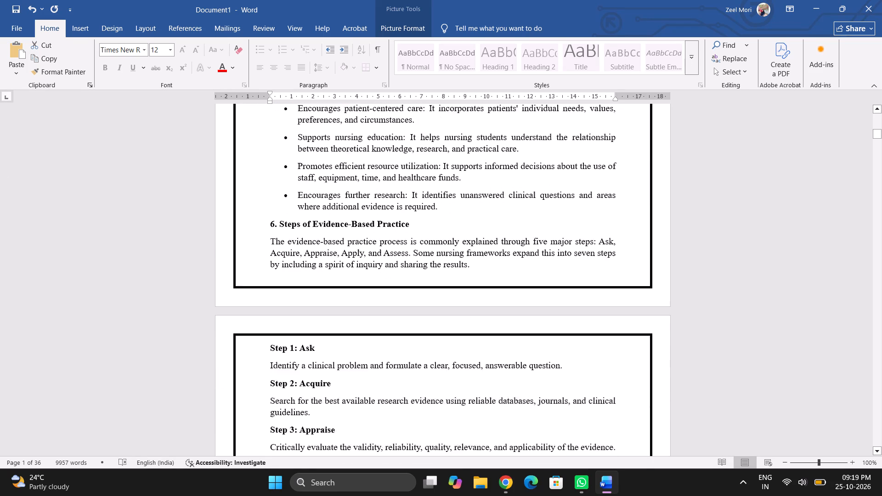
{"action": "scroll", "coordinate": [333, 358], "scroll_direction": "down", "scroll_amount": 4}
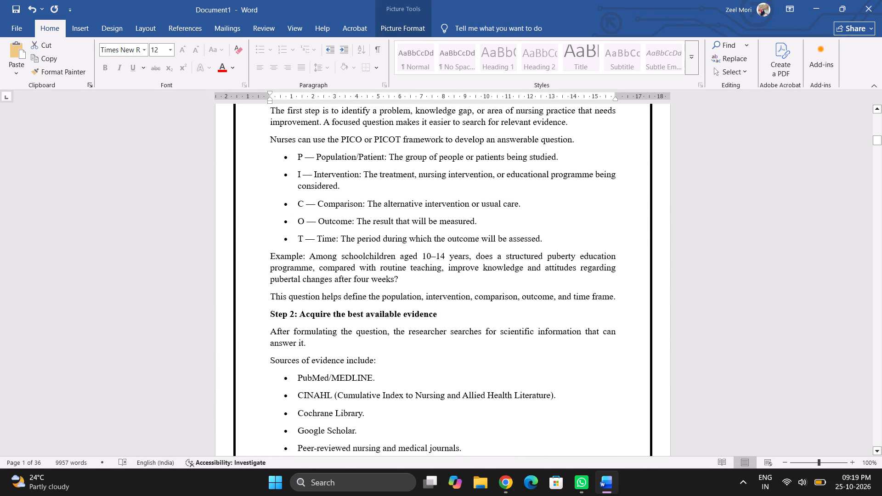
{"action": "scroll", "coordinate": [333, 358], "scroll_direction": "down", "scroll_amount": 4}
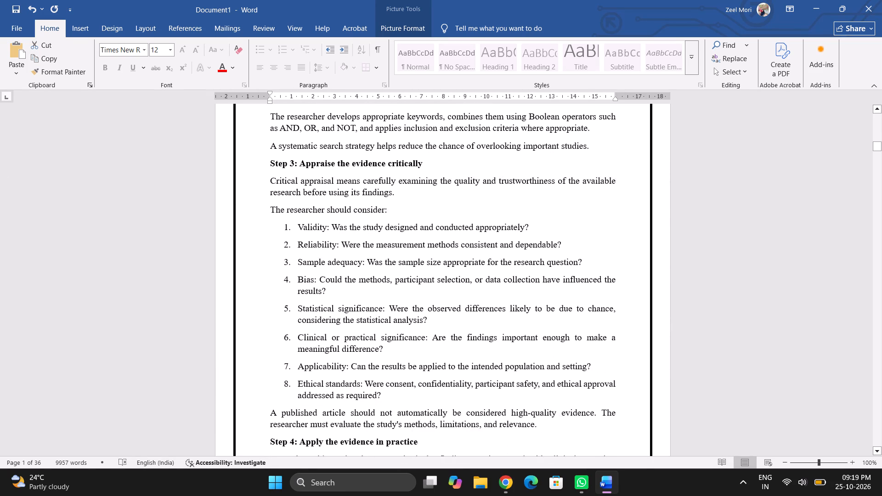
{"action": "scroll", "coordinate": [333, 358], "scroll_direction": "down", "scroll_amount": 3}
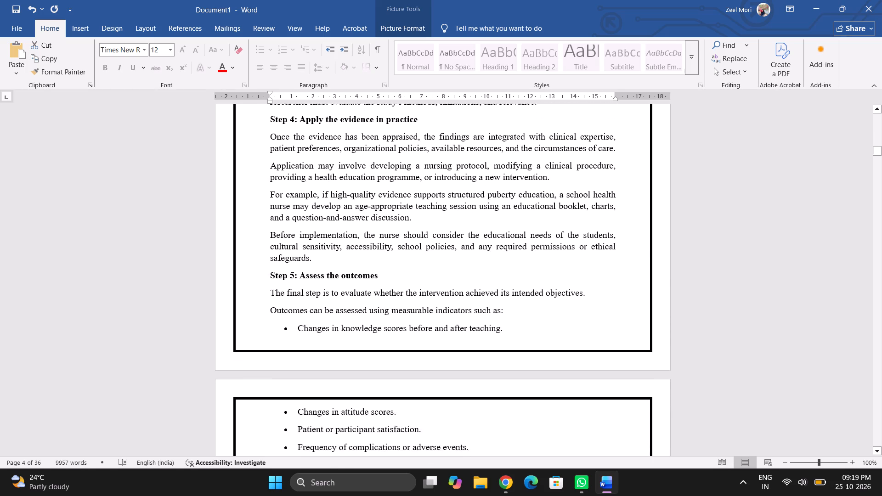
{"action": "scroll", "coordinate": [333, 358], "scroll_direction": "down", "scroll_amount": 1}
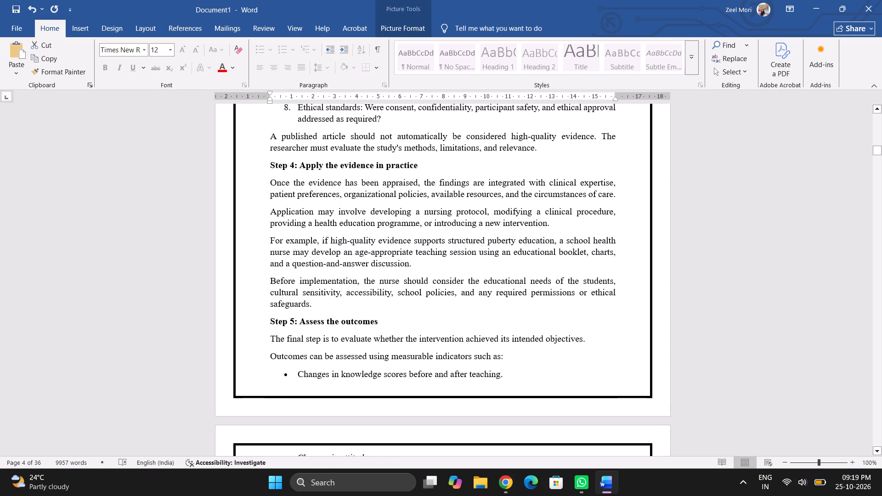
{"action": "scroll", "coordinate": [333, 358], "scroll_direction": "down", "scroll_amount": 2}
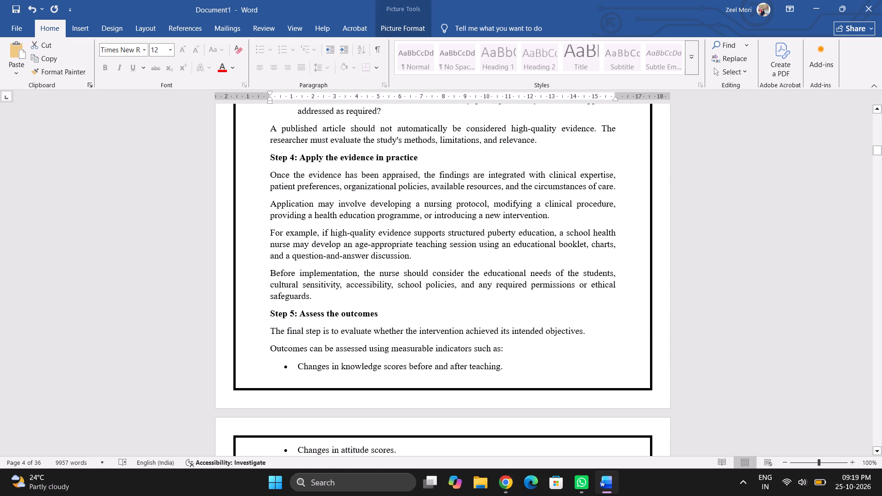
{"action": "scroll", "coordinate": [333, 358], "scroll_direction": "down", "scroll_amount": 2}
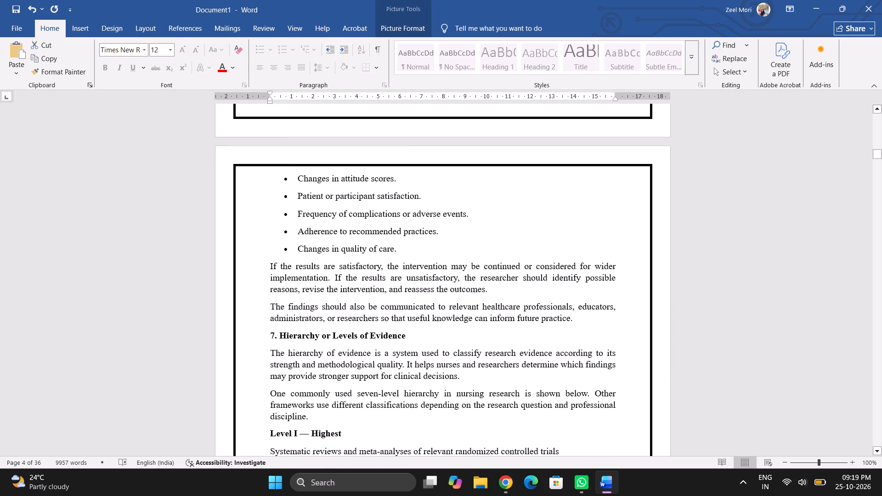
{"action": "scroll", "coordinate": [333, 358], "scroll_direction": "up", "scroll_amount": 2}
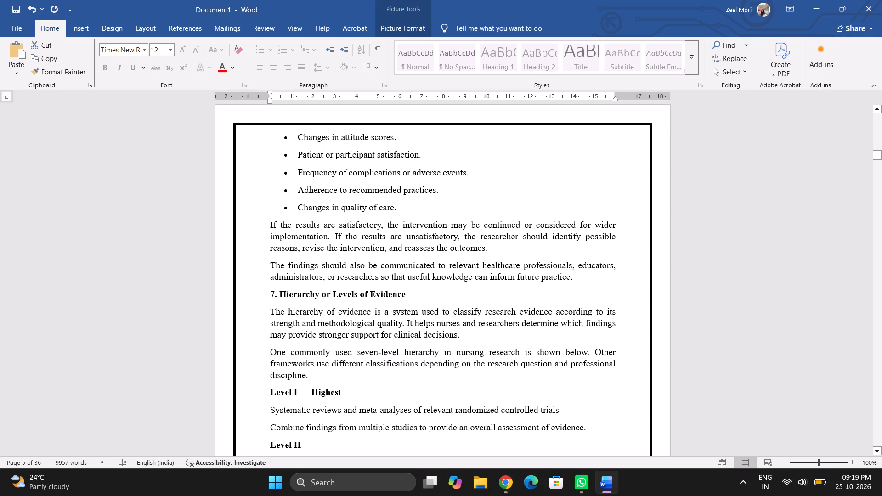
{"action": "scroll", "coordinate": [333, 358], "scroll_direction": "up", "scroll_amount": 2}
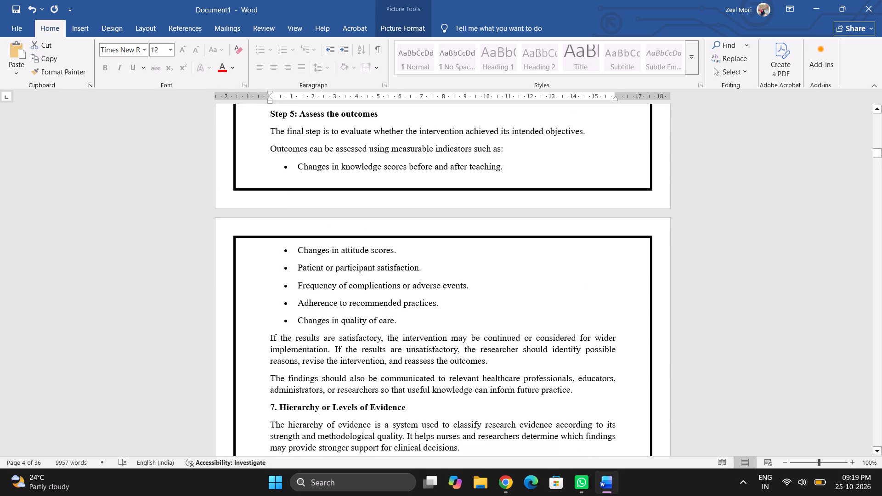
{"action": "scroll", "coordinate": [333, 358], "scroll_direction": "down", "scroll_amount": 1}
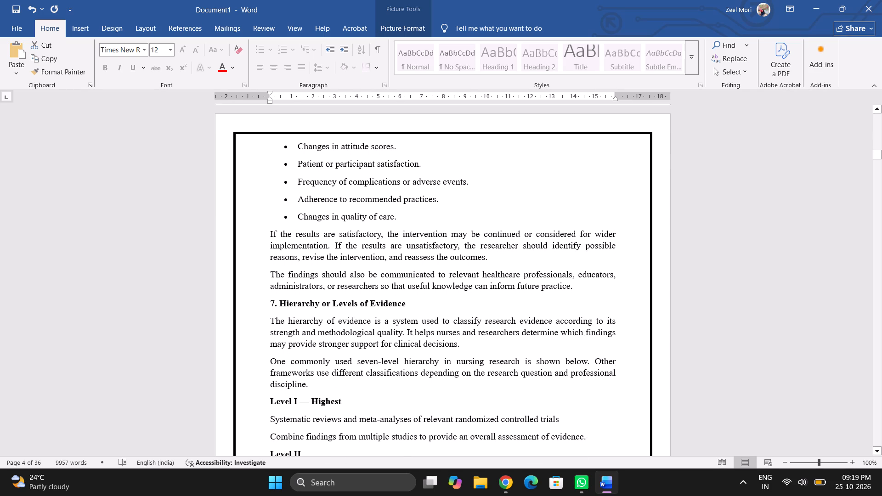
{"action": "scroll", "coordinate": [333, 358], "scroll_direction": "down", "scroll_amount": 3}
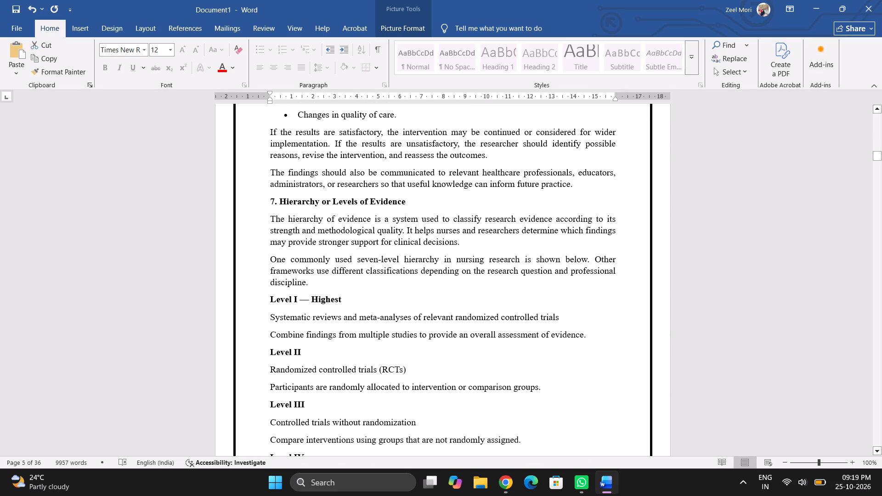
{"action": "scroll", "coordinate": [333, 358], "scroll_direction": "down", "scroll_amount": 2}
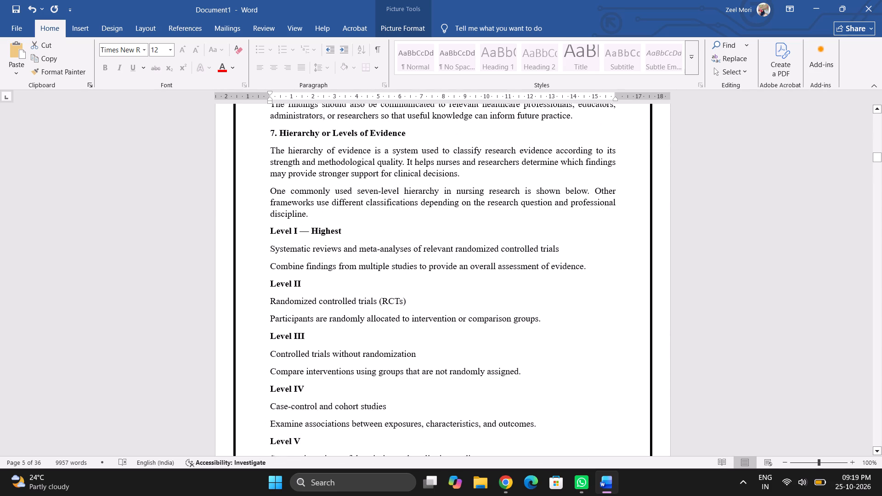
{"action": "scroll", "coordinate": [333, 358], "scroll_direction": "down", "scroll_amount": 2}
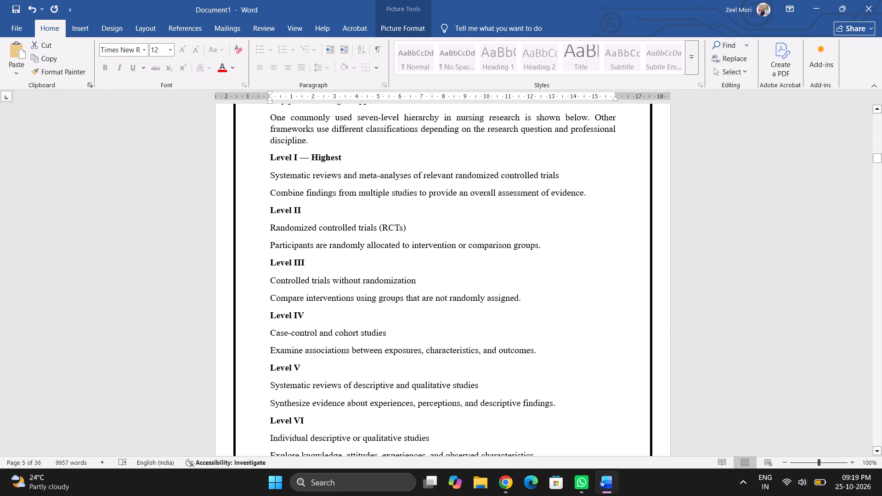
{"action": "scroll", "coordinate": [333, 358], "scroll_direction": "down", "scroll_amount": 2}
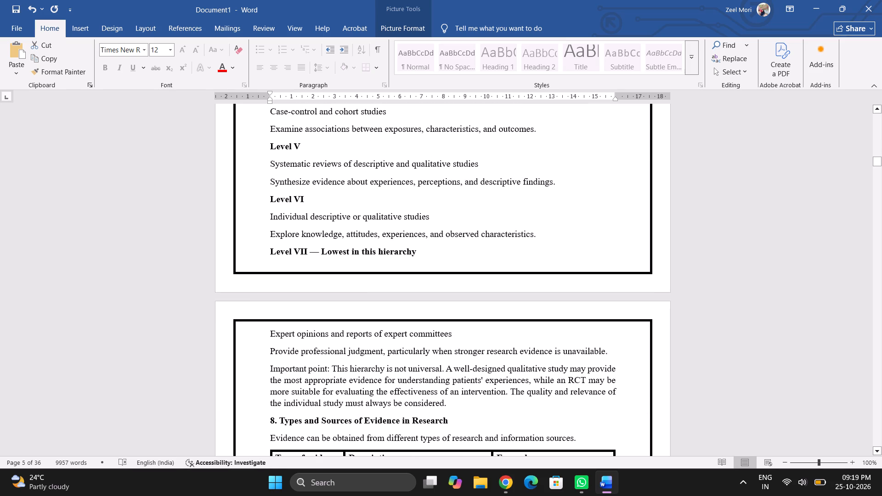
Delete the "Important point: This hierarchy is not universal" paragraph above the heading "8. Types and Sources of Evidence in Research".
{"action": "scroll", "coordinate": [333, 358], "scroll_direction": "down", "scroll_amount": 3}
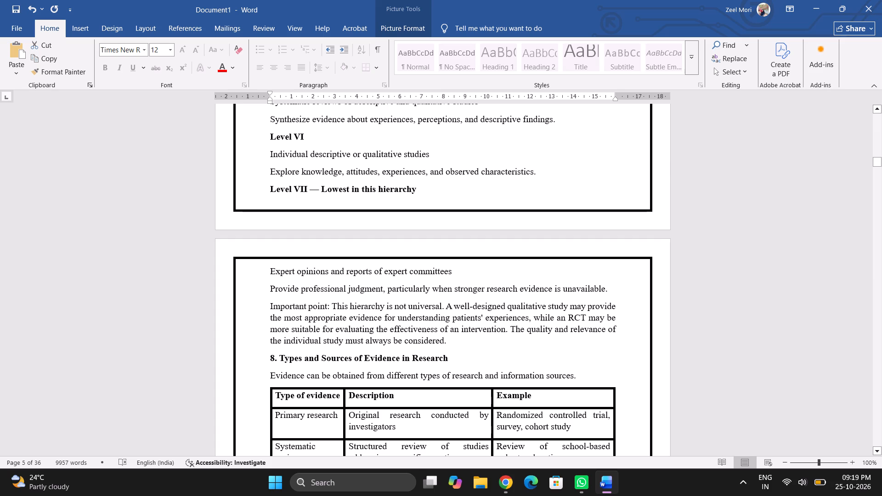
{"action": "left_click_drag", "start_coordinate": [450, 345], "coordinate": [447, 344]}
{"action": "left_click_drag", "start_coordinate": [447, 344], "coordinate": [266, 304]}
{"action": "key", "text": "BackSpace"}
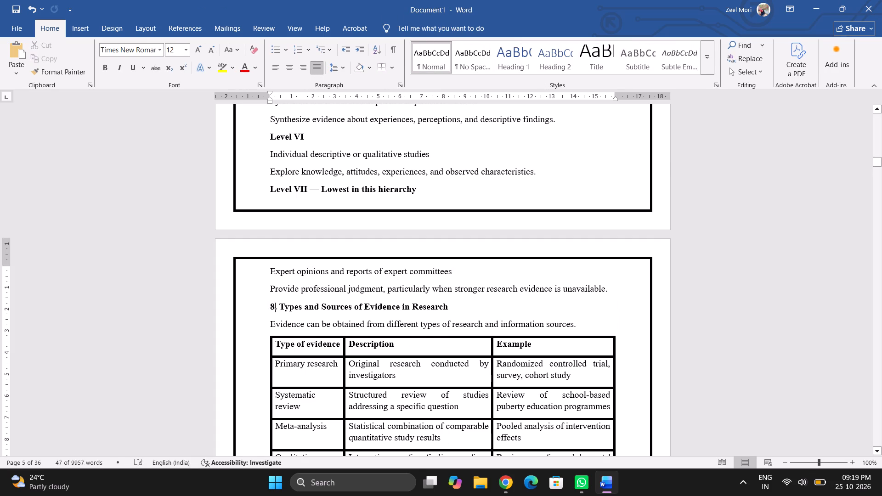
Review the notes' content and layout from "8. Types and Sources of Evidence in Research" through the "Validity and Reliability in Research" heading.
{"action": "scroll", "coordinate": [266, 304], "scroll_direction": "down", "scroll_amount": 3}
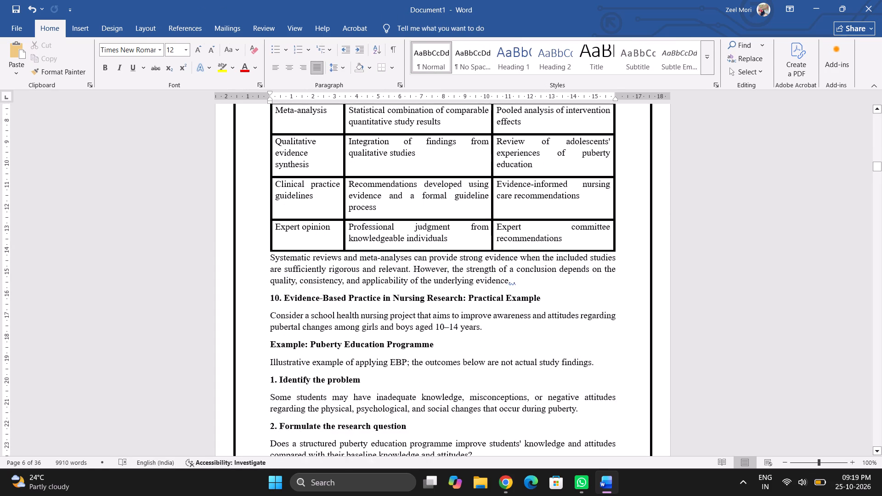
{"action": "scroll", "coordinate": [266, 304], "scroll_direction": "down", "scroll_amount": 3}
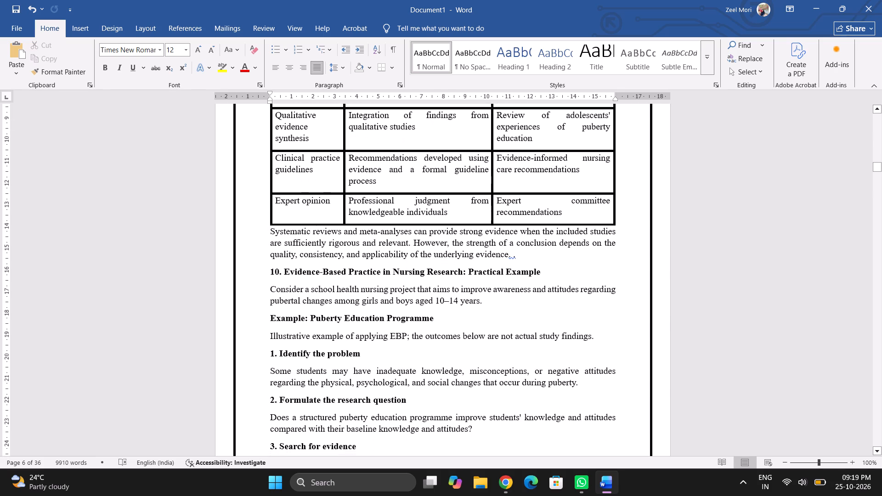
{"action": "scroll", "coordinate": [285, 298], "scroll_direction": "down", "scroll_amount": 2}
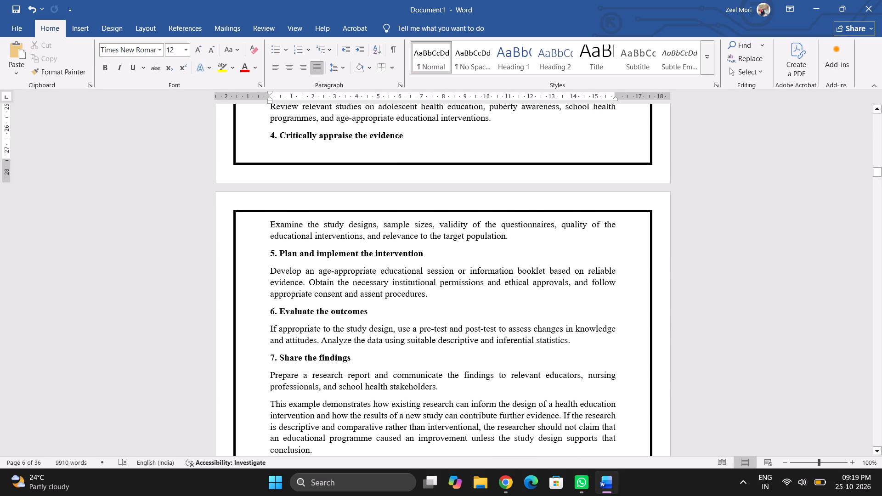
{"action": "scroll", "coordinate": [285, 298], "scroll_direction": "down", "scroll_amount": 2}
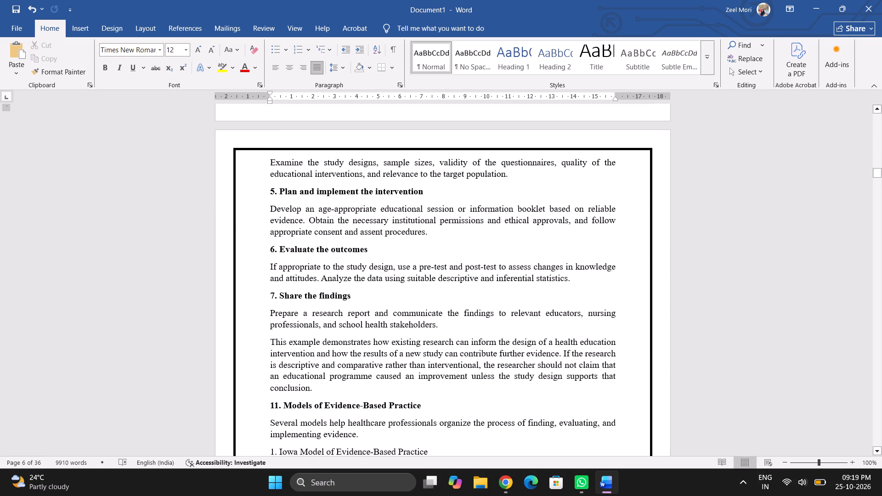
{"action": "scroll", "coordinate": [285, 298], "scroll_direction": "down", "scroll_amount": 13}
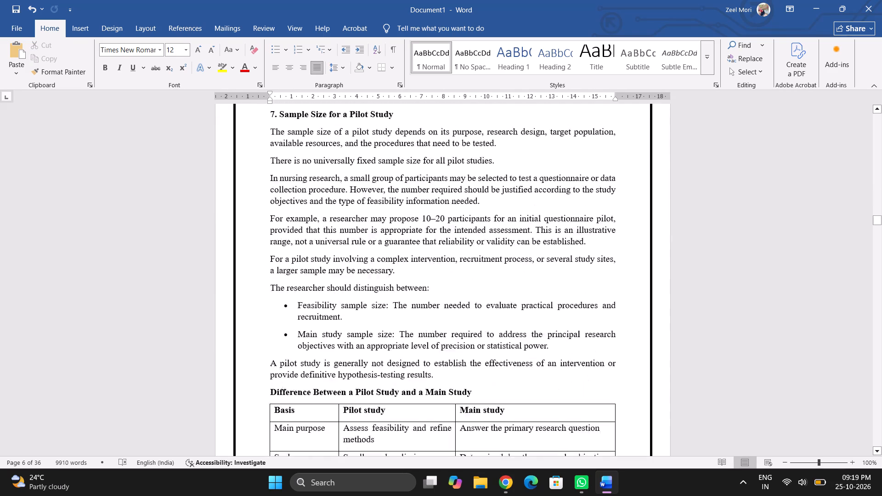
{"action": "scroll", "coordinate": [285, 298], "scroll_direction": "down", "scroll_amount": 1}
{"action": "scroll", "coordinate": [285, 298], "scroll_direction": "up", "scroll_amount": 1}
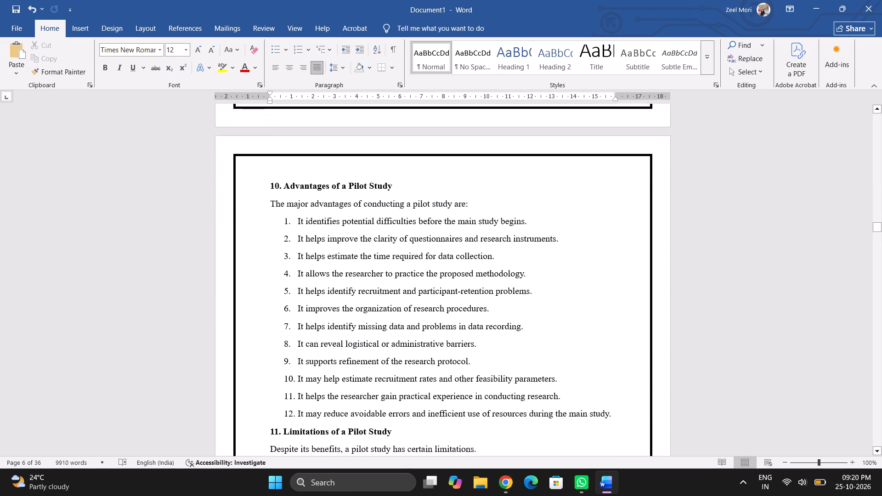
{"action": "scroll", "coordinate": [285, 298], "scroll_direction": "down", "scroll_amount": 5}
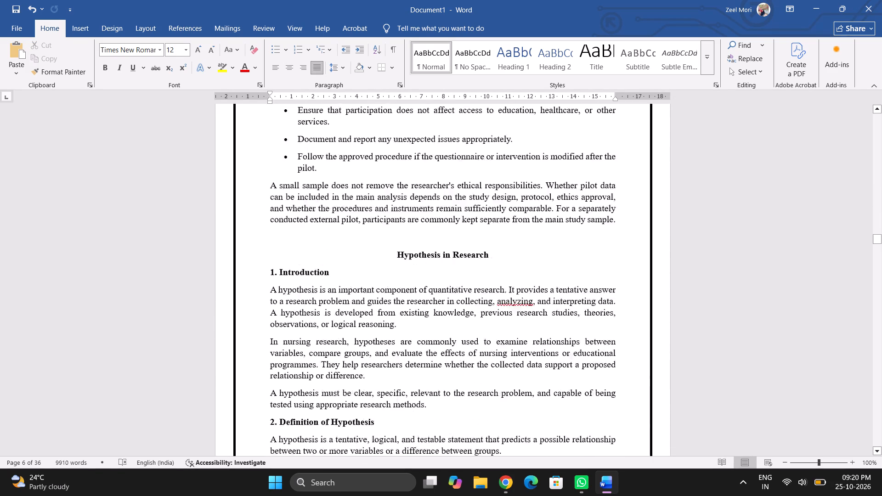
{"action": "scroll", "coordinate": [285, 298], "scroll_direction": "down", "scroll_amount": 3}
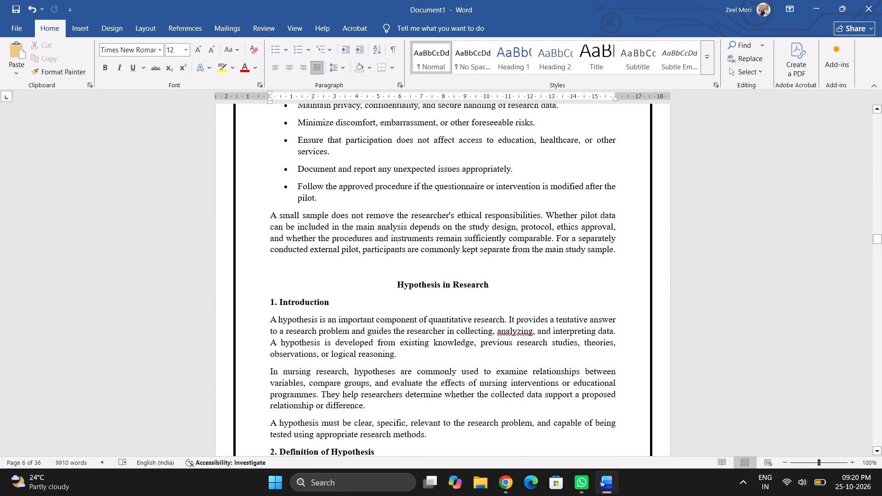
{"action": "scroll", "coordinate": [285, 298], "scroll_direction": "down", "scroll_amount": 2}
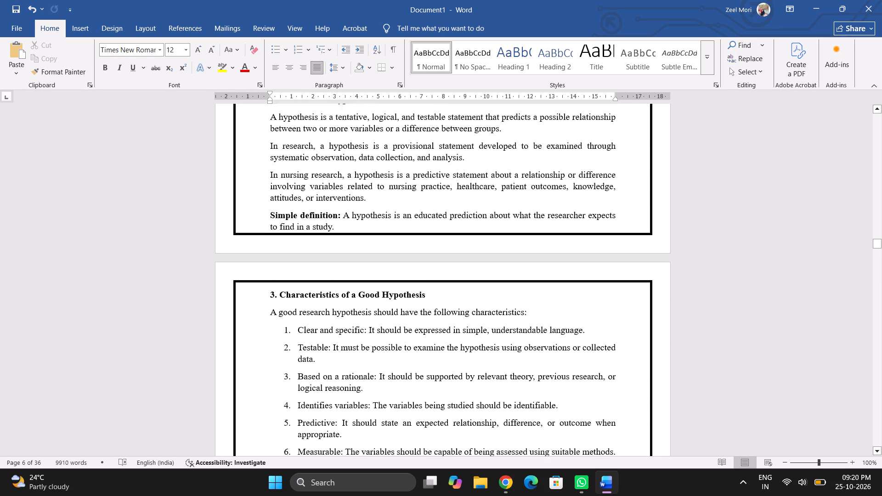
{"action": "scroll", "coordinate": [285, 298], "scroll_direction": "down", "scroll_amount": 3}
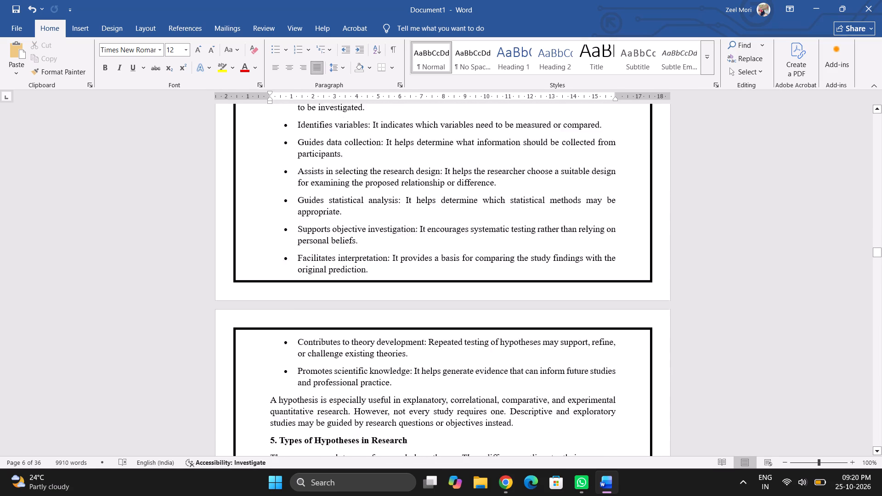
{"action": "scroll", "coordinate": [285, 298], "scroll_direction": "down", "scroll_amount": 6}
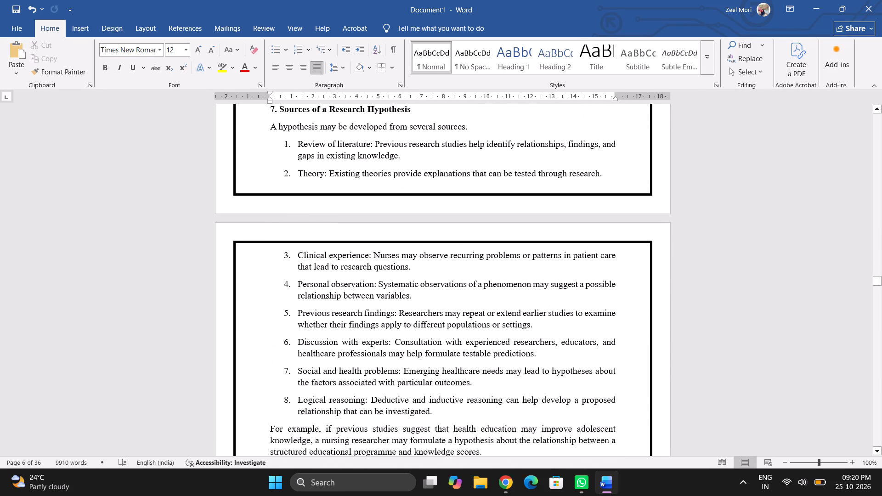
{"action": "scroll", "coordinate": [285, 298], "scroll_direction": "down", "scroll_amount": 6}
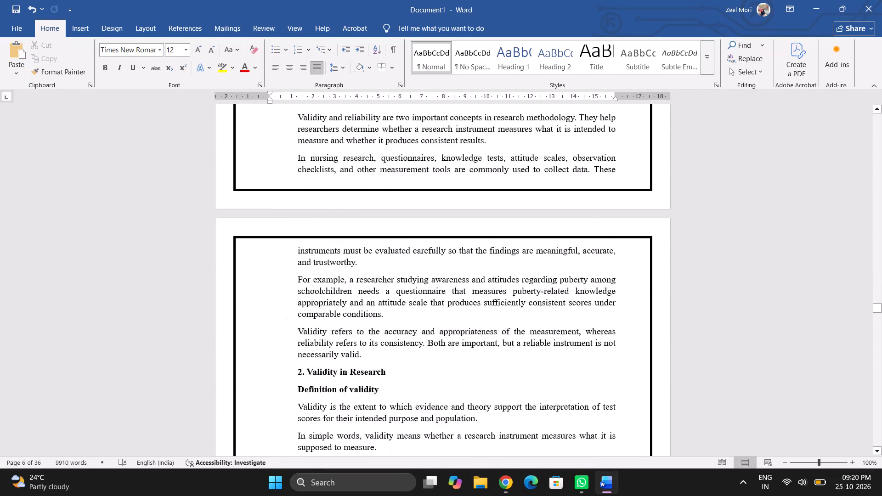
{"action": "scroll", "coordinate": [285, 298], "scroll_direction": "down", "scroll_amount": 1}
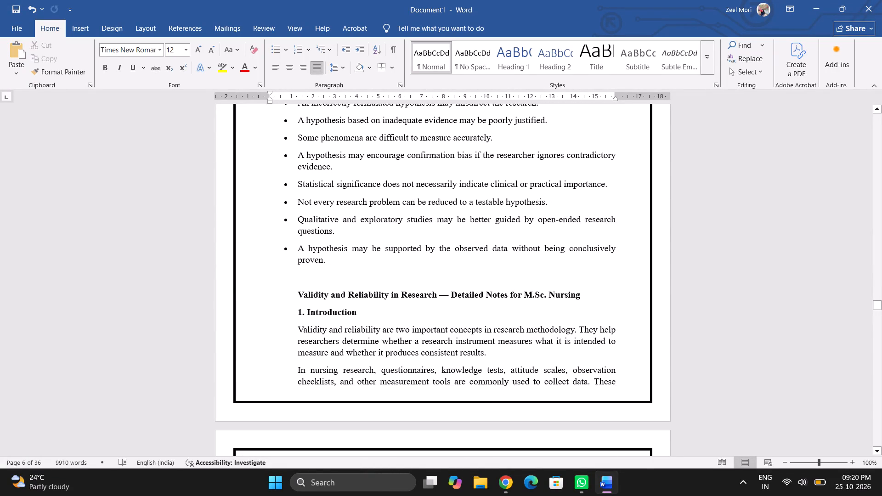
{"action": "scroll", "coordinate": [285, 298], "scroll_direction": "down", "scroll_amount": 1}
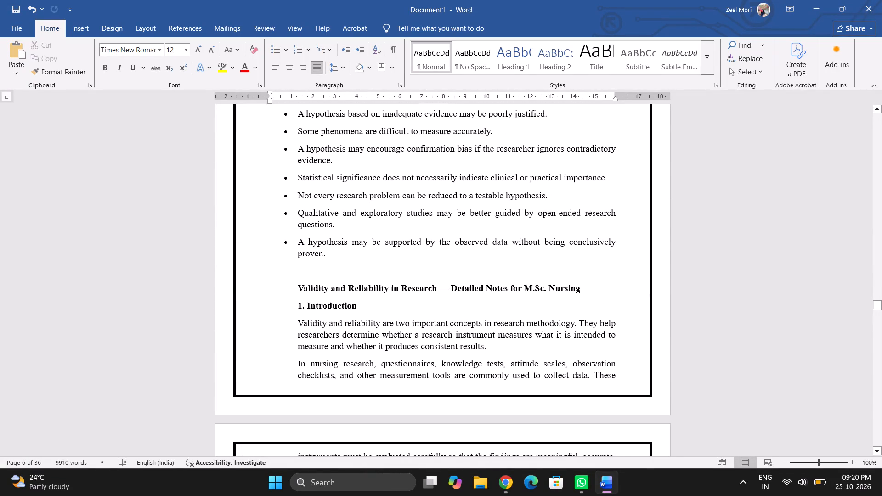
Delete "— Detailed Notes for M.Sc. Nursing" from the end of the "Validity and Reliability in Research" heading.
{"action": "left_click", "coordinate": [582, 286]}
{"action": "key", "text": "BackSpace"}
{"action": "key", "text": "BackSpace"}
{"action": "key", "text": "BackSpace"}
{"action": "key", "text": "BackSpace"}
{"action": "key", "text": "BackSpace"}
{"action": "key", "text": "BackSpace"}
{"action": "key", "text": "BackSpace"}
{"action": "key", "text": "BackSpace"}
{"action": "key", "text": "BackSpace"}
{"action": "key", "text": "BackSpace"}
{"action": "key", "text": "BackSpace"}
{"action": "key", "text": "BackSpace"}
{"action": "key", "text": "BackSpace"}
{"action": "key", "text": "BackSpace"}
{"action": "key", "text": "BackSpace"}
{"action": "key", "text": "BackSpace"}
{"action": "key", "text": "BackSpace"}
{"action": "key", "text": "BackSpace"}
{"action": "key", "text": "BackSpace"}
{"action": "key", "text": "BackSpace"}
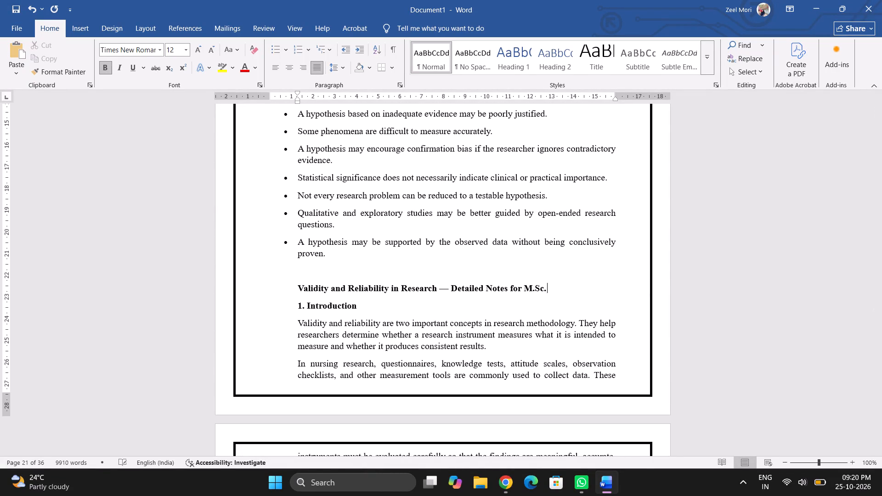
{"action": "key", "text": "BackSpace"}
{"action": "key", "text": "BackSpace"}
{"action": "key", "text": "BackSpace"}
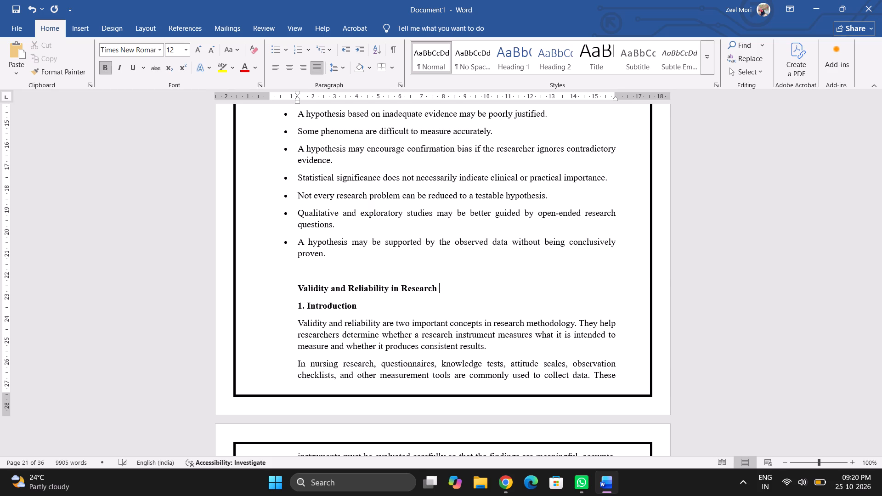
Centre the "Validity and Reliability in Research" heading and change it to uppercase.
{"action": "left_click_drag", "start_coordinate": [446, 290], "coordinate": [297, 296]}
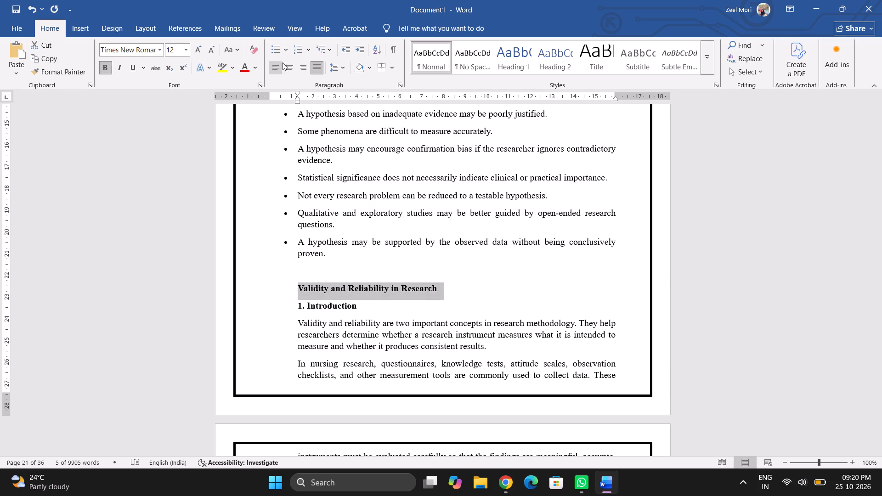
{"action": "left_click", "coordinate": [284, 65]}
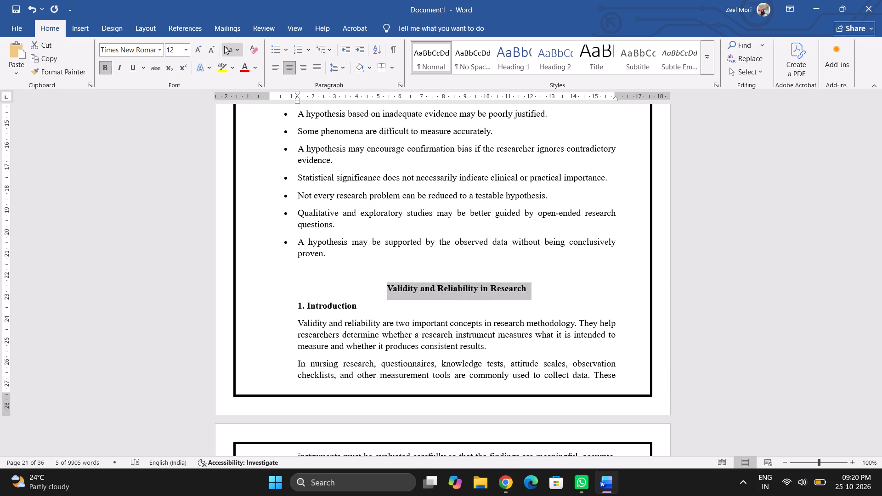
{"action": "left_click", "coordinate": [230, 46]}
{"action": "left_click", "coordinate": [243, 95]}
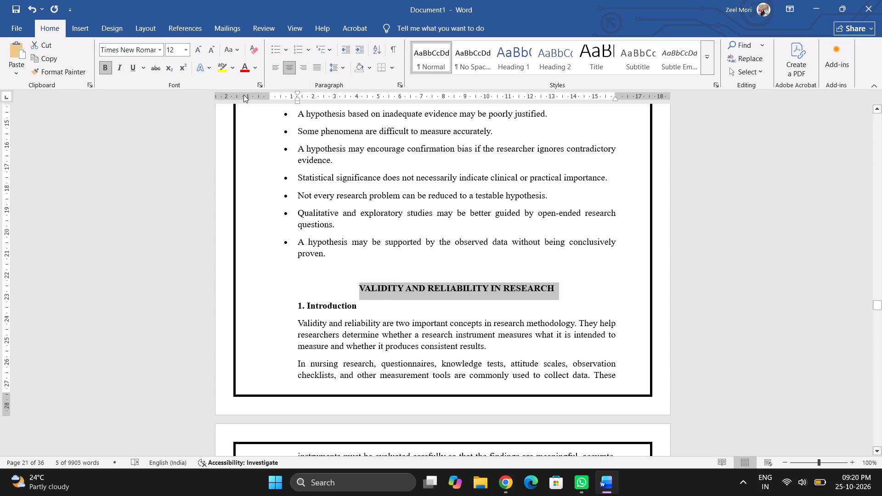
{"action": "left_click", "coordinate": [318, 276]}
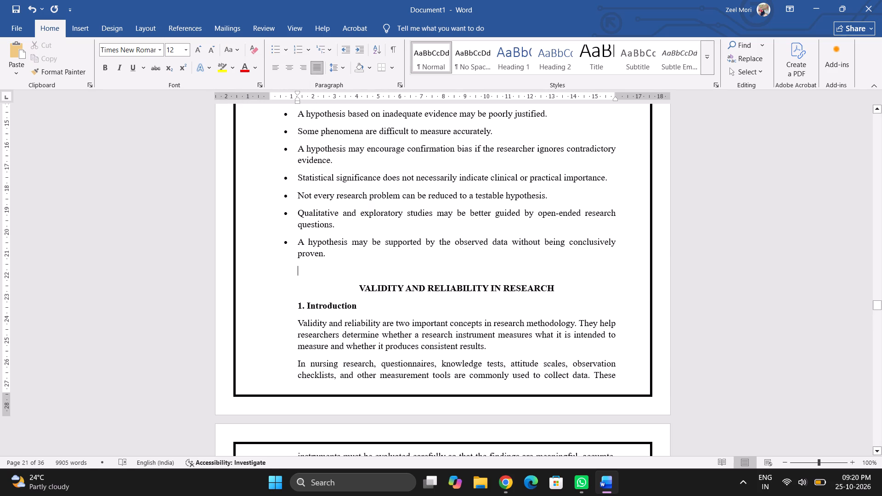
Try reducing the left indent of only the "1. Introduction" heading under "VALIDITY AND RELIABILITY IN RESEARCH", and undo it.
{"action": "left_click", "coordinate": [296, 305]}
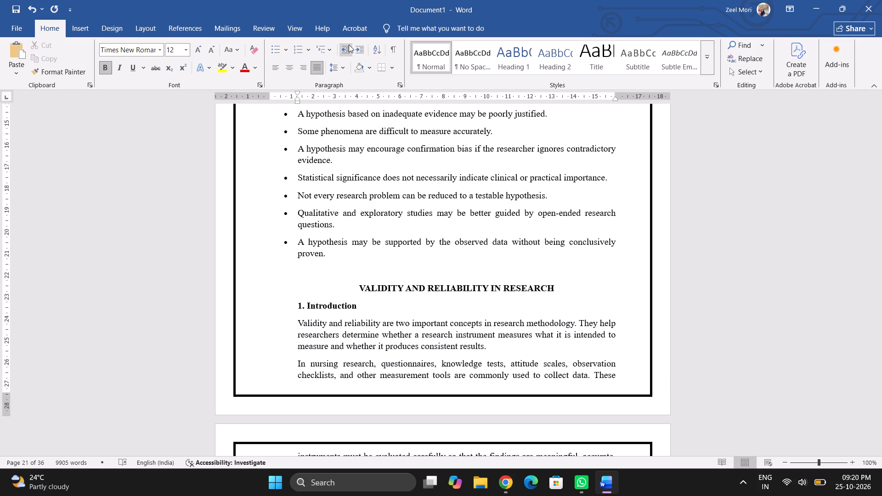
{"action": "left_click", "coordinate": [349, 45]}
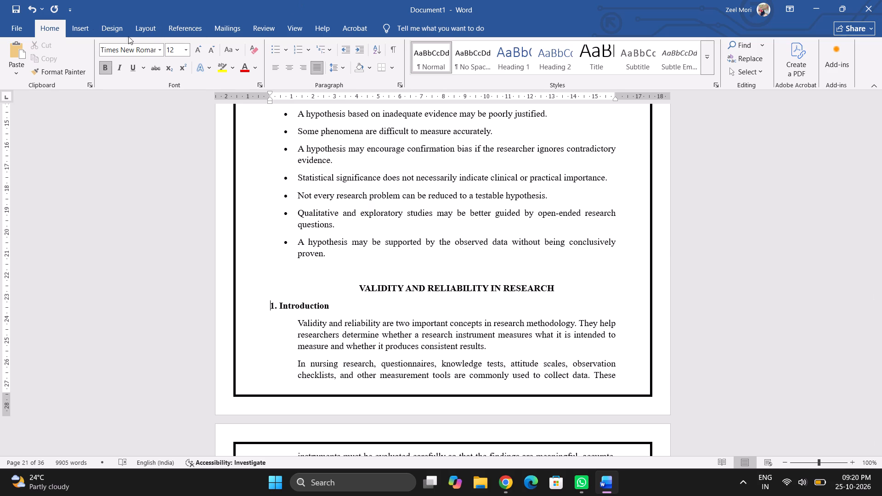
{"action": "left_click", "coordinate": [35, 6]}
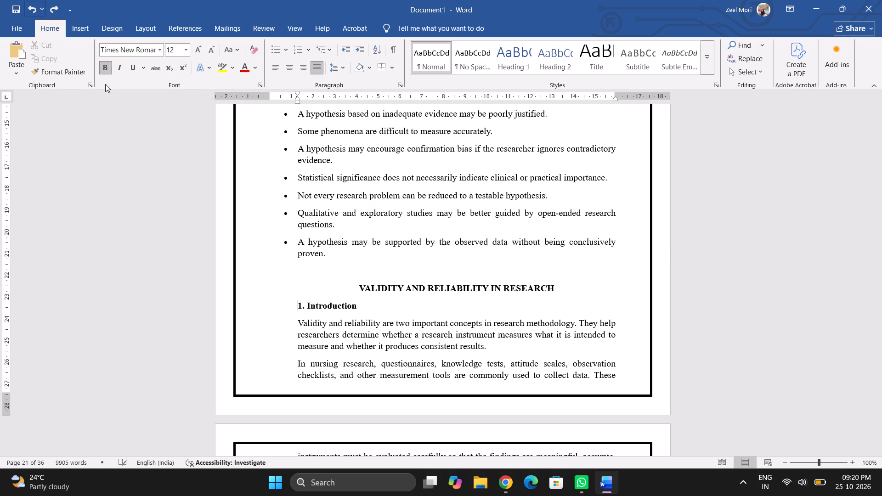
Decrease the left indent by one level for all content from "1. Introduction" under "VALIDITY AND RELIABILITY IN RESEARCH" to the document's end.
{"action": "left_click_drag", "start_coordinate": [296, 310], "coordinate": [321, 495]}
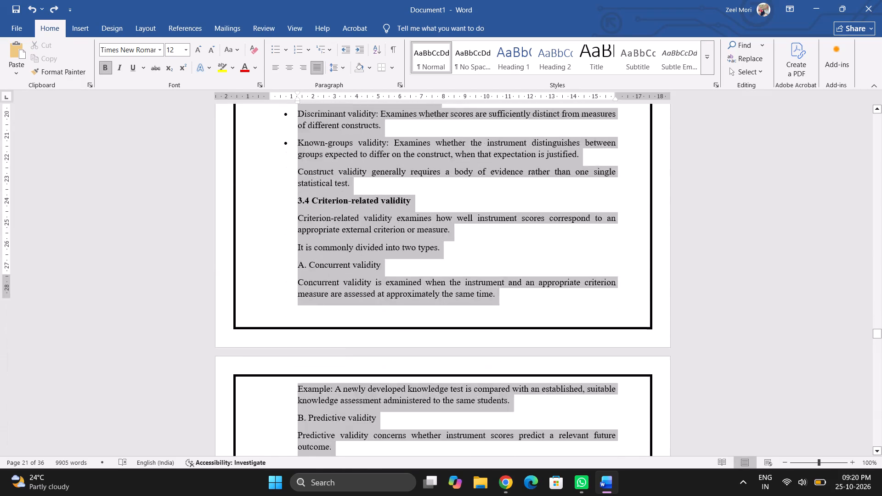
{"action": "left_click_drag", "start_coordinate": [321, 495], "coordinate": [321, 495]}
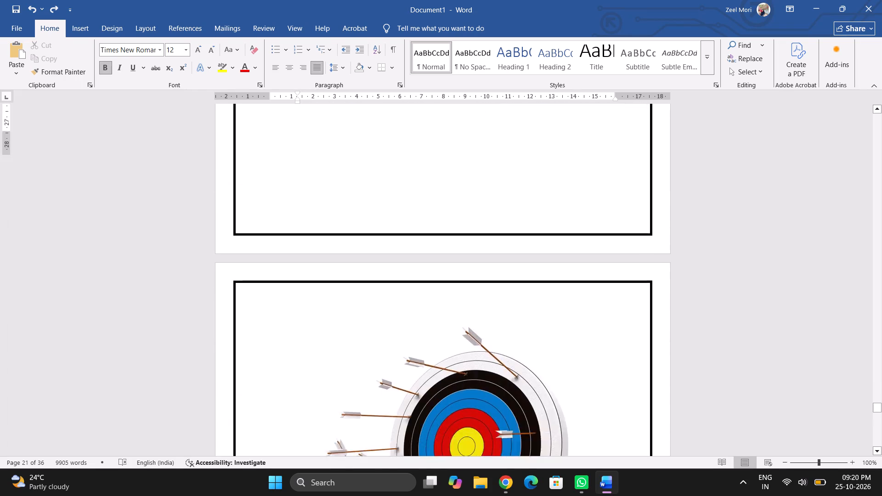
{"action": "left_click_drag", "start_coordinate": [321, 495], "coordinate": [322, 495]}
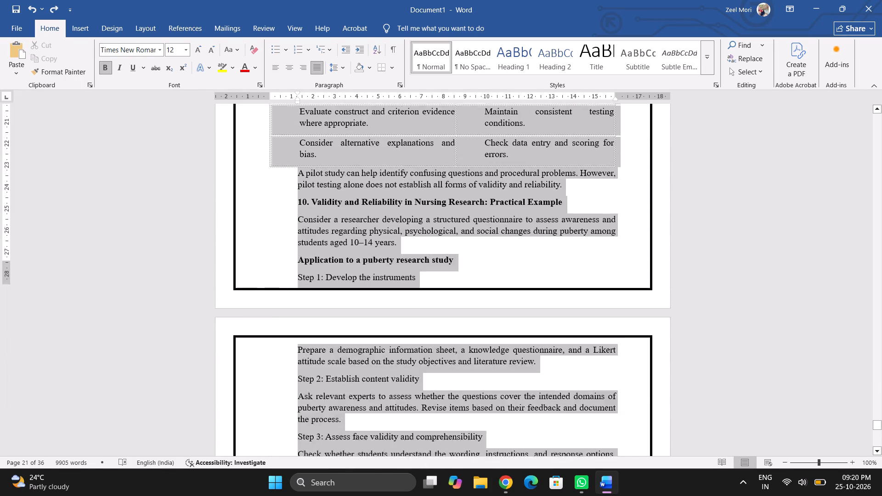
{"action": "left_click_drag", "start_coordinate": [322, 495], "coordinate": [334, 423]}
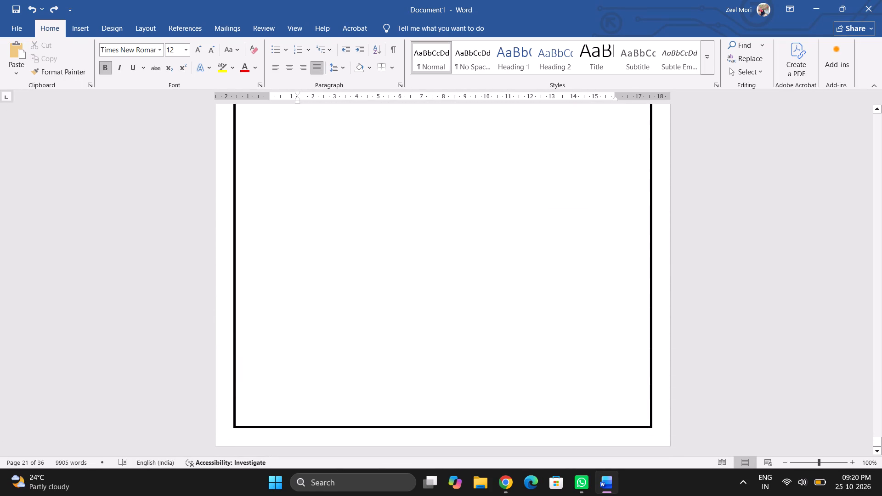
{"action": "left_click_drag", "start_coordinate": [334, 423], "coordinate": [359, 179]}
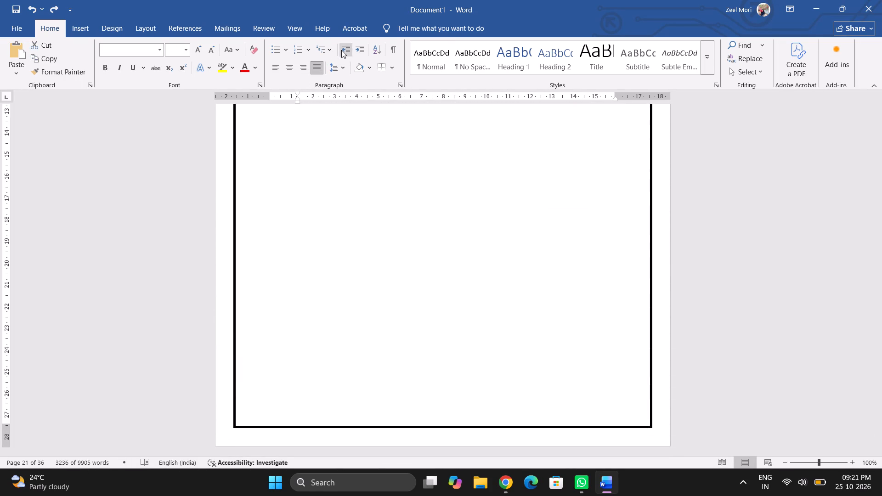
{"action": "left_click", "coordinate": [341, 50]}
Review the indents and layout of the "Hypothesis in Research" section, down to the introduction under "VALIDITY AND RELIABILITY IN RESEARCH".
{"action": "scroll", "coordinate": [365, 234], "scroll_direction": "up", "scroll_amount": 2}
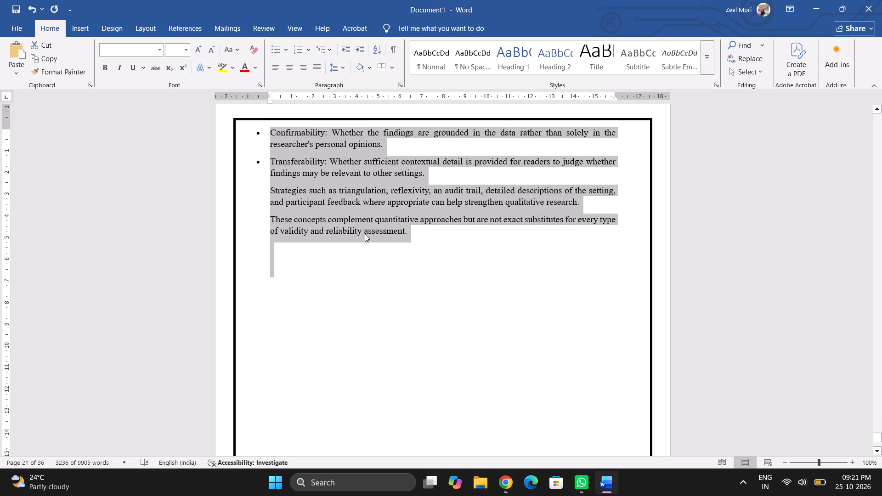
{"action": "scroll", "coordinate": [365, 234], "scroll_direction": "up", "scroll_amount": 3}
{"action": "scroll", "coordinate": [365, 234], "scroll_direction": "up", "scroll_amount": 20}
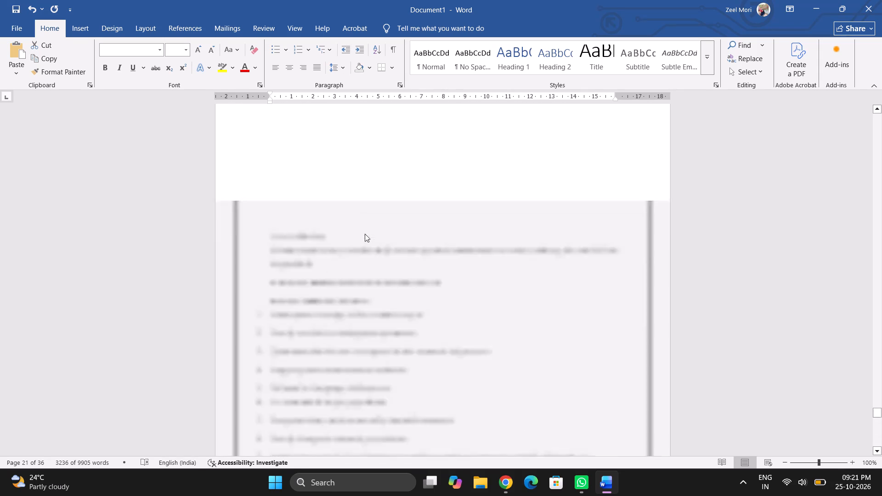
{"action": "scroll", "coordinate": [365, 234], "scroll_direction": "up", "scroll_amount": 20}
{"action": "scroll", "coordinate": [365, 234], "scroll_direction": "up", "scroll_amount": 20}
{"action": "scroll", "coordinate": [365, 234], "scroll_direction": "up", "scroll_amount": 20}
{"action": "scroll", "coordinate": [365, 234], "scroll_direction": "up", "scroll_amount": 4}
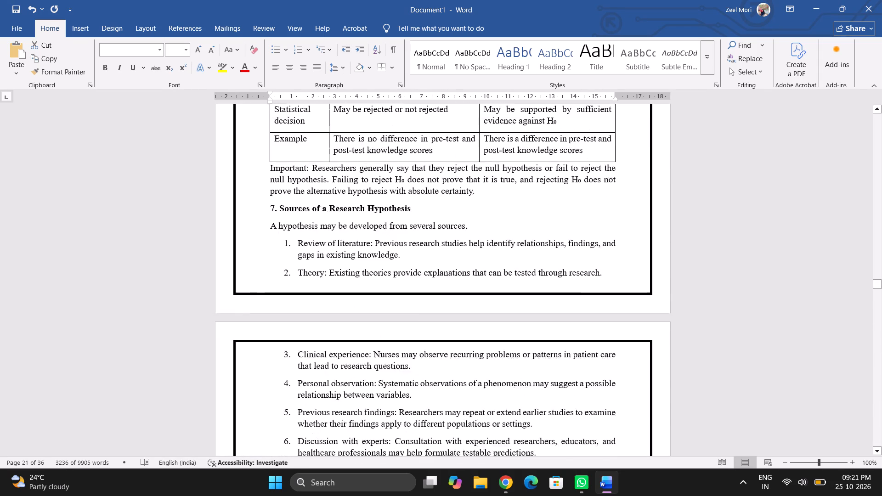
{"action": "scroll", "coordinate": [365, 234], "scroll_direction": "up", "scroll_amount": 10}
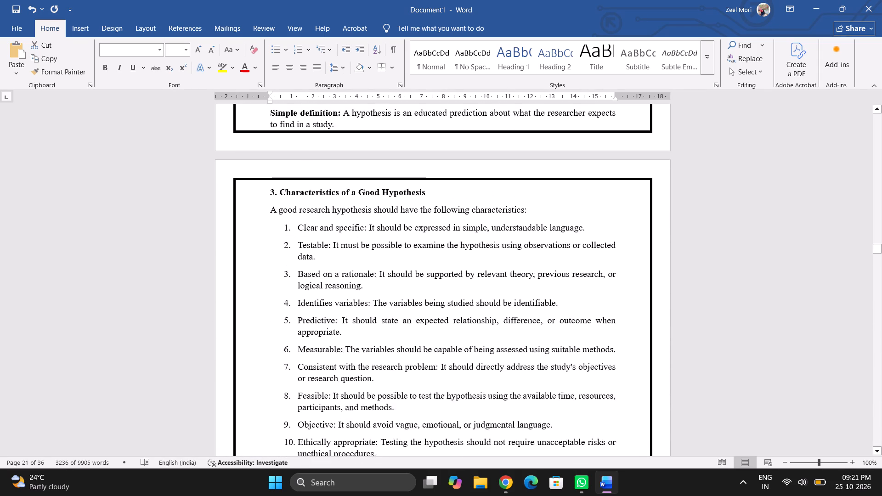
{"action": "scroll", "coordinate": [365, 234], "scroll_direction": "up", "scroll_amount": 3}
{"action": "scroll", "coordinate": [365, 234], "scroll_direction": "down", "scroll_amount": 5}
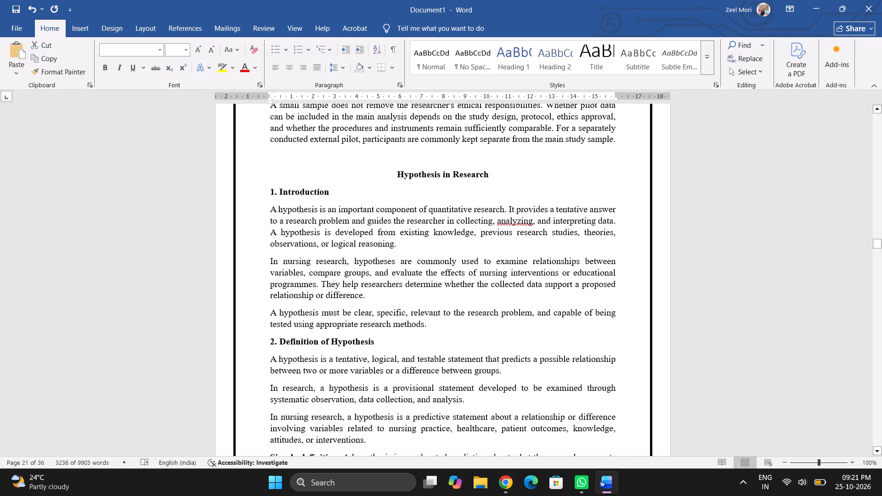
{"action": "scroll", "coordinate": [365, 234], "scroll_direction": "down", "scroll_amount": 7}
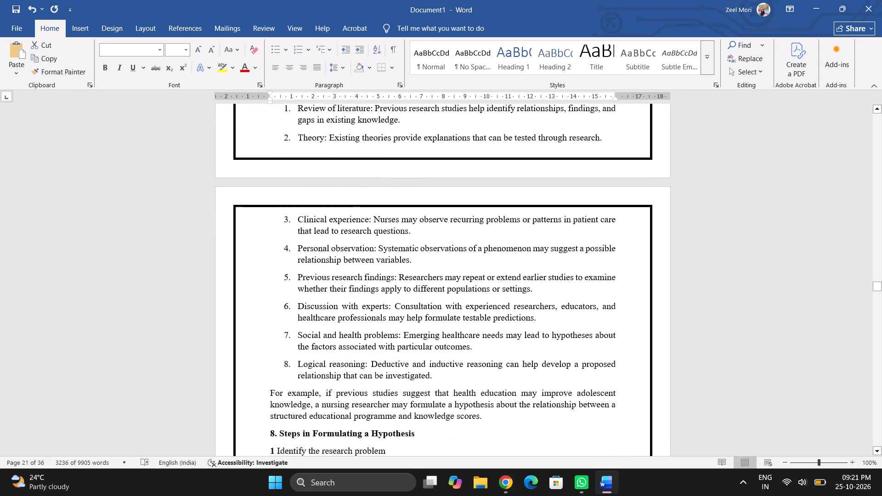
{"action": "scroll", "coordinate": [365, 234], "scroll_direction": "down", "scroll_amount": 3}
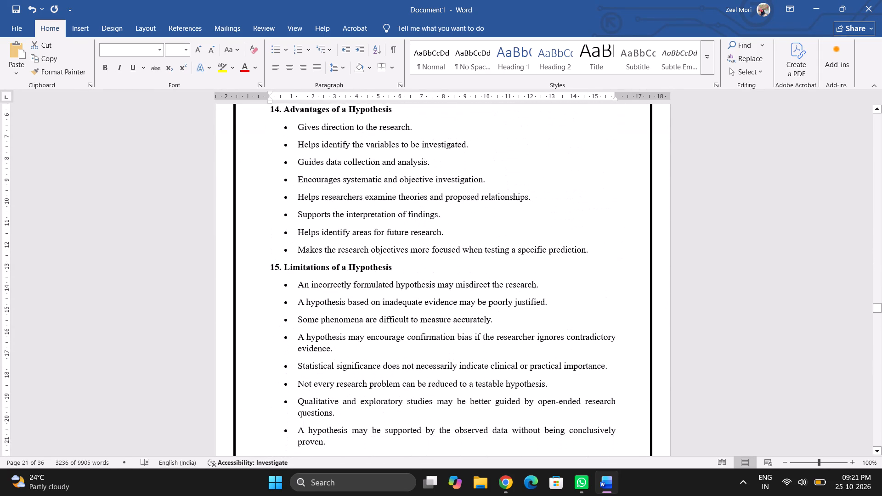
{"action": "scroll", "coordinate": [365, 234], "scroll_direction": "down", "scroll_amount": 3}
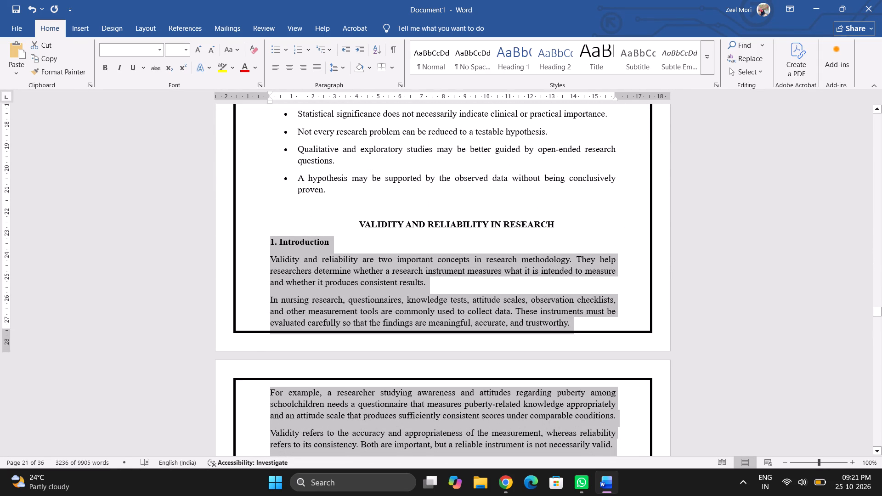
{"action": "left_click", "coordinate": [333, 279]}
Delete the introduction paragraph beginning "For example, a researcher studying awareness and attitudes regarding puberty" under "VALIDITY AND RELIABILITY IN RESEARCH".
{"action": "scroll", "coordinate": [333, 279], "scroll_direction": "down", "scroll_amount": 1}
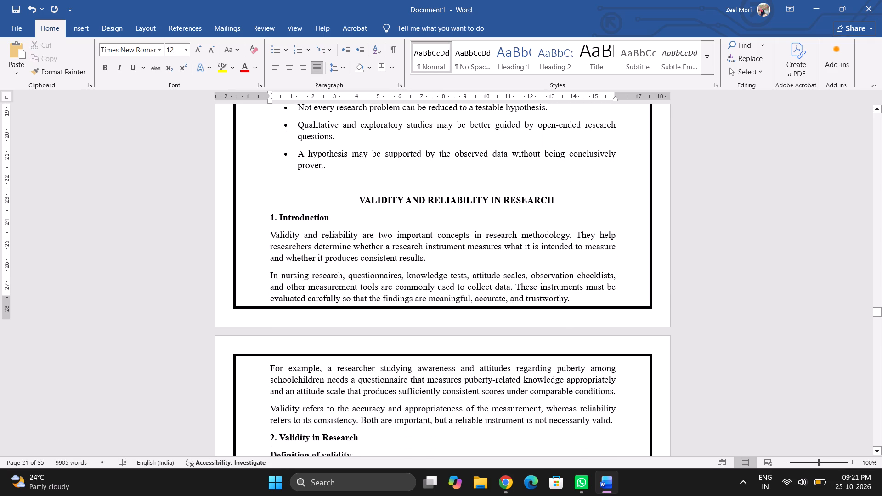
{"action": "scroll", "coordinate": [333, 279], "scroll_direction": "down", "scroll_amount": 1}
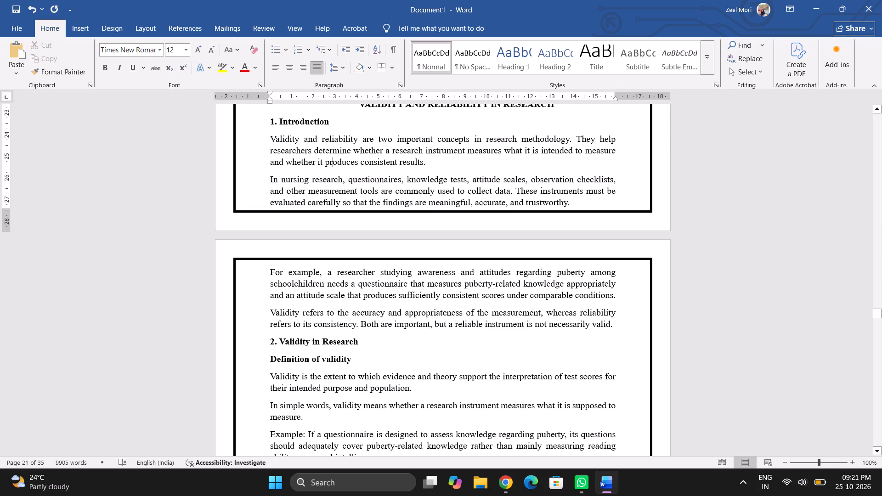
{"action": "scroll", "coordinate": [345, 357], "scroll_direction": "down", "scroll_amount": 1}
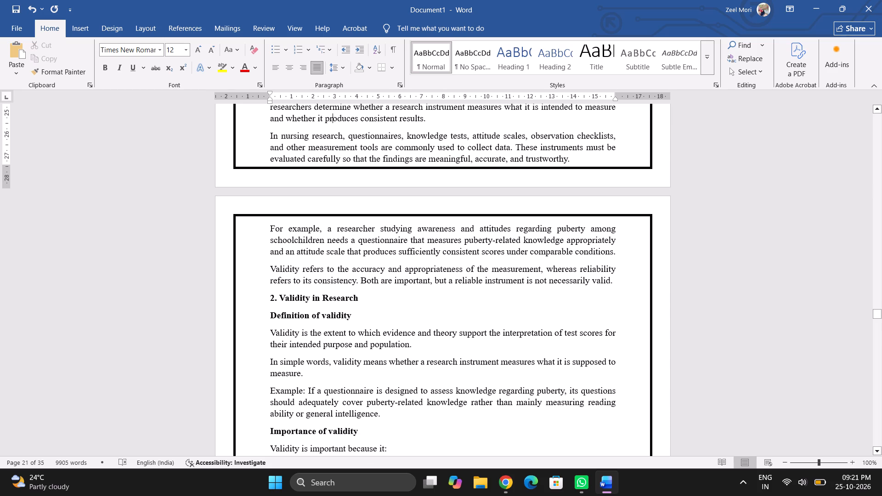
{"action": "left_click_drag", "start_coordinate": [271, 227], "coordinate": [430, 244]}
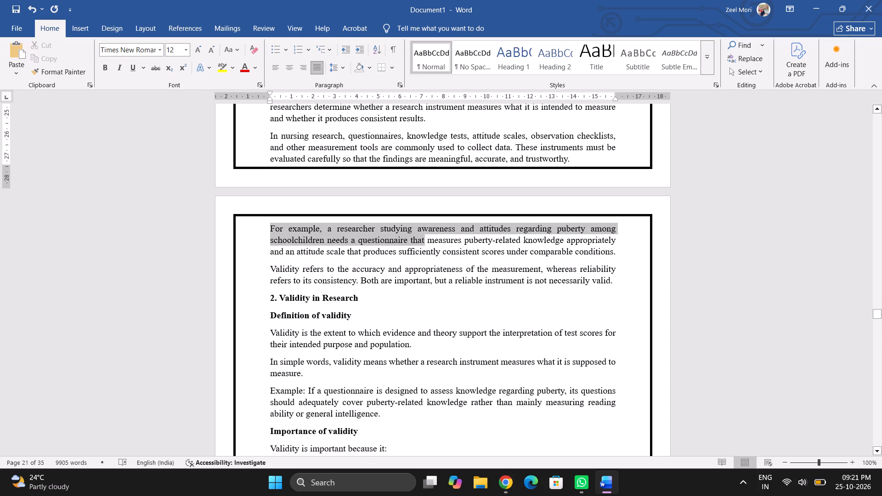
{"action": "left_click_drag", "start_coordinate": [430, 244], "coordinate": [498, 244]}
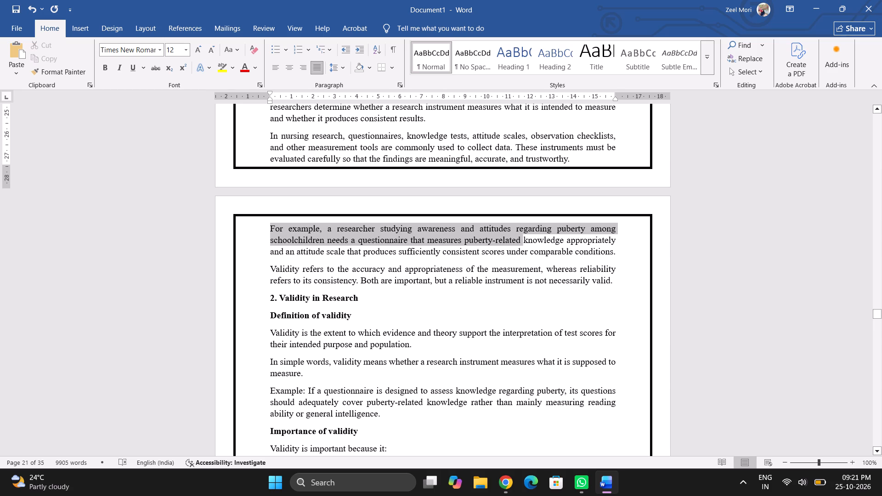
{"action": "left_click_drag", "start_coordinate": [498, 244], "coordinate": [633, 252]}
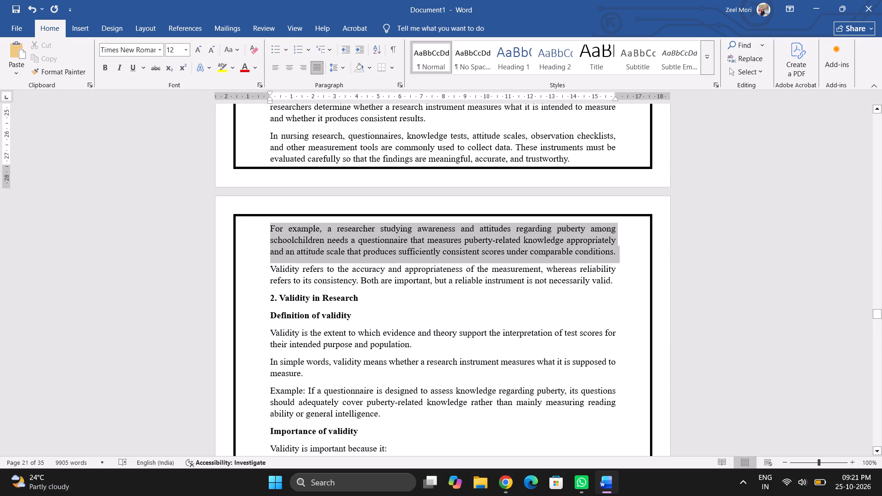
{"action": "left_click_drag", "start_coordinate": [633, 252], "coordinate": [626, 249]}
{"action": "key", "text": "BackSpace"}
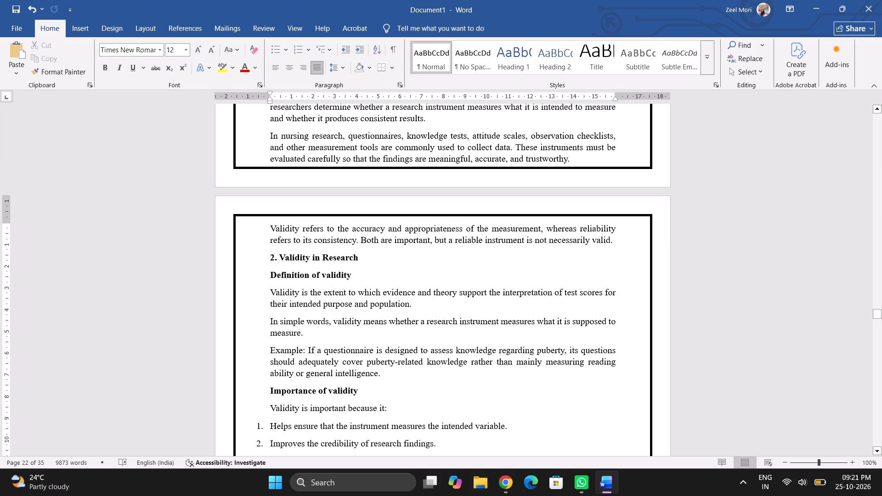
Delete the "Example: A puberty knowledge questionnaire contains questions about physical changes" paragraph under "3.1 Face validity".
{"action": "scroll", "coordinate": [626, 249], "scroll_direction": "down", "scroll_amount": 1}
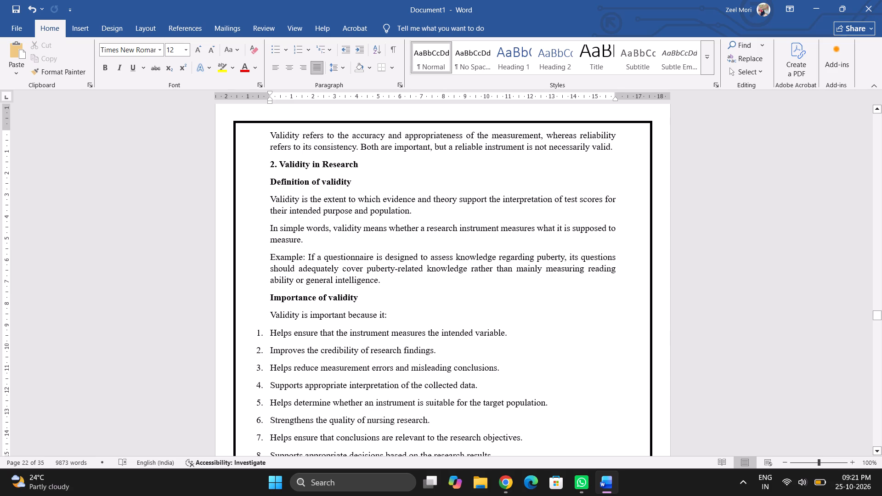
{"action": "scroll", "coordinate": [626, 249], "scroll_direction": "down", "scroll_amount": 6}
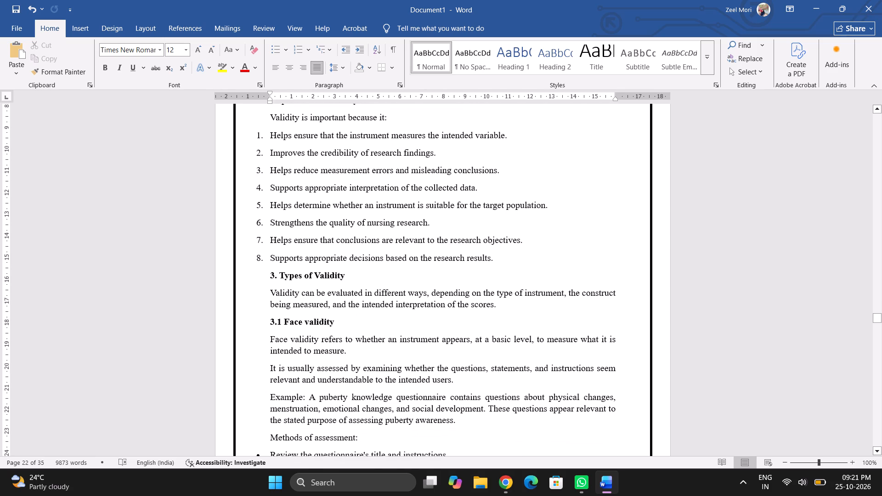
{"action": "scroll", "coordinate": [626, 249], "scroll_direction": "down", "scroll_amount": 2}
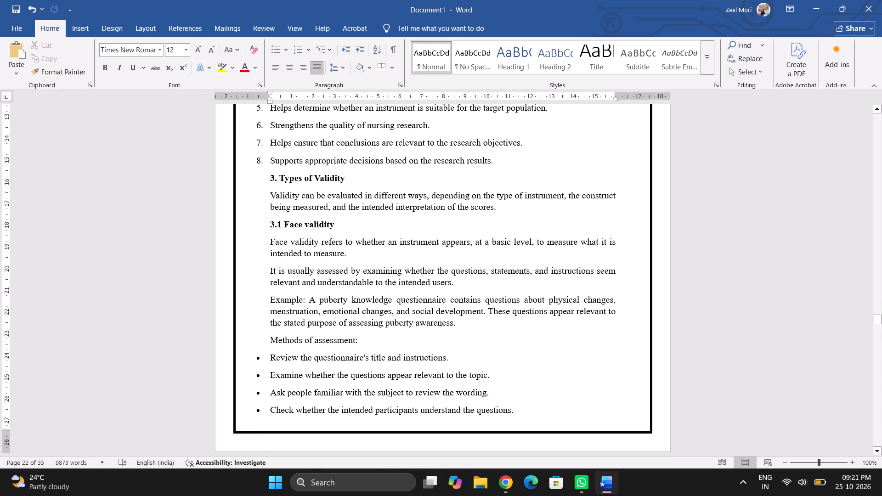
{"action": "scroll", "coordinate": [626, 249], "scroll_direction": "down", "scroll_amount": 1}
{"action": "left_click_drag", "start_coordinate": [464, 326], "coordinate": [266, 303]}
{"action": "key", "text": "BackSpace"}
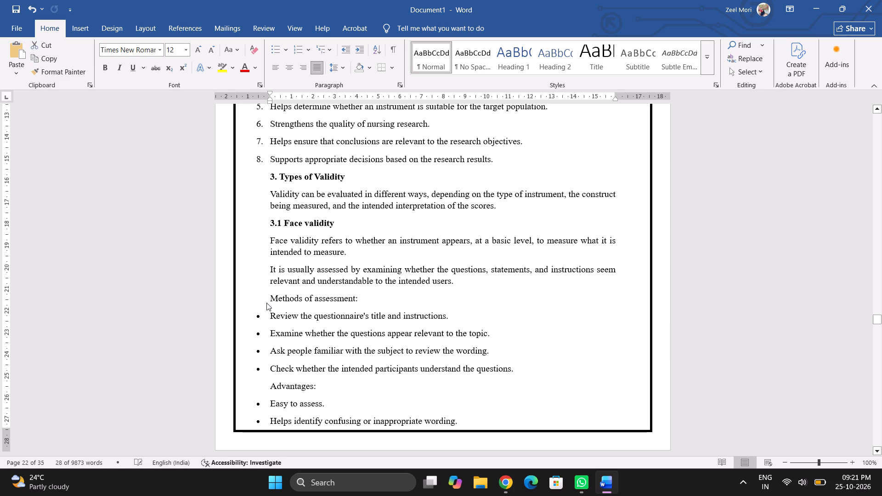
Delete the "Example: A puberty awareness questionnaire should cover the relevant domains" paragraph under "3.2 Content validity".
{"action": "scroll", "coordinate": [266, 303], "scroll_direction": "down", "scroll_amount": 1}
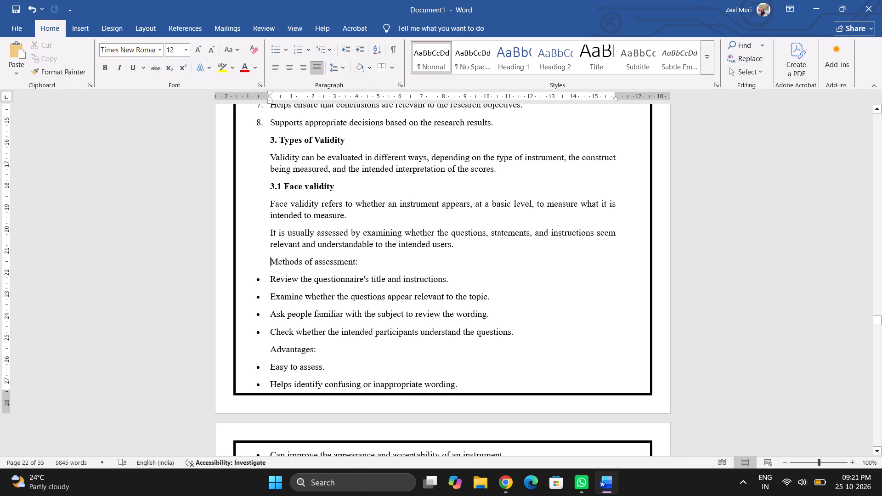
{"action": "scroll", "coordinate": [266, 303], "scroll_direction": "down", "scroll_amount": 1}
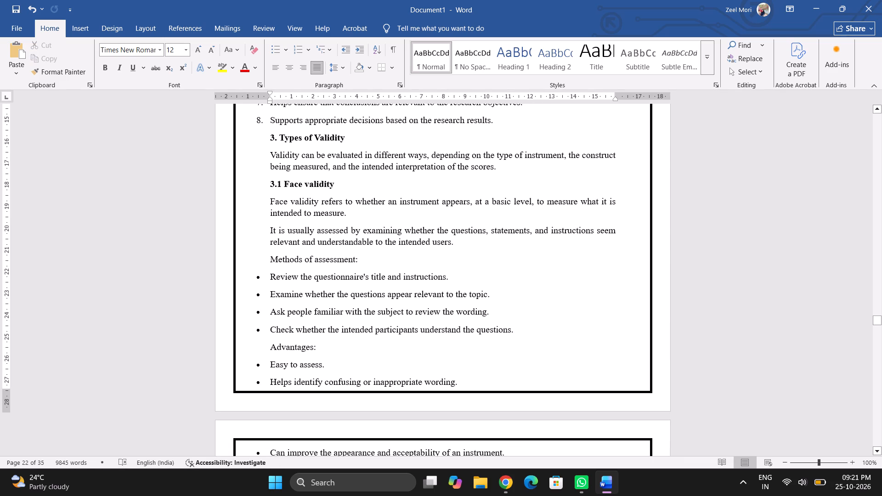
{"action": "scroll", "coordinate": [266, 303], "scroll_direction": "down", "scroll_amount": 1}
{"action": "scroll", "coordinate": [360, 265], "scroll_direction": "down", "scroll_amount": 1}
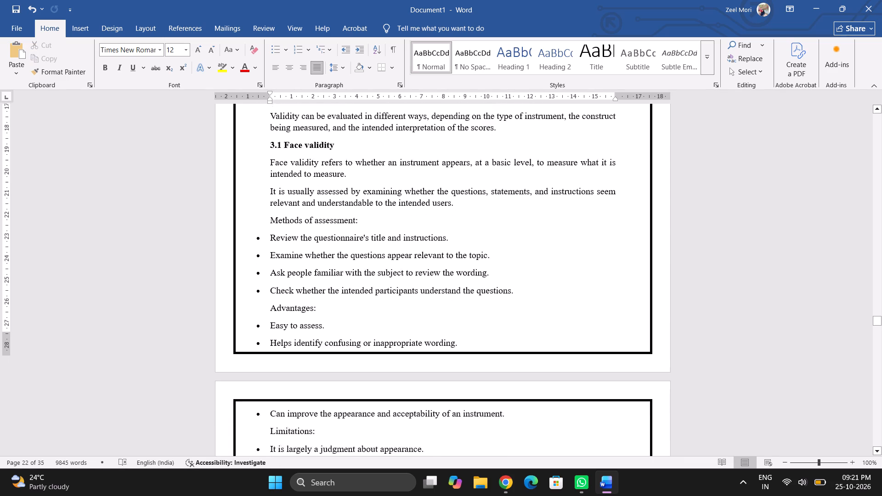
{"action": "scroll", "coordinate": [360, 265], "scroll_direction": "down", "scroll_amount": 3}
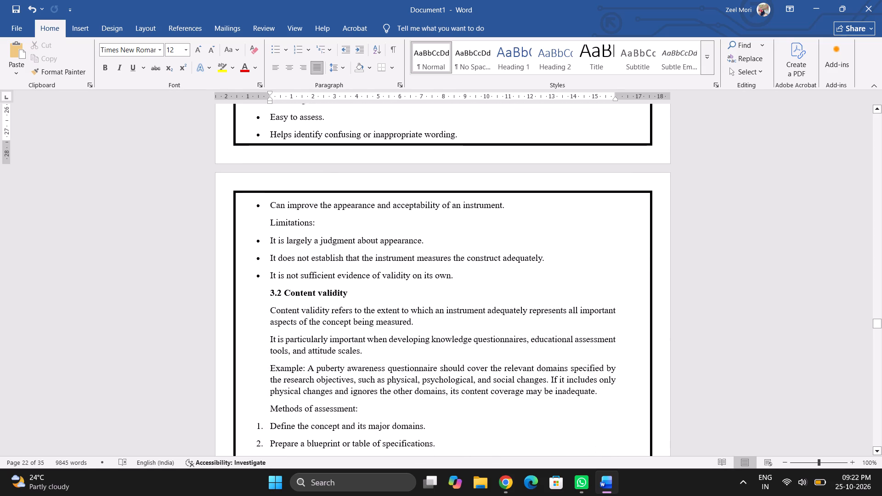
{"action": "scroll", "coordinate": [360, 265], "scroll_direction": "down", "scroll_amount": 1}
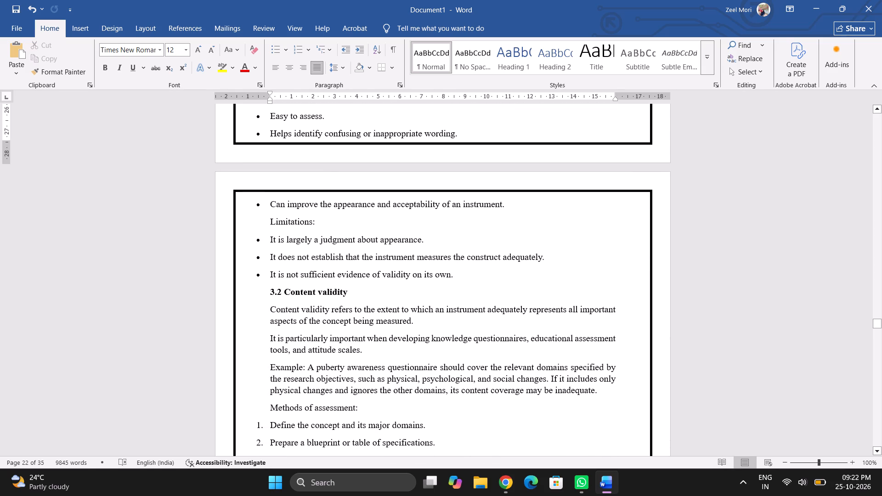
{"action": "left_click_drag", "start_coordinate": [602, 393], "coordinate": [275, 376]}
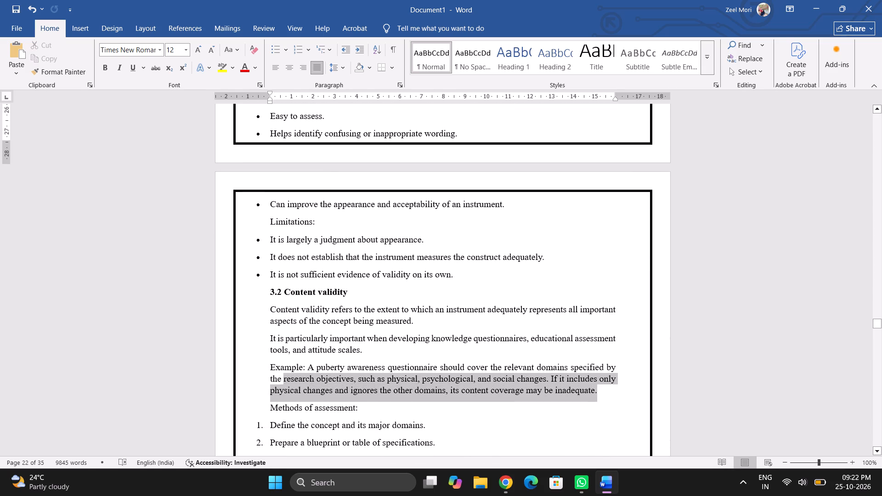
{"action": "left_click_drag", "start_coordinate": [275, 376], "coordinate": [261, 367]}
{"action": "key", "text": "BackSpace"}
Delete the "Example: A Likert attitude scale designed to assess students' attitudes toward pubertal changes" paragraph under "3.3 Construct validity".
{"action": "scroll", "coordinate": [261, 367], "scroll_direction": "down", "scroll_amount": 1}
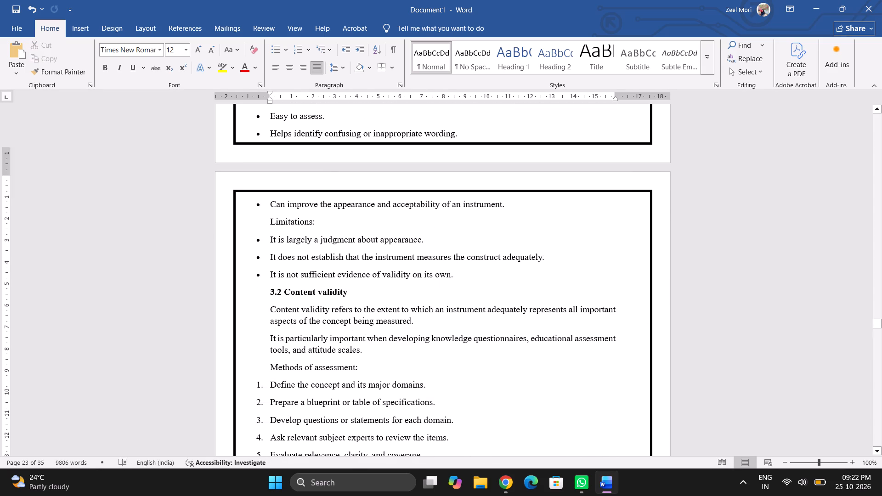
{"action": "scroll", "coordinate": [261, 367], "scroll_direction": "down", "scroll_amount": 2}
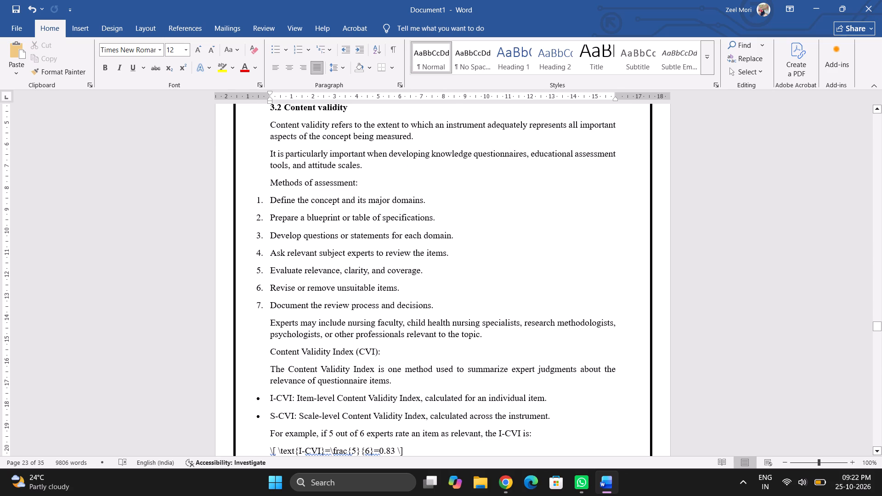
{"action": "scroll", "coordinate": [478, 338], "scroll_direction": "down", "scroll_amount": 1}
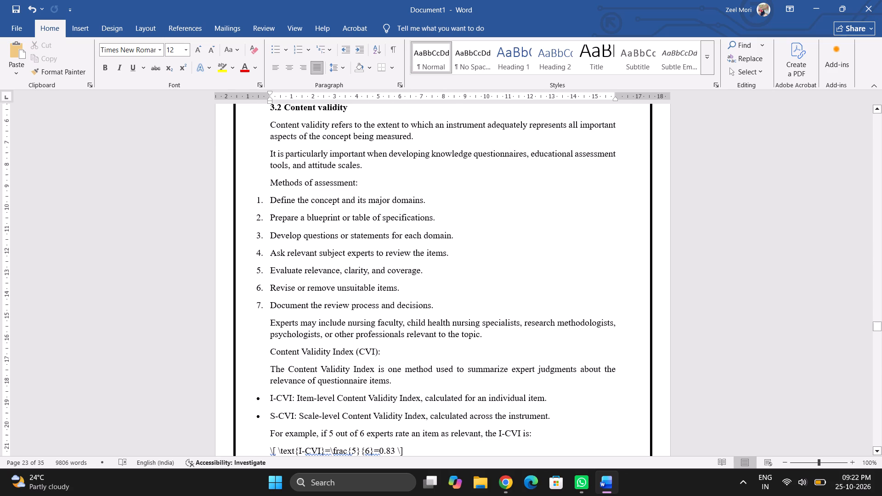
{"action": "scroll", "coordinate": [478, 338], "scroll_direction": "down", "scroll_amount": 1}
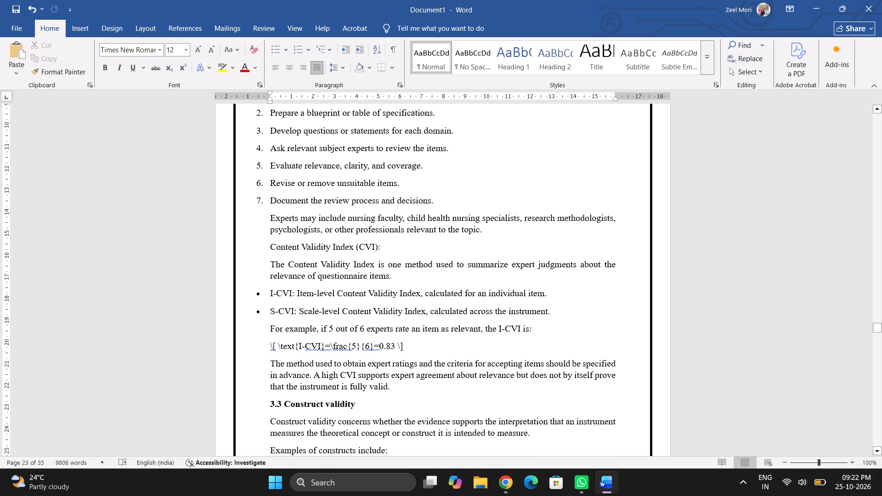
{"action": "scroll", "coordinate": [478, 338], "scroll_direction": "down", "scroll_amount": 2}
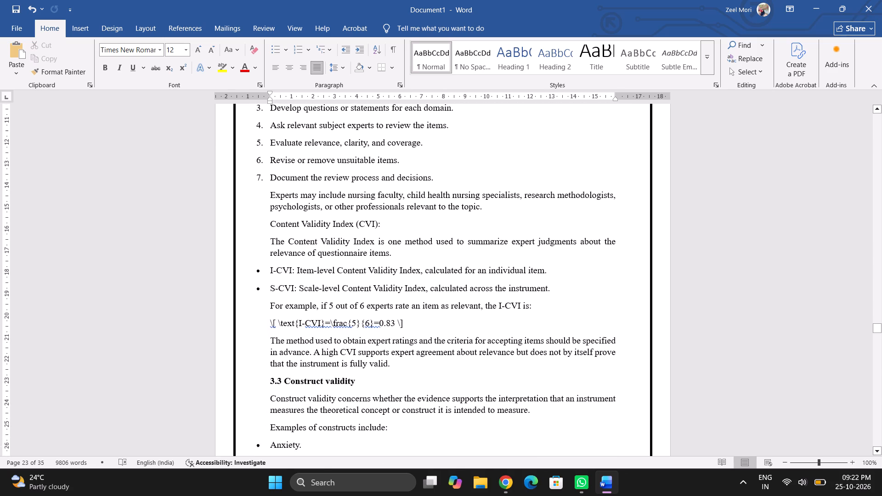
{"action": "scroll", "coordinate": [478, 338], "scroll_direction": "down", "scroll_amount": 2}
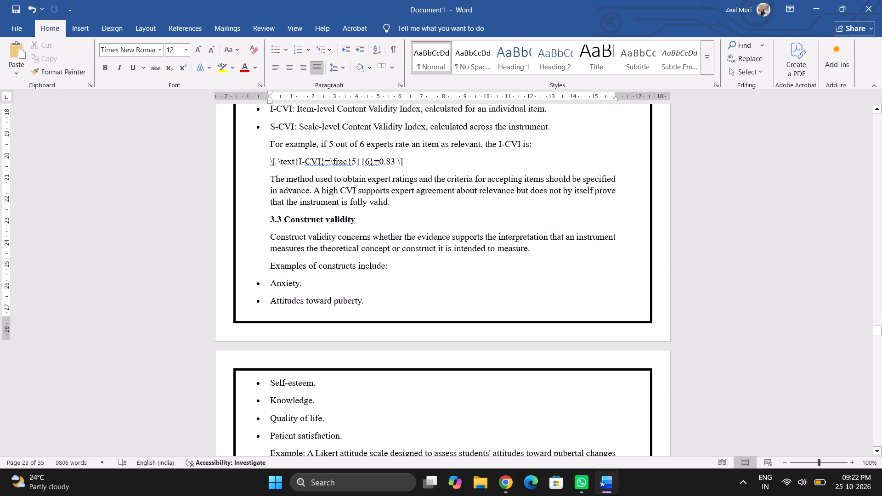
{"action": "scroll", "coordinate": [478, 338], "scroll_direction": "down", "scroll_amount": 3}
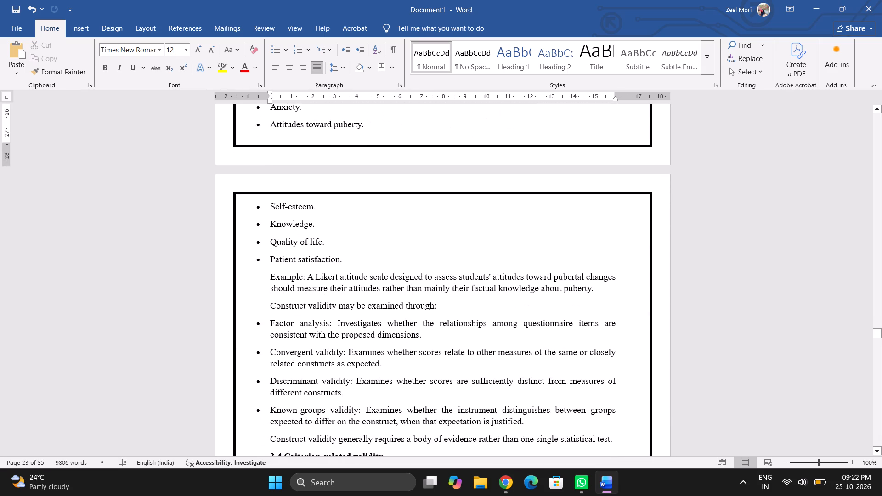
{"action": "left_click_drag", "start_coordinate": [603, 289], "coordinate": [457, 297]}
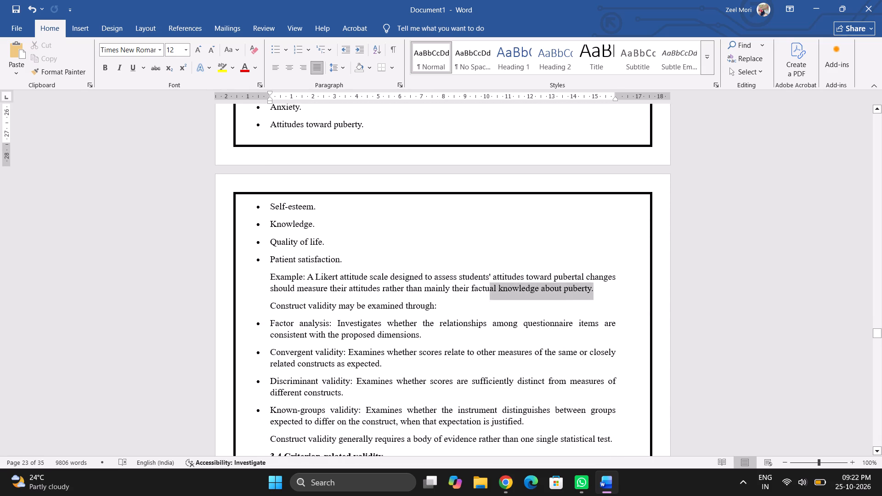
{"action": "left_click_drag", "start_coordinate": [457, 297], "coordinate": [276, 280]}
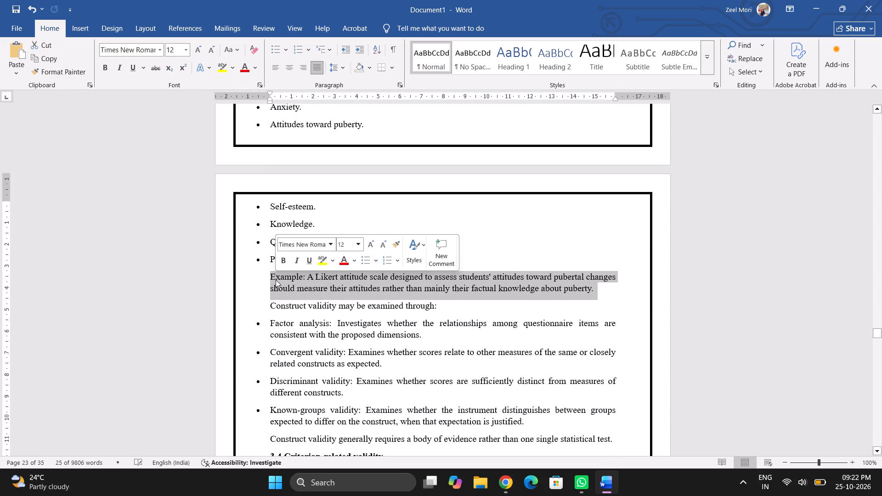
{"action": "key", "text": "BackSpace"}
Make the subheadings "A. Concurrent validity" and "B. Predictive validity" bold under "3.4 Criterion-related validity".
{"action": "scroll", "coordinate": [276, 280], "scroll_direction": "down", "scroll_amount": 1}
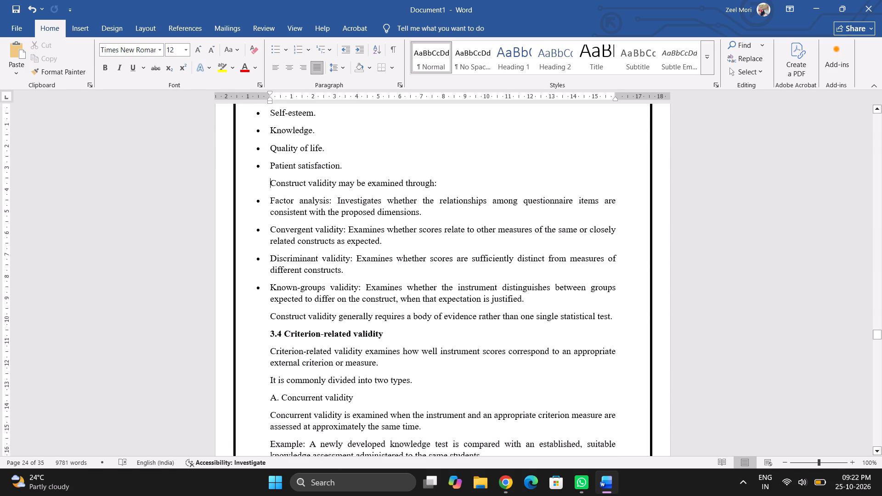
{"action": "scroll", "coordinate": [276, 280], "scroll_direction": "down", "scroll_amount": 3}
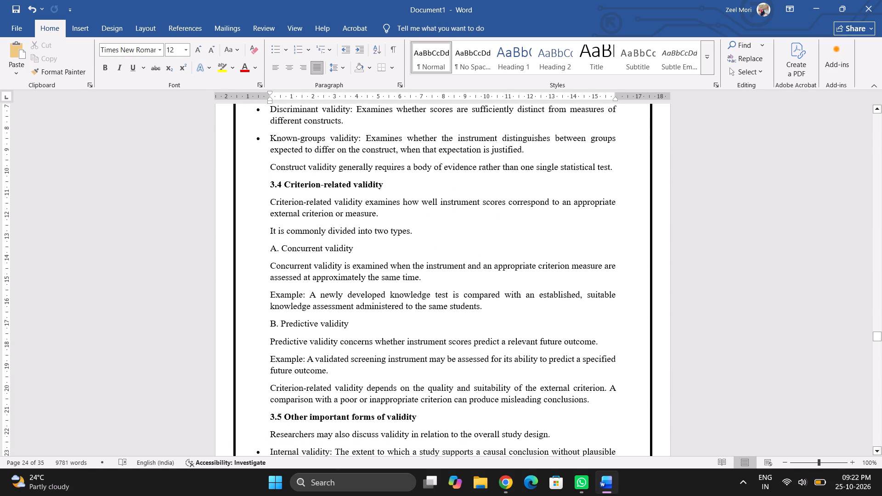
{"action": "scroll", "coordinate": [276, 280], "scroll_direction": "down", "scroll_amount": 1}
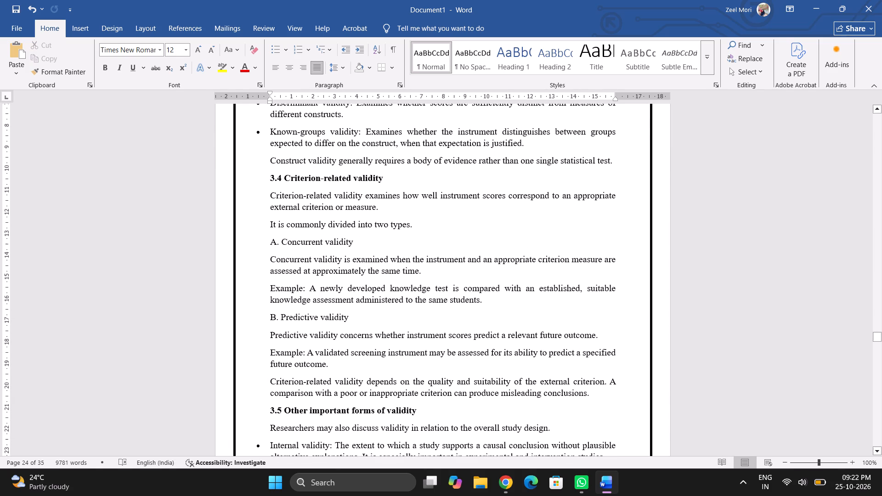
{"action": "left_click", "coordinate": [362, 233]}
{"action": "left_click_drag", "start_coordinate": [362, 244], "coordinate": [254, 245]}
{"action": "left_click", "coordinate": [263, 222]}
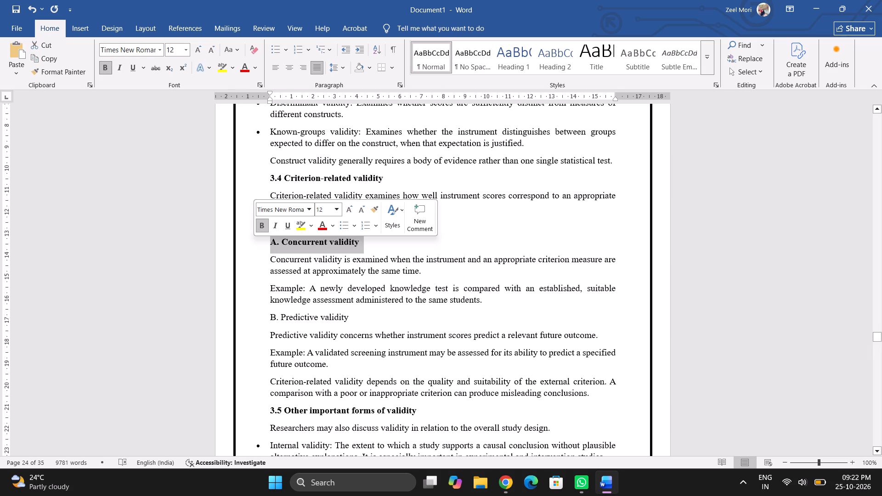
{"action": "left_click_drag", "start_coordinate": [367, 315], "coordinate": [300, 310]}
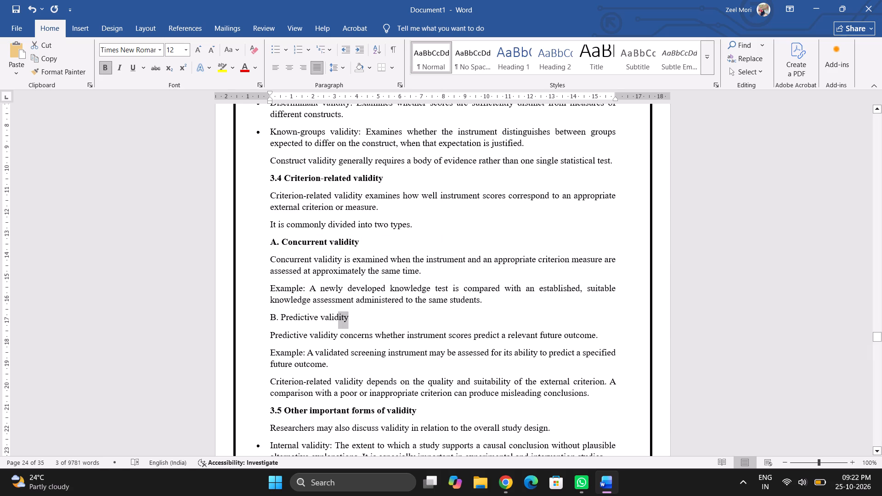
{"action": "left_click_drag", "start_coordinate": [300, 310], "coordinate": [256, 312]}
{"action": "left_click", "coordinate": [261, 293]}
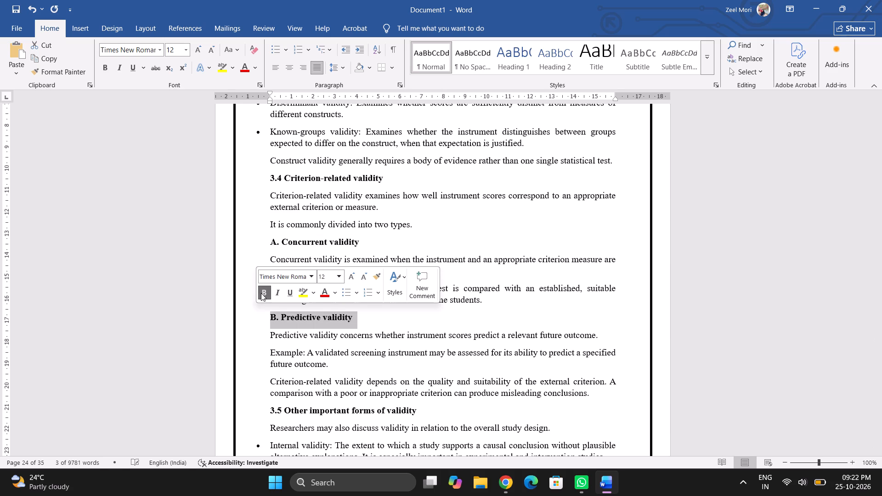
Delete the "Example: A researcher administers a puberty knowledge questionnaire" paragraph under "5.1 Test–retest reliability".
{"action": "scroll", "coordinate": [362, 376], "scroll_direction": "down", "scroll_amount": 1}
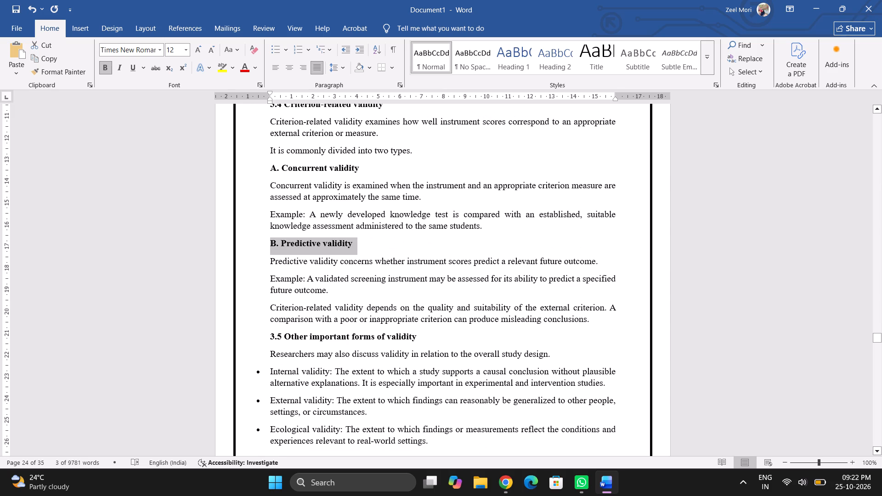
{"action": "scroll", "coordinate": [362, 376], "scroll_direction": "down", "scroll_amount": 3}
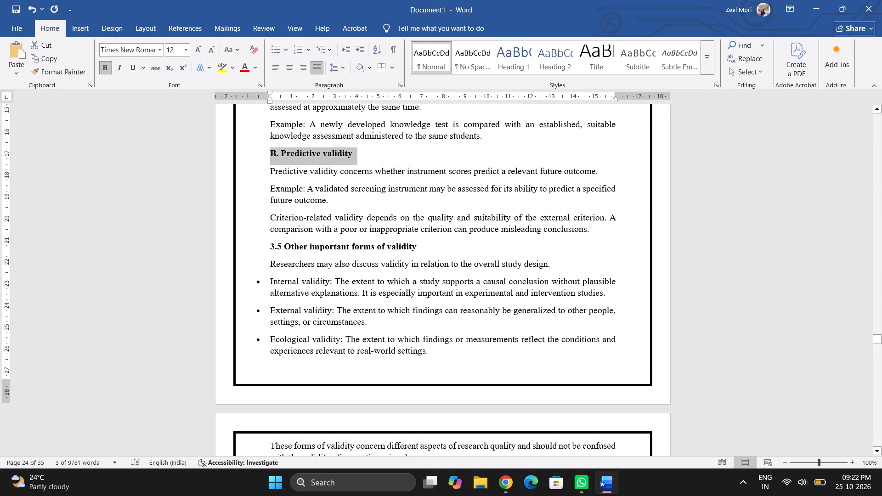
{"action": "scroll", "coordinate": [362, 376], "scroll_direction": "down", "scroll_amount": 2}
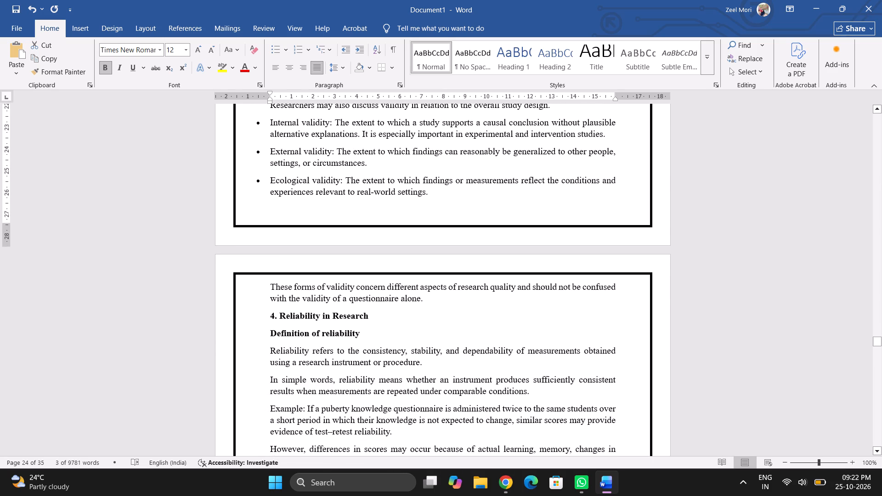
{"action": "scroll", "coordinate": [362, 376], "scroll_direction": "down", "scroll_amount": 4}
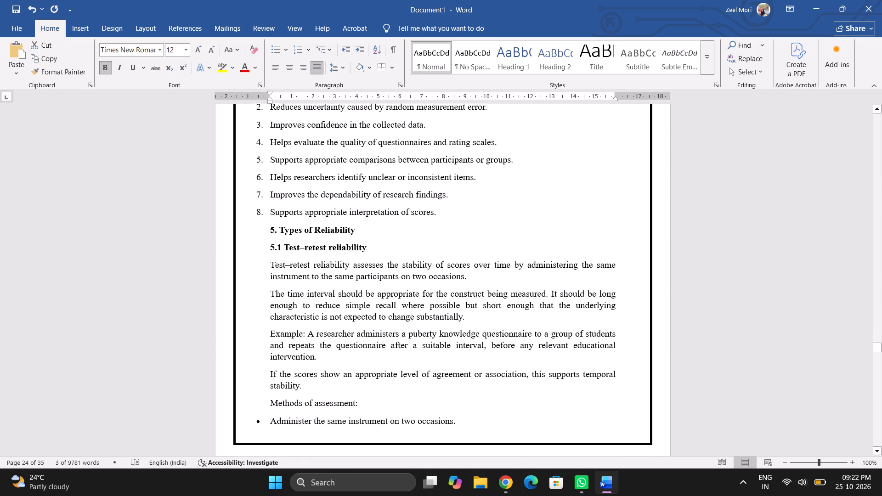
{"action": "scroll", "coordinate": [362, 376], "scroll_direction": "down", "scroll_amount": 1}
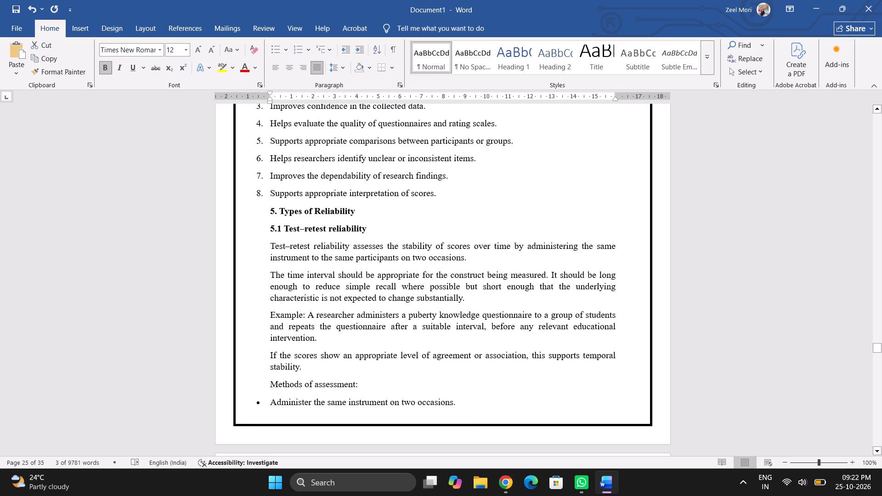
{"action": "left_click_drag", "start_coordinate": [339, 336], "coordinate": [283, 314]}
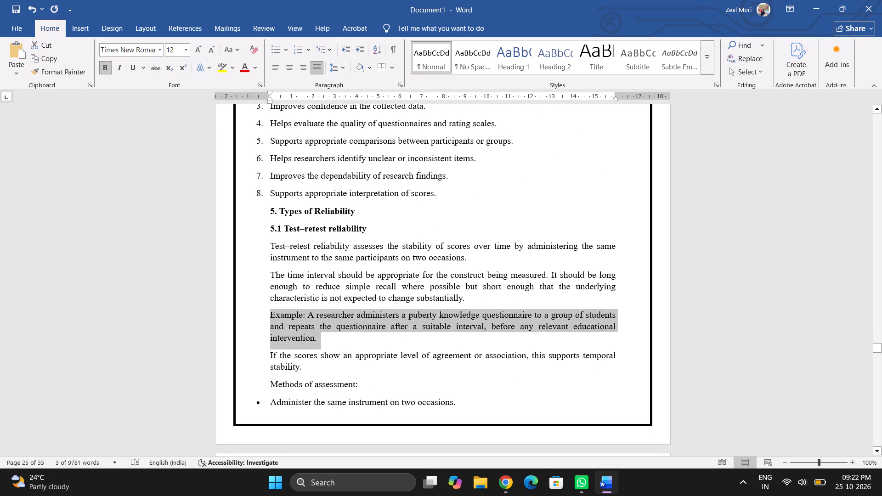
{"action": "key", "text": "BackSpace"}
Review the text from "5.1 Test–retest reliability" through "5.3 Intra-rater reliability" for unneeded example paragraphs.
{"action": "scroll", "coordinate": [283, 314], "scroll_direction": "down", "scroll_amount": 1}
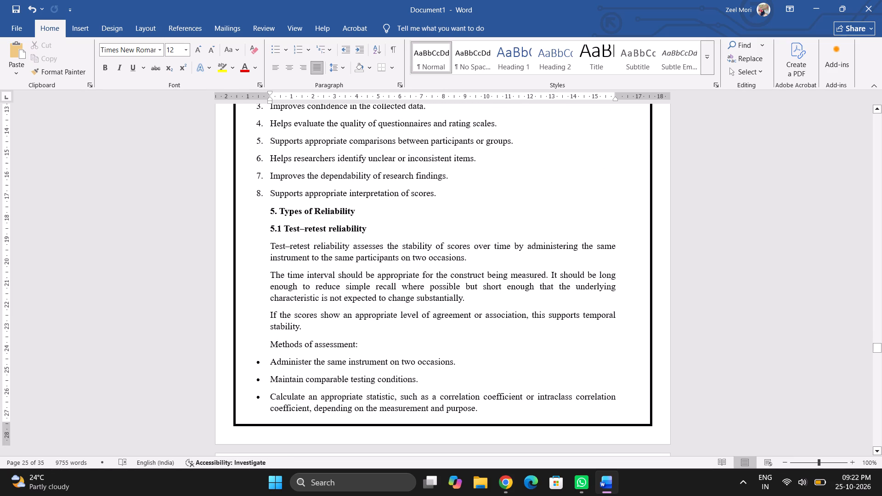
{"action": "scroll", "coordinate": [283, 314], "scroll_direction": "down", "scroll_amount": 3}
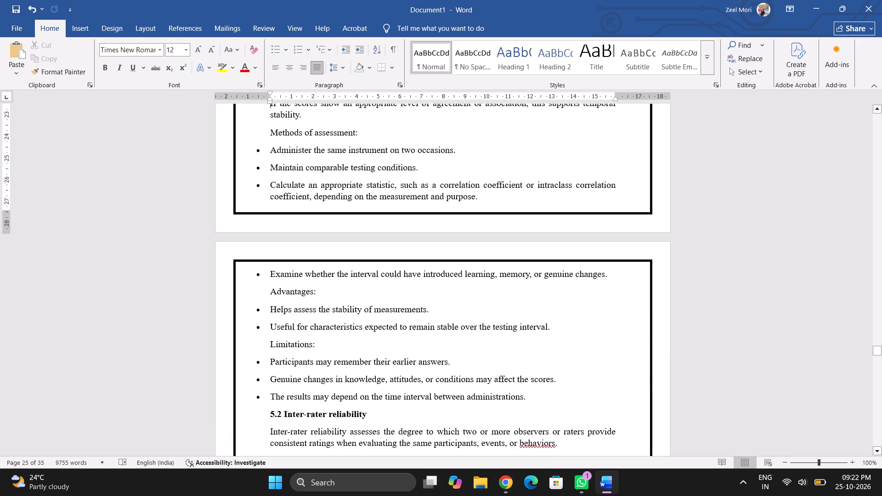
{"action": "scroll", "coordinate": [283, 314], "scroll_direction": "down", "scroll_amount": 4}
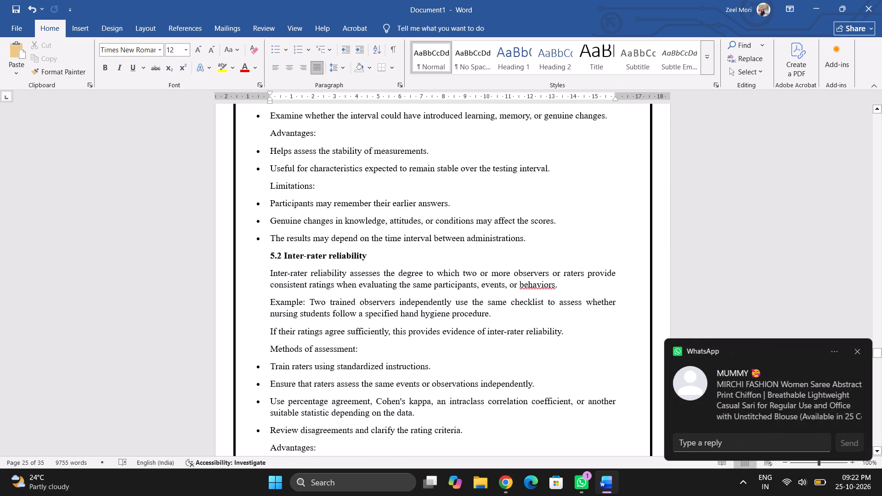
{"action": "scroll", "coordinate": [283, 314], "scroll_direction": "down", "scroll_amount": 1}
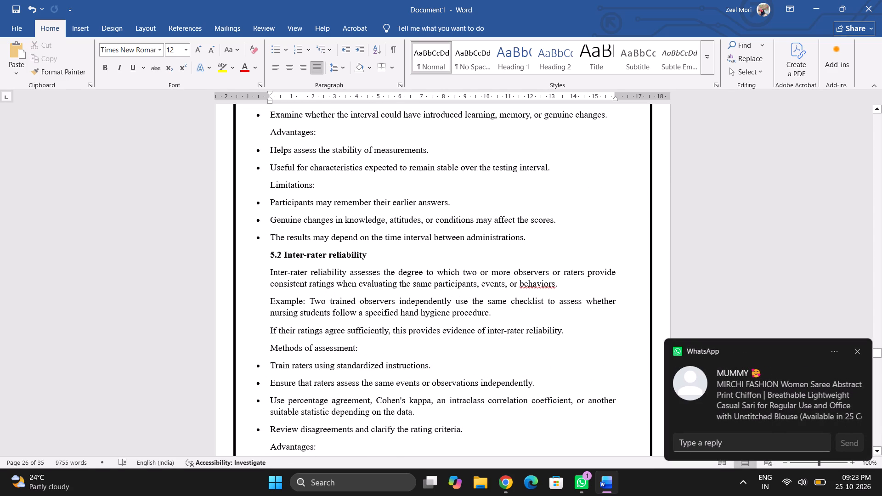
{"action": "left_click", "coordinate": [498, 316]}
{"action": "scroll", "coordinate": [498, 316], "scroll_direction": "down", "scroll_amount": 2}
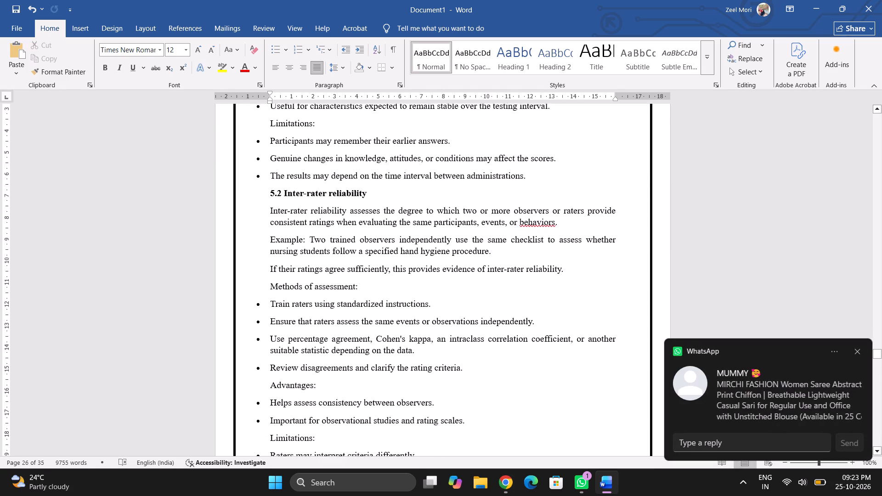
{"action": "scroll", "coordinate": [498, 316], "scroll_direction": "down", "scroll_amount": 4}
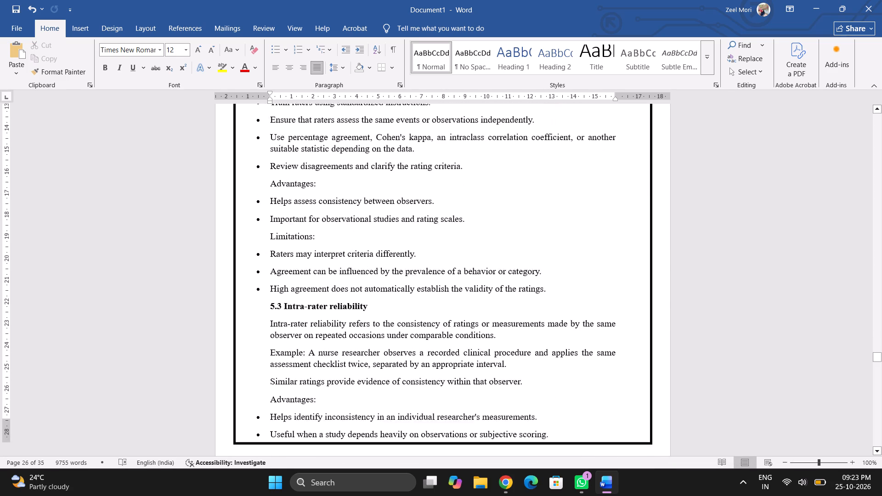
{"action": "scroll", "coordinate": [498, 316], "scroll_direction": "down", "scroll_amount": 1}
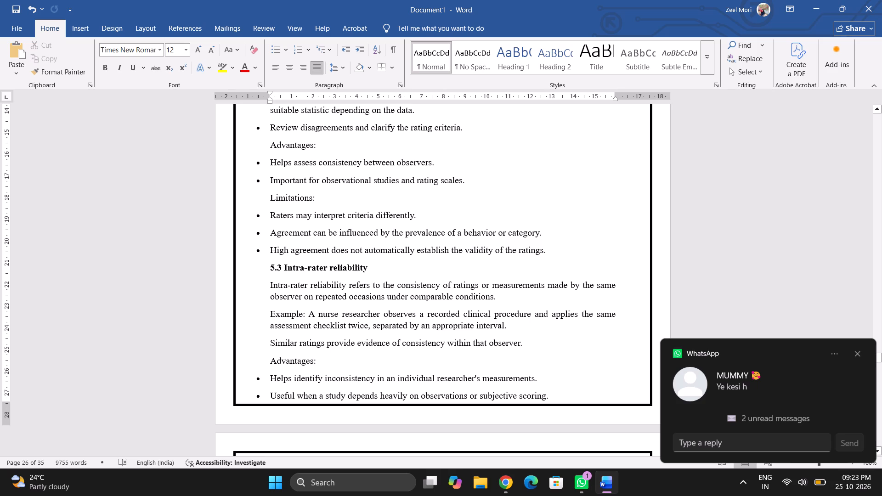
Delete the "Example: A 12-item Likert attitude scale measures students' attitudes toward pubertal changes" paragraph under "5.4 Internal consistency reliability".
{"action": "scroll", "coordinate": [539, 333], "scroll_direction": "down", "scroll_amount": 3}
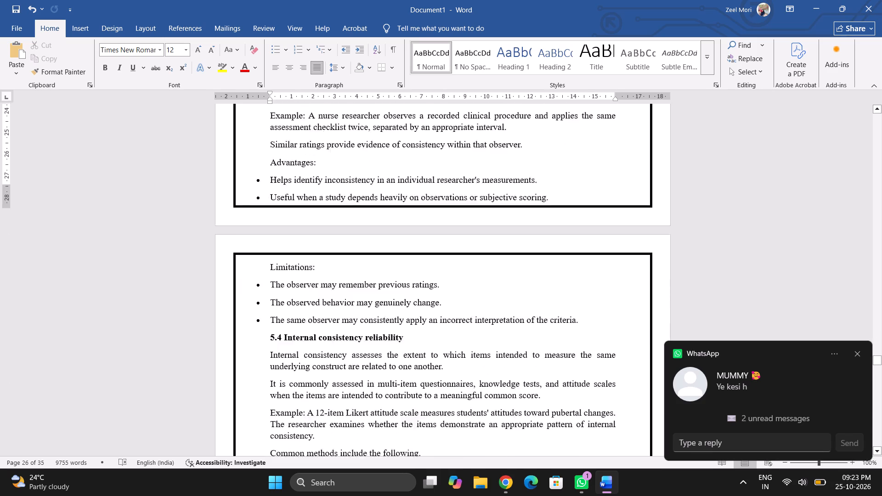
{"action": "scroll", "coordinate": [539, 333], "scroll_direction": "down", "scroll_amount": 2}
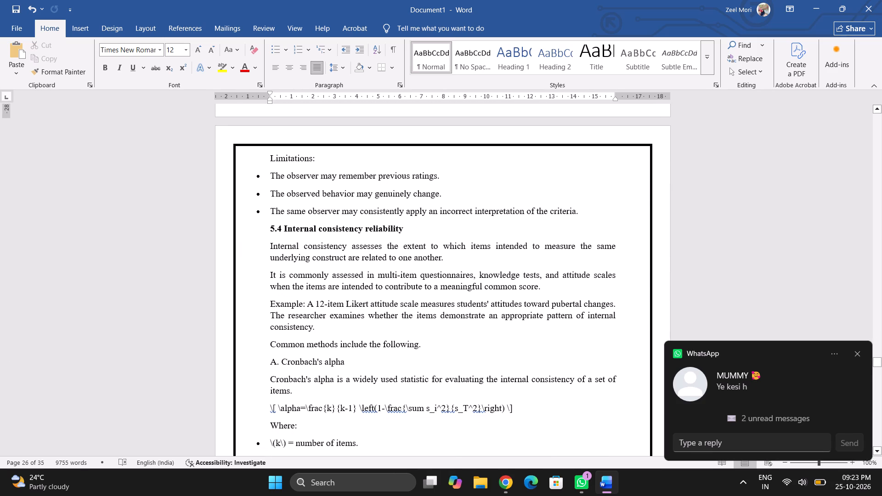
{"action": "left_click_drag", "start_coordinate": [328, 327], "coordinate": [271, 299]}
{"action": "key", "text": "BackSpace"}
Make the subheadings "A. Cronbach's alpha" and "B. Kuder–Richardson Formula 20 (KR-20)" bold under "5.4 Internal consistency reliability".
{"action": "scroll", "coordinate": [271, 299], "scroll_direction": "down", "scroll_amount": 1}
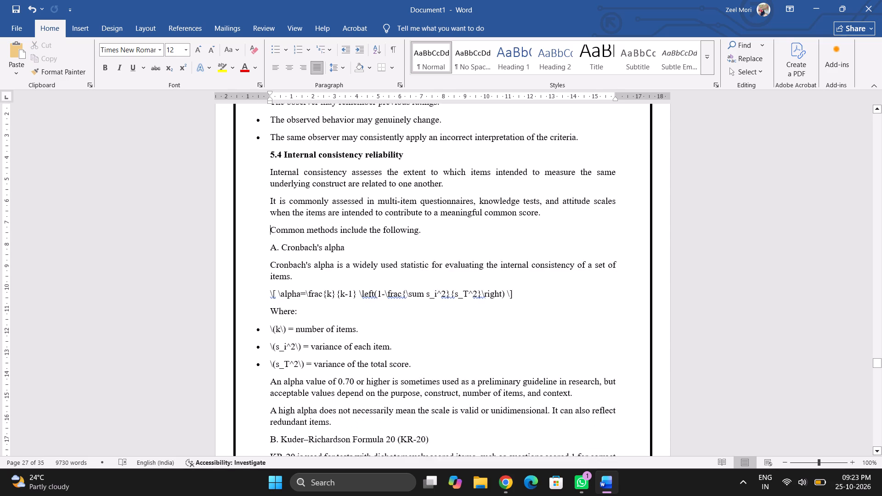
{"action": "scroll", "coordinate": [271, 299], "scroll_direction": "down", "scroll_amount": 1}
{"action": "left_click_drag", "start_coordinate": [354, 230], "coordinate": [270, 235]}
{"action": "left_click", "coordinate": [275, 218]}
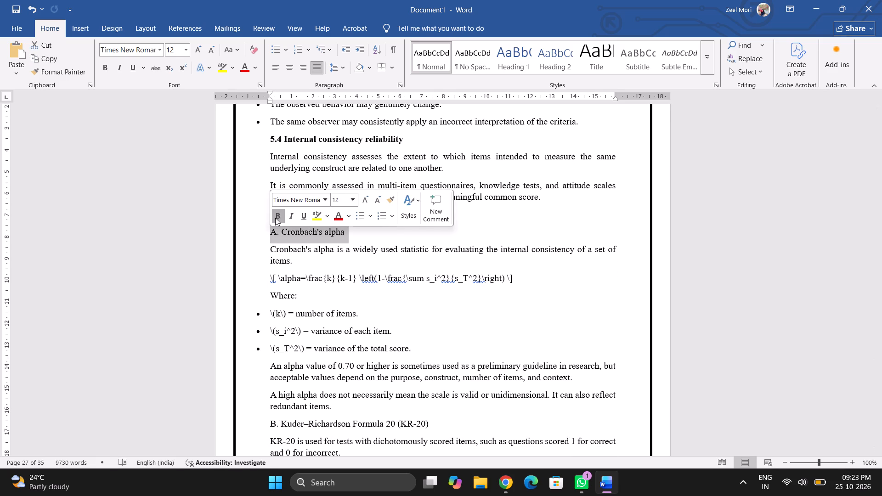
{"action": "scroll", "coordinate": [334, 337], "scroll_direction": "down", "scroll_amount": 2}
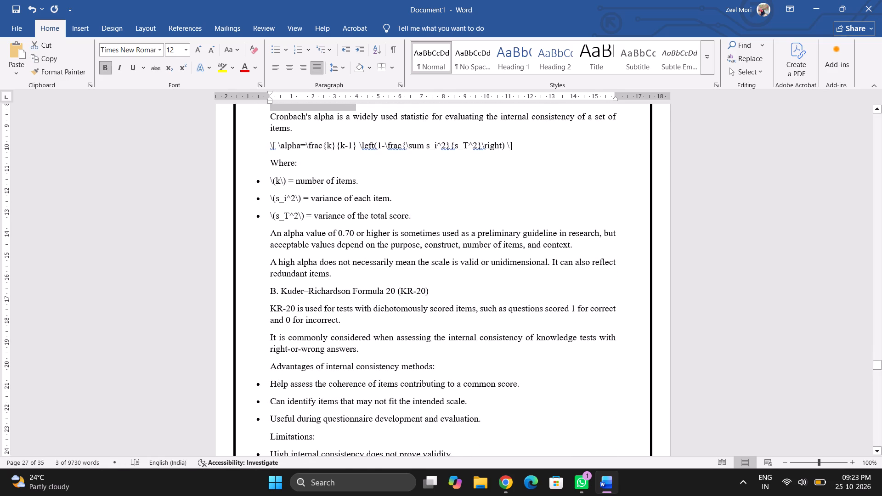
{"action": "left_click_drag", "start_coordinate": [442, 290], "coordinate": [261, 291]}
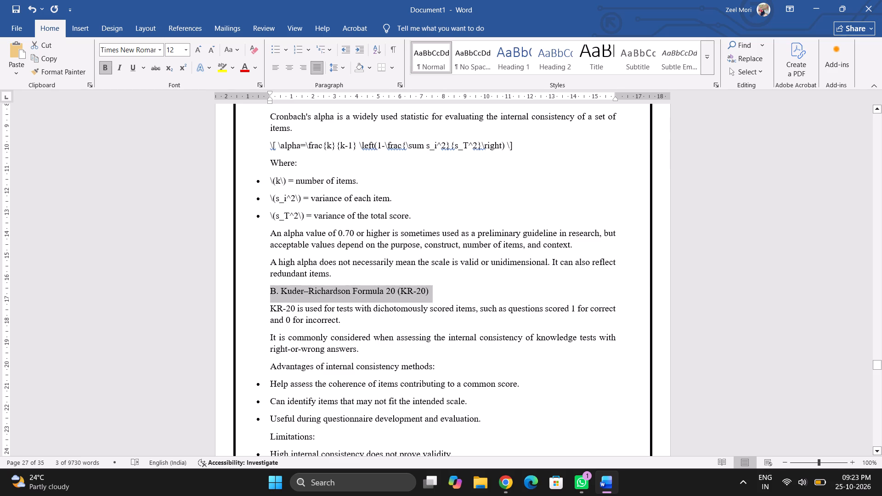
{"action": "left_click_drag", "start_coordinate": [261, 291], "coordinate": [260, 291]}
{"action": "left_click", "coordinate": [267, 270]}
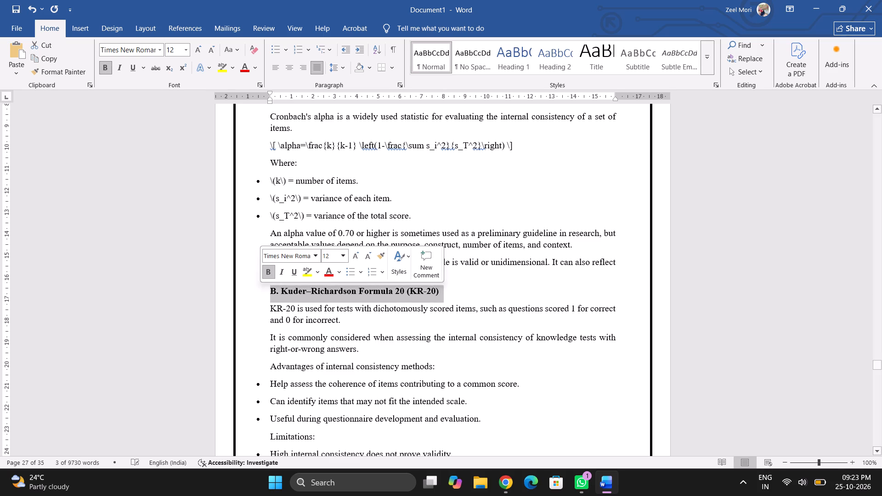
Delete the "Example: A 20-item knowledge test is divided into two comparable sets" paragraph under "5.5 Split-half reliability".
{"action": "scroll", "coordinate": [342, 368], "scroll_direction": "down", "scroll_amount": 3}
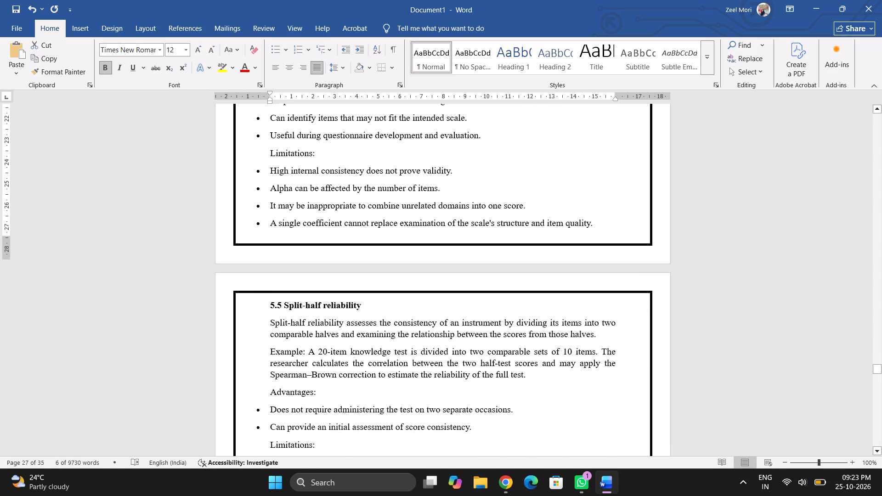
{"action": "scroll", "coordinate": [342, 368], "scroll_direction": "down", "scroll_amount": 1}
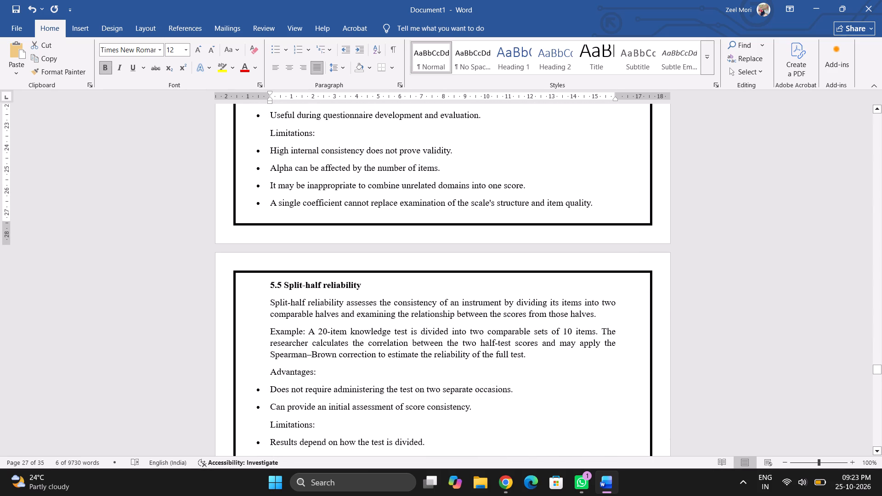
{"action": "left_click_drag", "start_coordinate": [531, 354], "coordinate": [286, 330]}
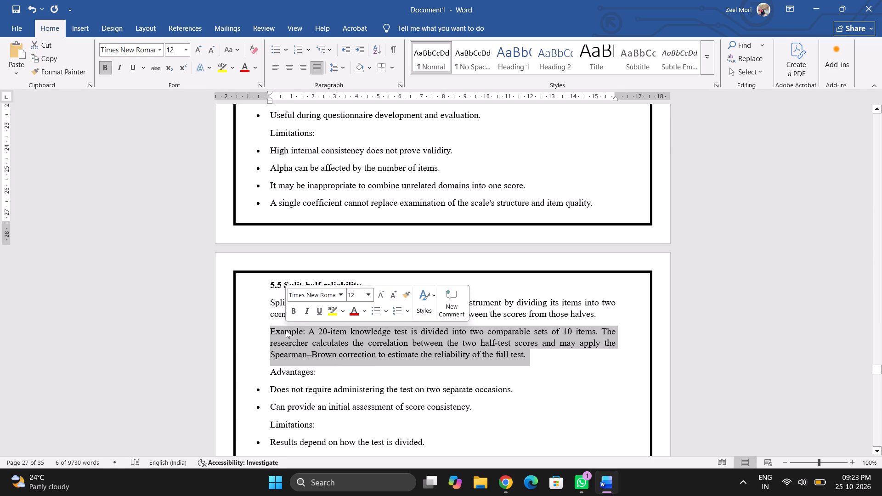
{"action": "key", "text": "BackSpace"}
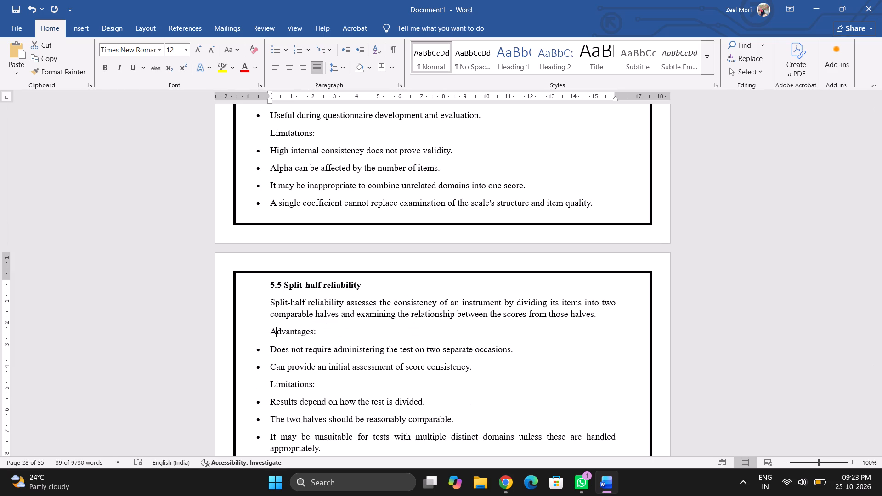
Delete the "Example: A researcher develops two equivalent versions of a puberty knowledge test" paragraph under "5.6 Parallel-forms reliability".
{"action": "scroll", "coordinate": [286, 330], "scroll_direction": "down", "scroll_amount": 1}
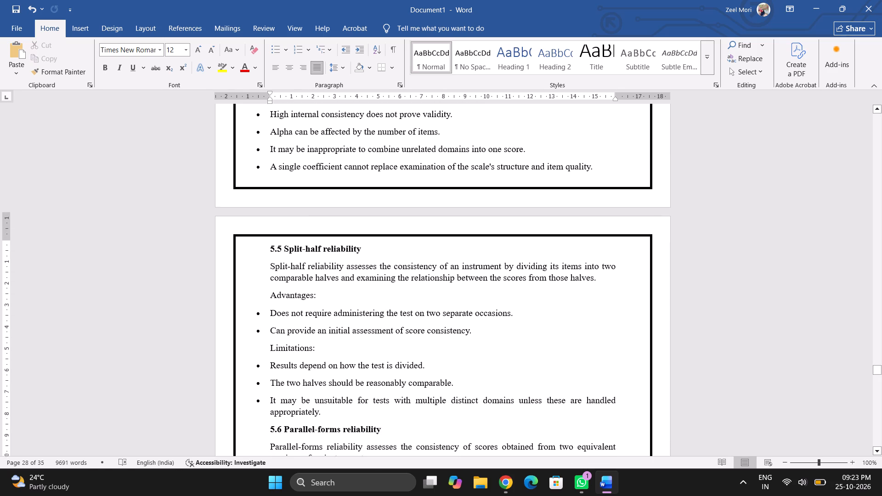
{"action": "scroll", "coordinate": [286, 330], "scroll_direction": "down", "scroll_amount": 3}
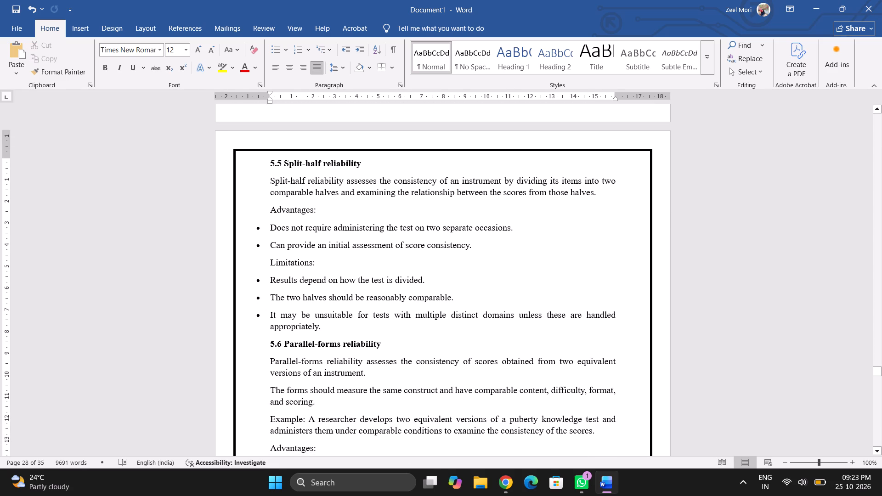
{"action": "scroll", "coordinate": [286, 330], "scroll_direction": "down", "scroll_amount": 1}
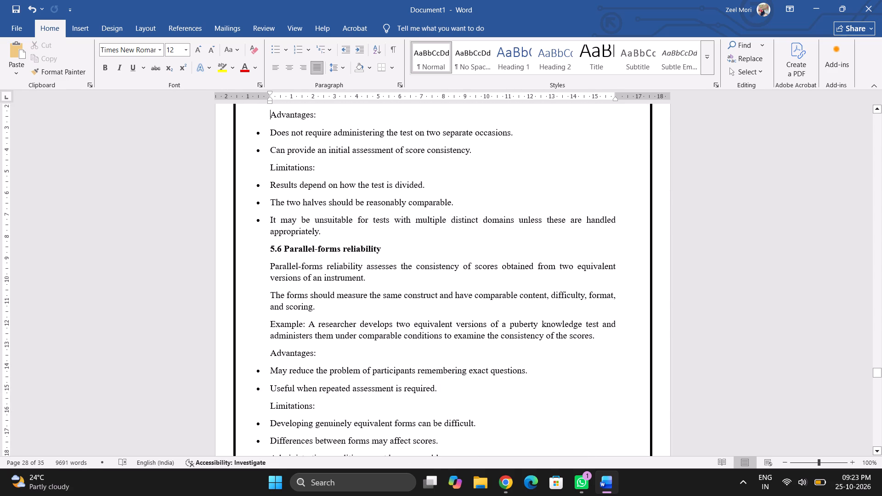
{"action": "left_click_drag", "start_coordinate": [605, 338], "coordinate": [271, 325]}
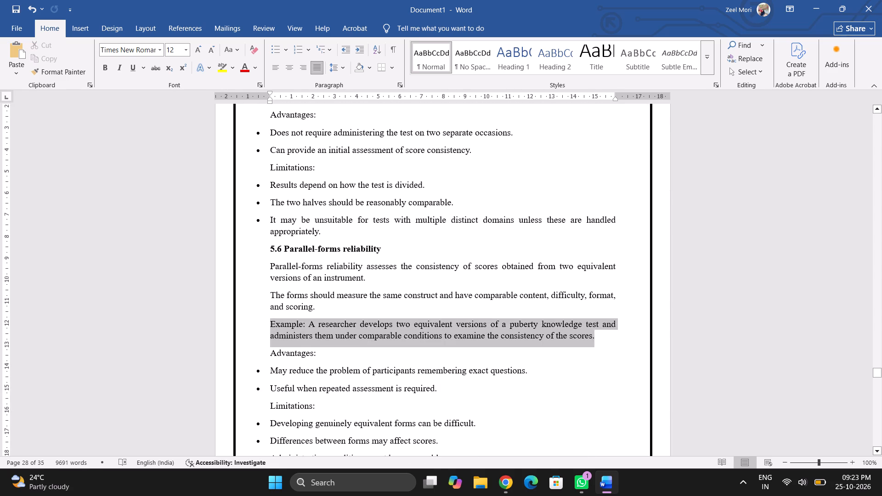
{"action": "left_click_drag", "start_coordinate": [271, 325], "coordinate": [268, 321]}
{"action": "key", "text": "BackSpace"}
Apply the plain table style with full black gridlines to the table under "6. Common Statistical Methods Used to Assess Reliability".
{"action": "scroll", "coordinate": [268, 321], "scroll_direction": "down", "scroll_amount": 1}
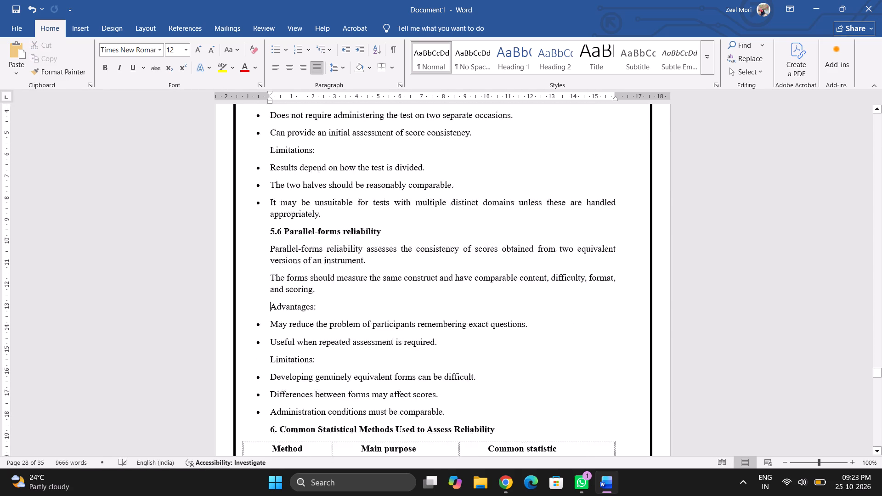
{"action": "scroll", "coordinate": [268, 321], "scroll_direction": "down", "scroll_amount": 3}
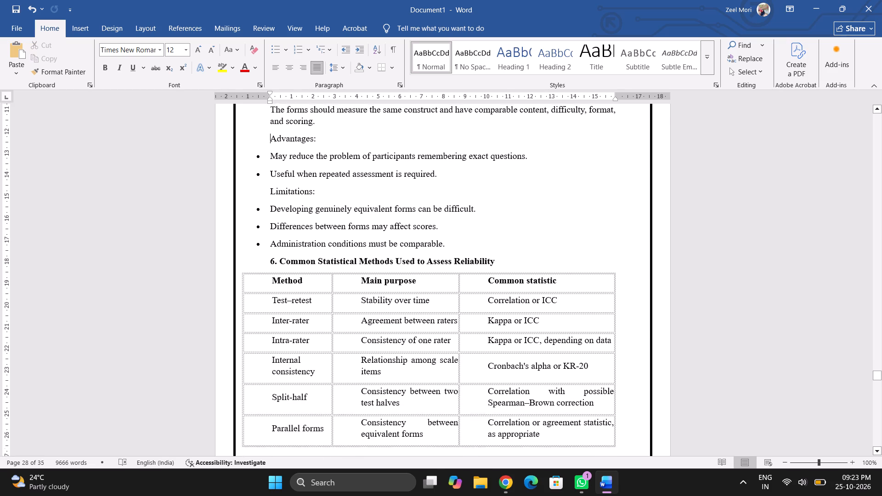
{"action": "scroll", "coordinate": [268, 321], "scroll_direction": "down", "scroll_amount": 1}
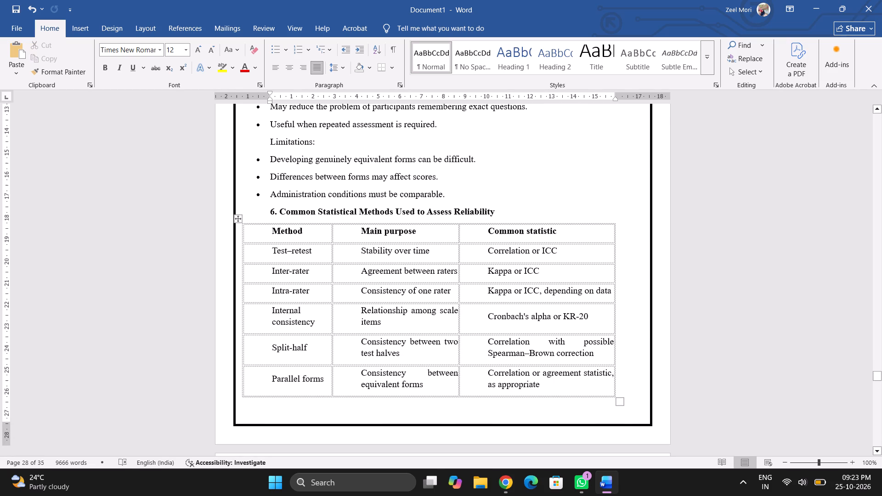
{"action": "double_click", "coordinate": [240, 214]}
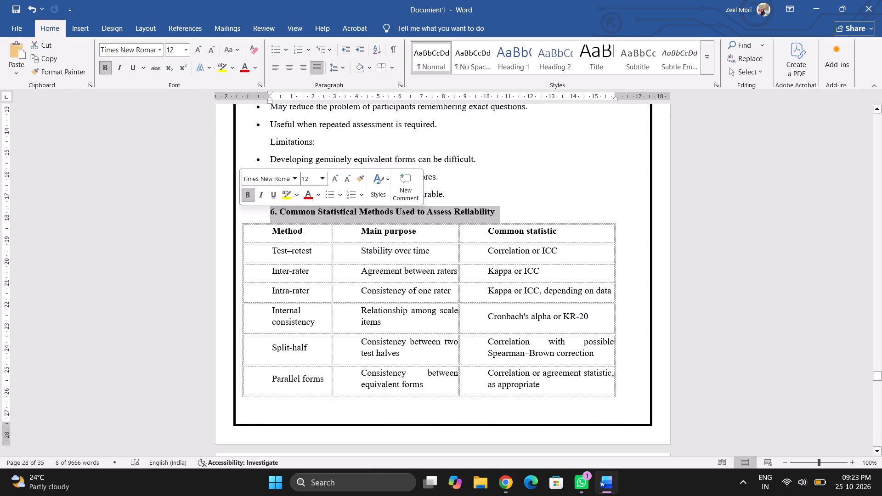
{"action": "double_click", "coordinate": [238, 219]}
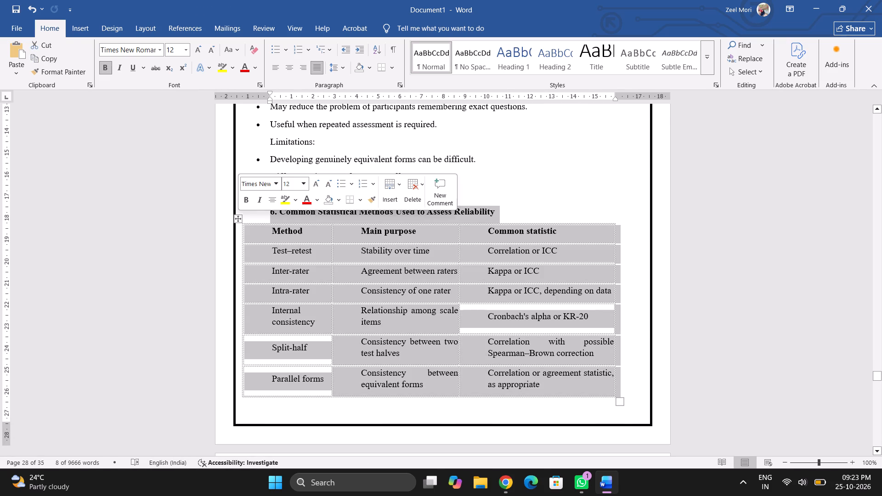
{"action": "left_click", "coordinate": [179, 56]}
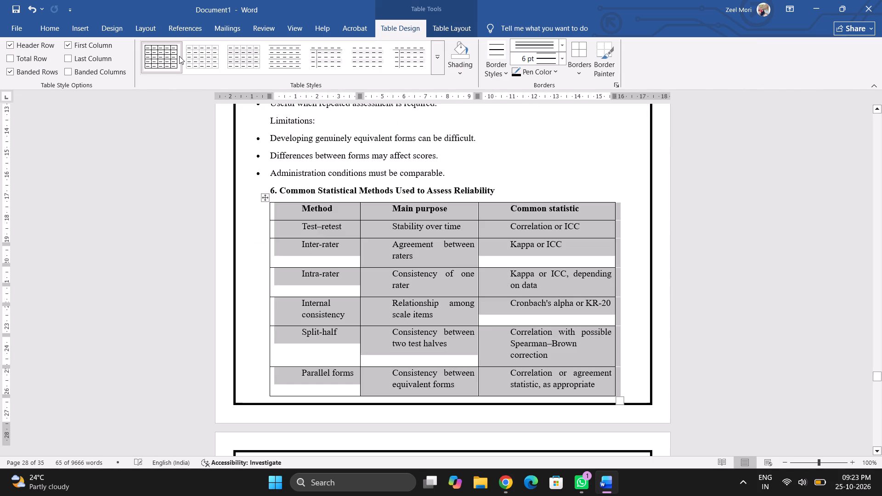
Adjust the indent of the whole "Common Statistical Methods" table by increasing it once and decreasing it once.
{"action": "left_click", "coordinate": [46, 23]}
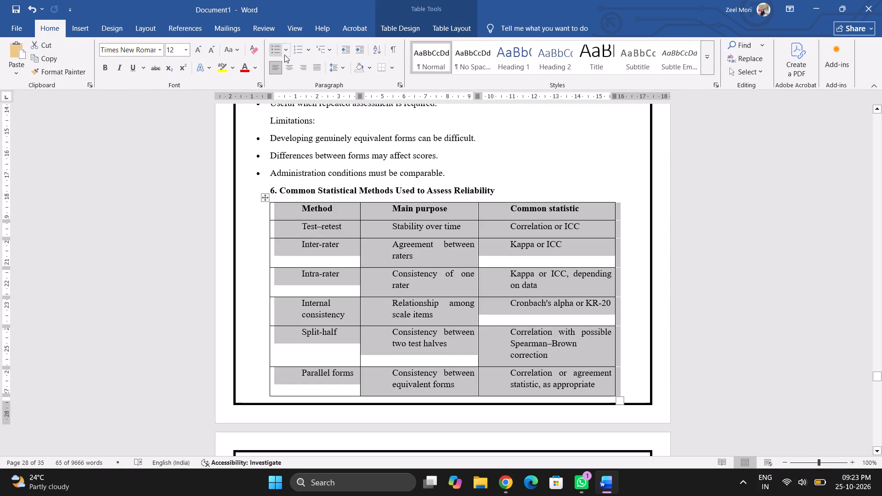
{"action": "left_click", "coordinate": [360, 52]}
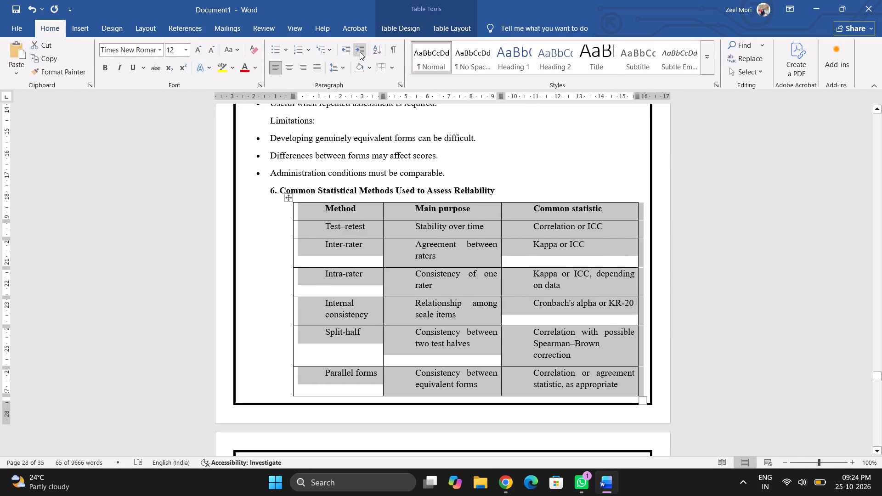
{"action": "left_click", "coordinate": [347, 47]}
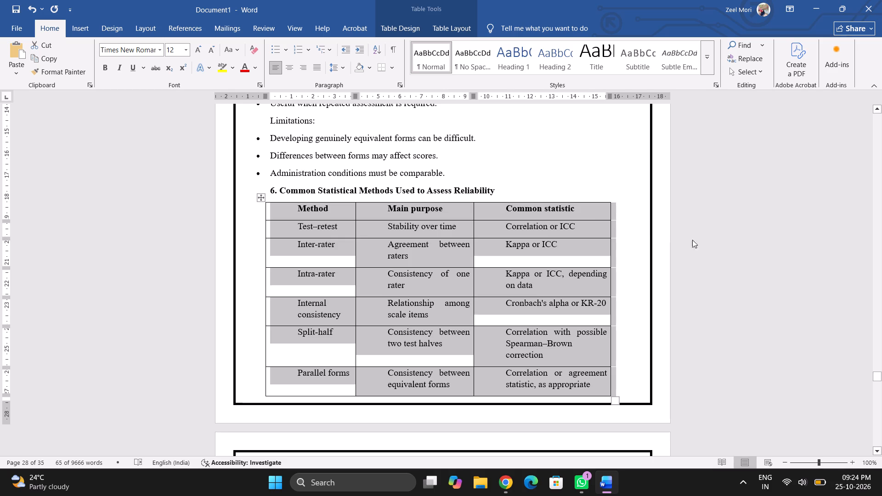
{"action": "left_click", "coordinate": [714, 238]}
Centre the text in all cells of the "Common Statistical Methods Used to Assess Reliability" table.
{"action": "scroll", "coordinate": [714, 238], "scroll_direction": "down", "scroll_amount": 1}
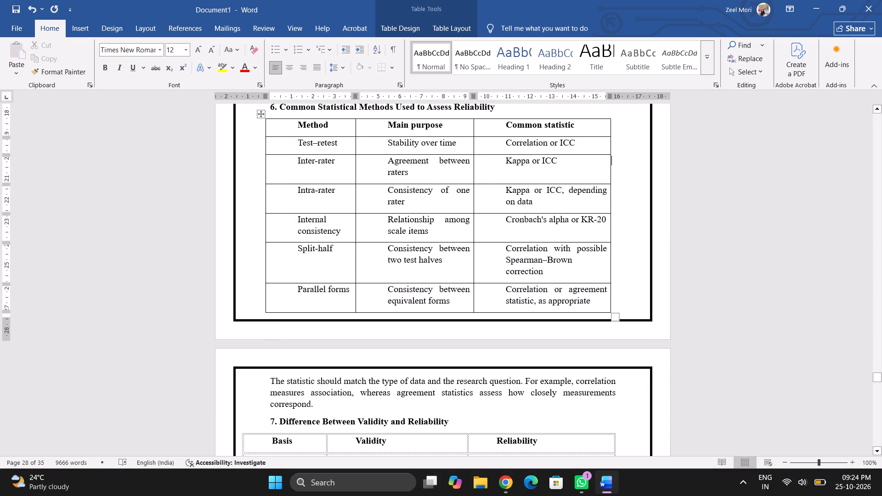
{"action": "scroll", "coordinate": [714, 238], "scroll_direction": "down", "scroll_amount": 1}
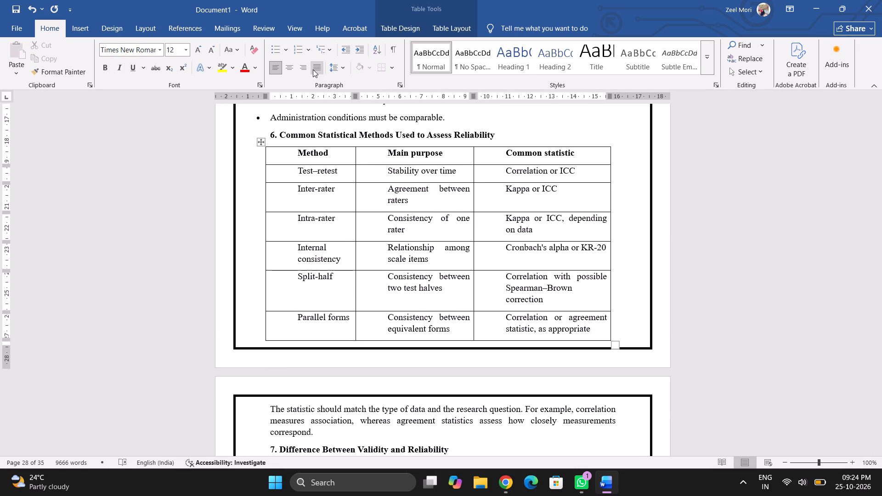
{"action": "left_click", "coordinate": [313, 69]}
{"action": "left_click", "coordinate": [313, 69]}
{"action": "left_click", "coordinate": [289, 69]}
{"action": "left_click_drag", "start_coordinate": [294, 151], "coordinate": [572, 310]}
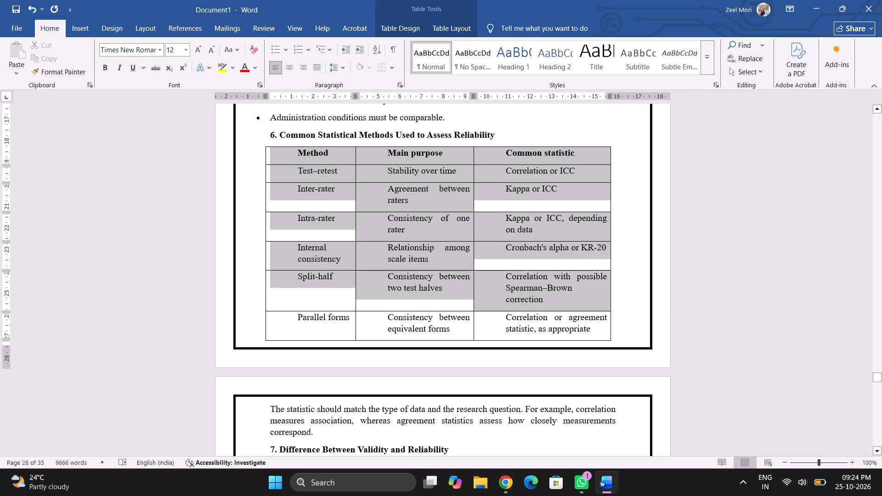
{"action": "left_click_drag", "start_coordinate": [572, 310], "coordinate": [575, 334]}
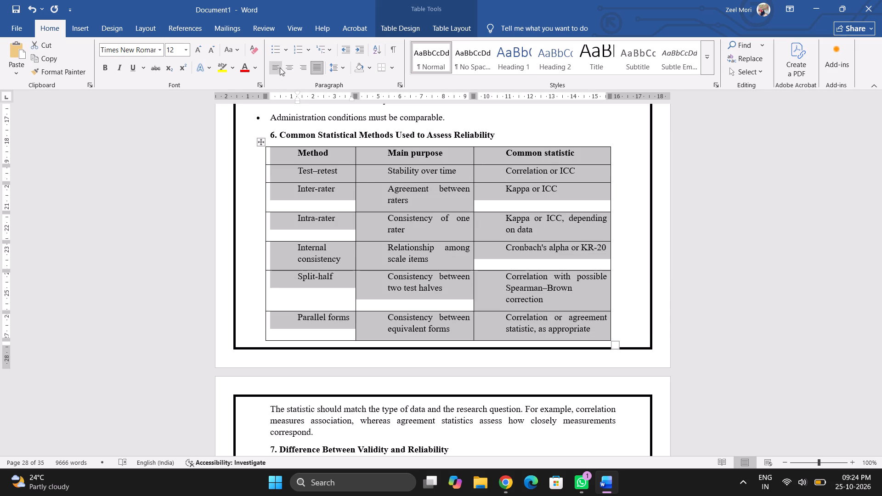
{"action": "left_click", "coordinate": [290, 65]}
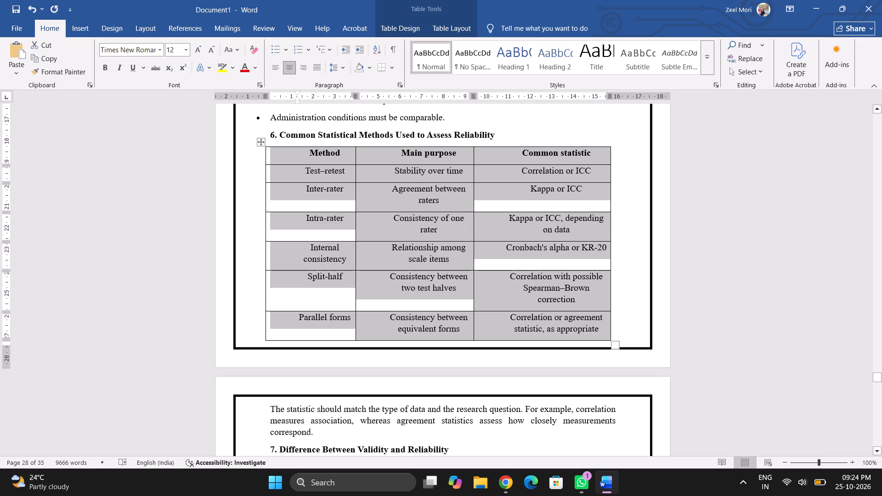
Widen the "Common Statistical Methods" table slightly from its bottom-right corner, keeping it inside the page border.
{"action": "left_click_drag", "start_coordinate": [617, 347], "coordinate": [625, 345]}
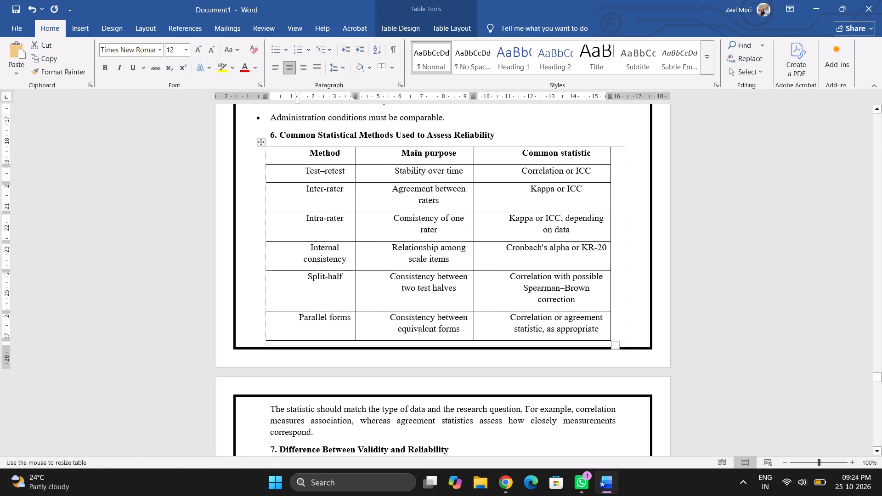
{"action": "left_click_drag", "start_coordinate": [625, 345], "coordinate": [625, 344]}
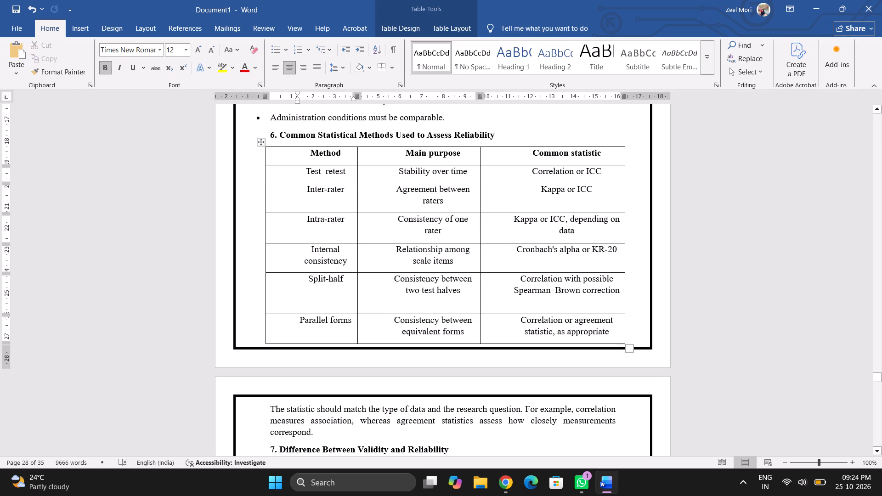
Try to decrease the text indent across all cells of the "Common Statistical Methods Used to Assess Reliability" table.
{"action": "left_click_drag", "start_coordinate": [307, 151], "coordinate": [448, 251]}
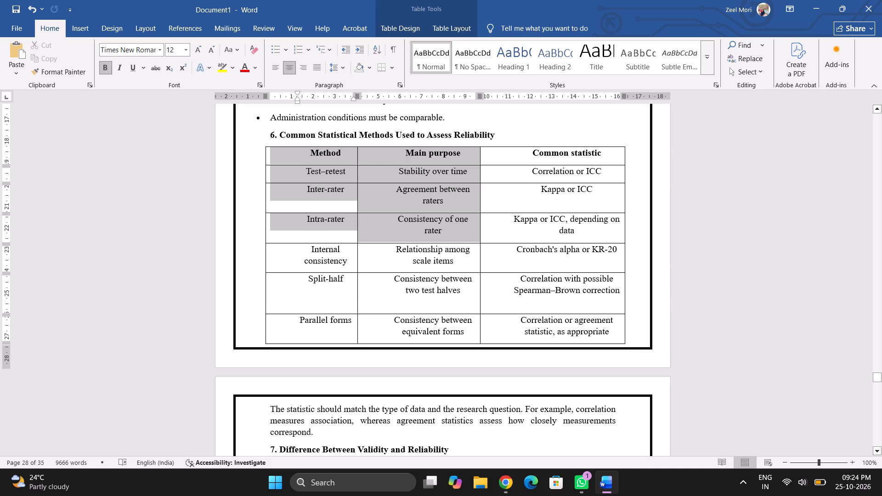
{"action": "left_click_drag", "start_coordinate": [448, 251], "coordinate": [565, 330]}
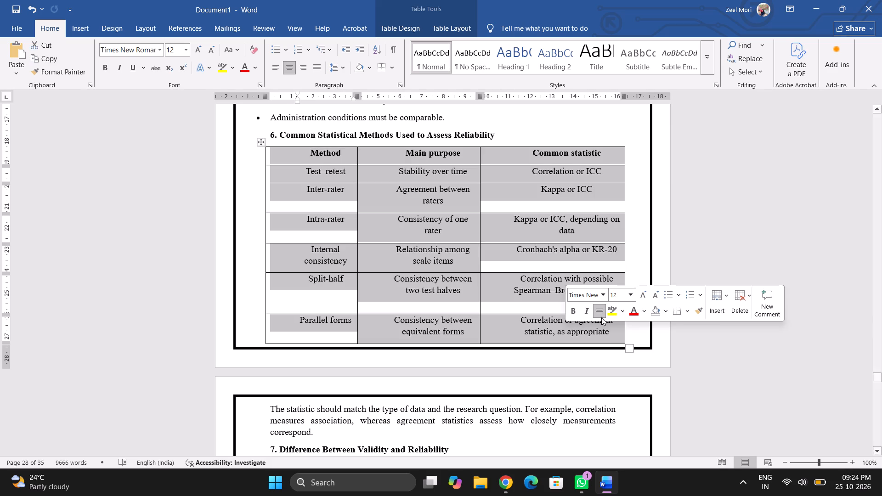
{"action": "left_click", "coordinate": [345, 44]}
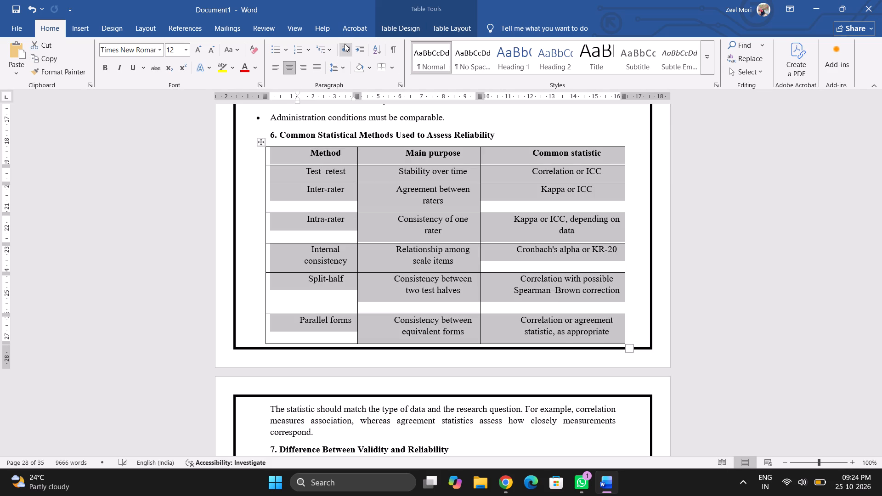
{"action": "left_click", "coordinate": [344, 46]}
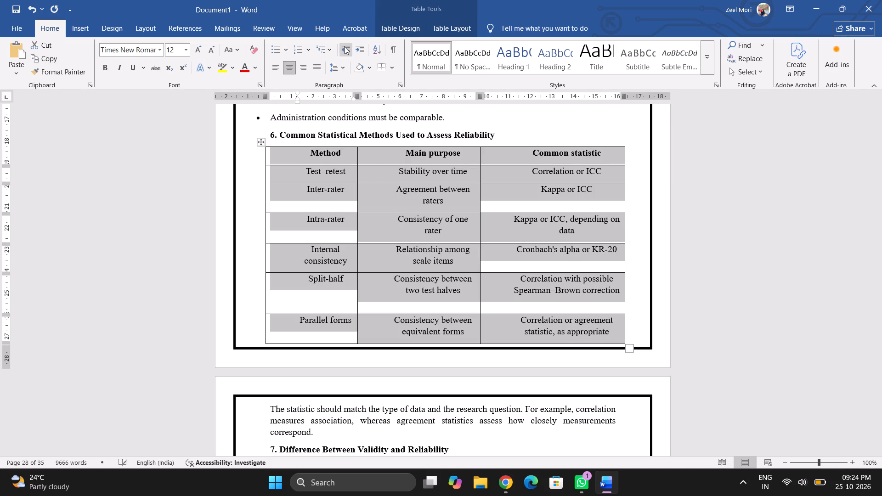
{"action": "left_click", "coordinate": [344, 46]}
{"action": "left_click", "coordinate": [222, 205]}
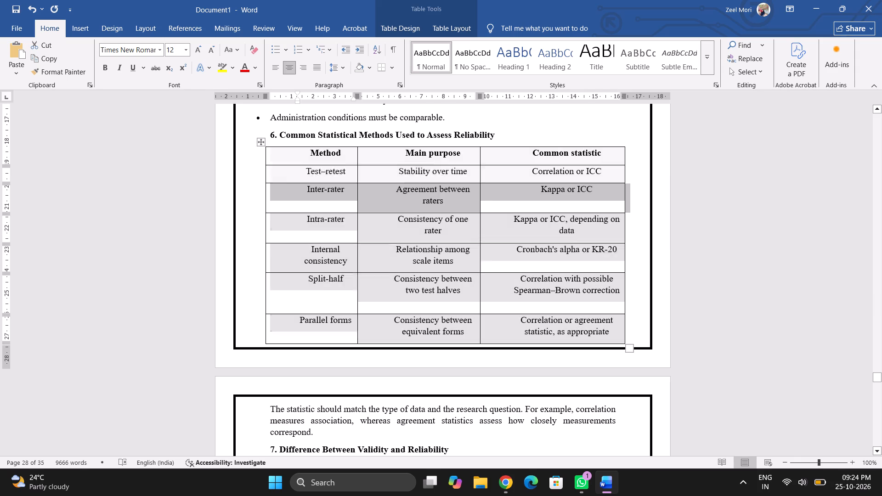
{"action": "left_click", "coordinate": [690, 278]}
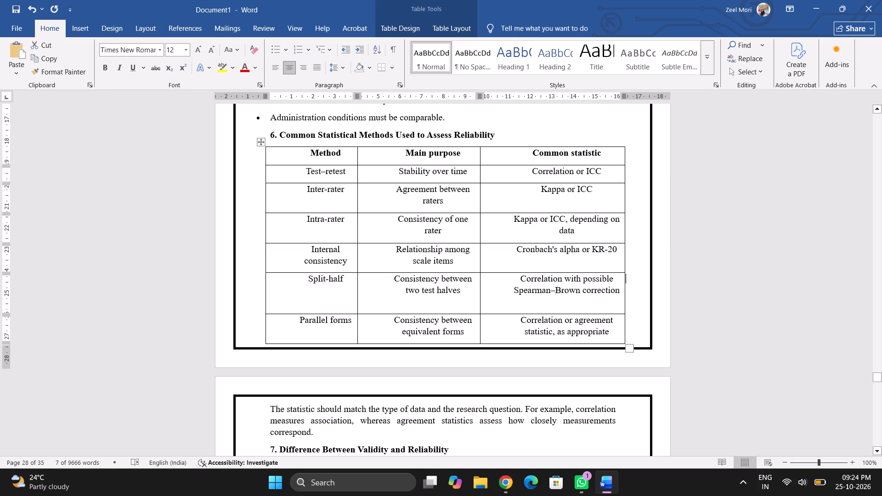
Apply the plain table style with full black gridlines to the table under "7. Difference Between Validity and Reliability".
{"action": "scroll", "coordinate": [690, 278], "scroll_direction": "down", "scroll_amount": 2}
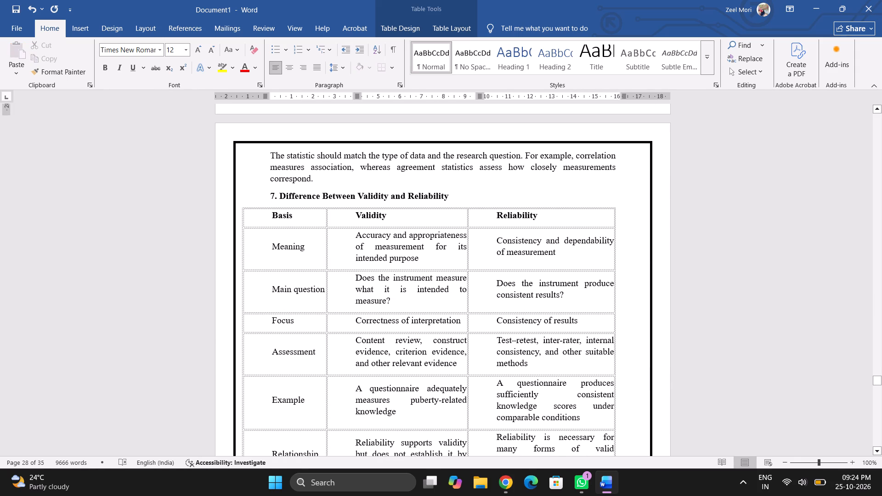
{"action": "left_click", "coordinate": [242, 213]}
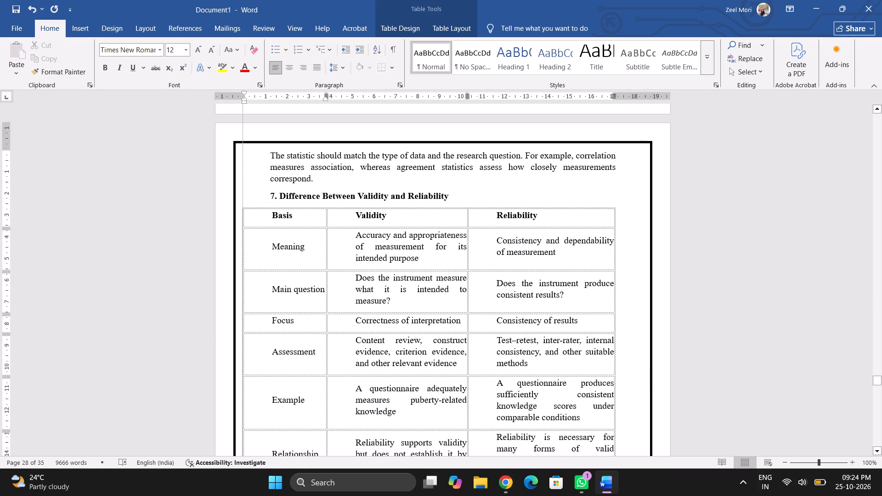
{"action": "left_click", "coordinate": [247, 206]}
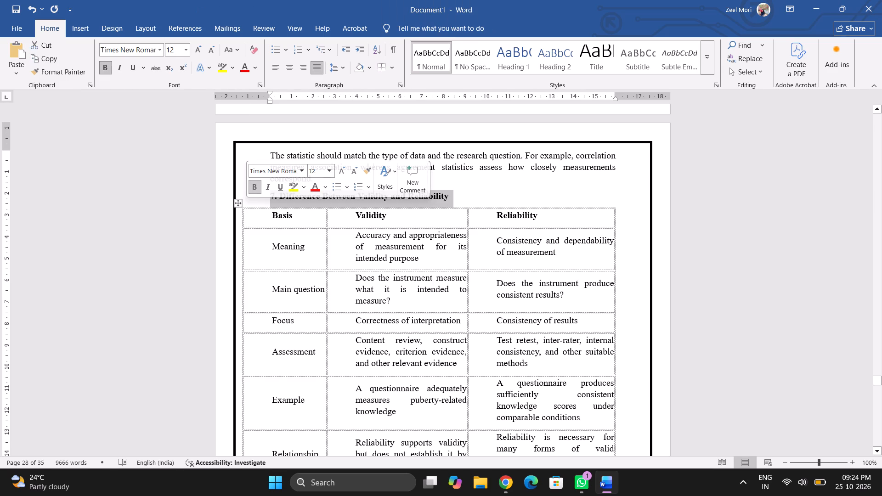
{"action": "double_click", "coordinate": [238, 205]}
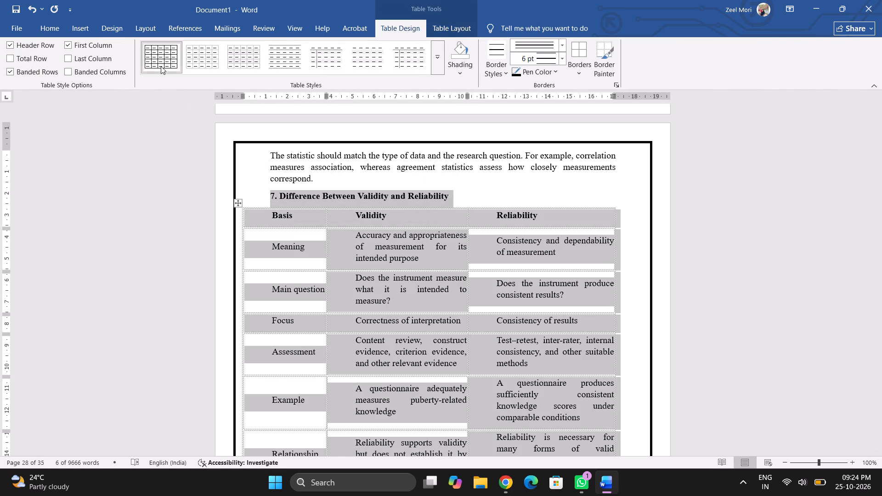
{"action": "left_click", "coordinate": [161, 60]}
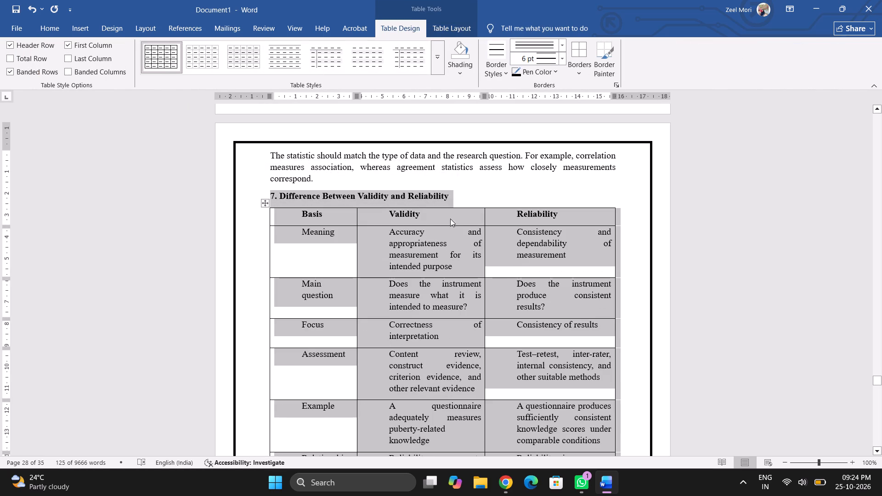
{"action": "left_click", "coordinate": [386, 246]}
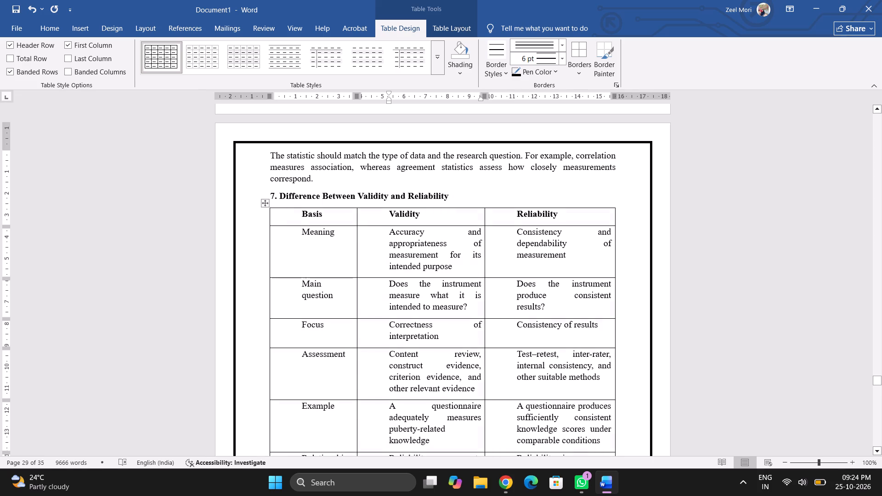
Change the large archery target picture after "Understanding the relationship" from in line with text to a text-wrapping layout.
{"action": "scroll", "coordinate": [388, 237], "scroll_direction": "down", "scroll_amount": 2}
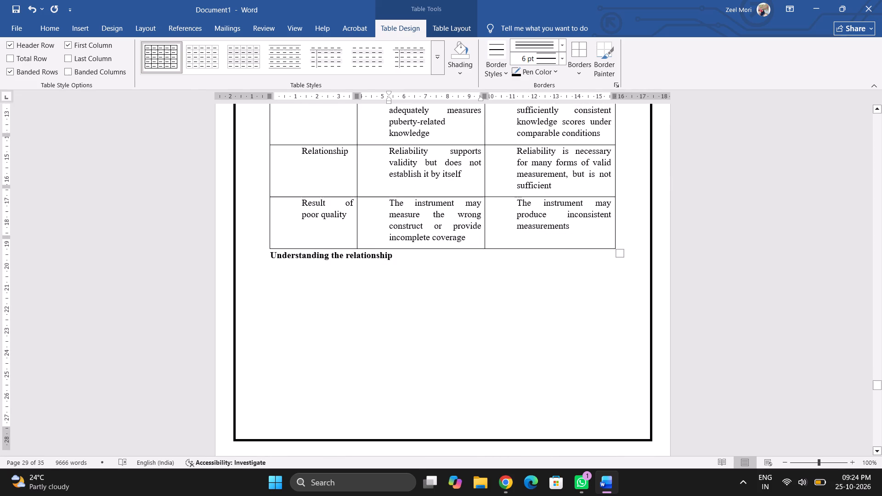
{"action": "scroll", "coordinate": [388, 237], "scroll_direction": "down", "scroll_amount": 1}
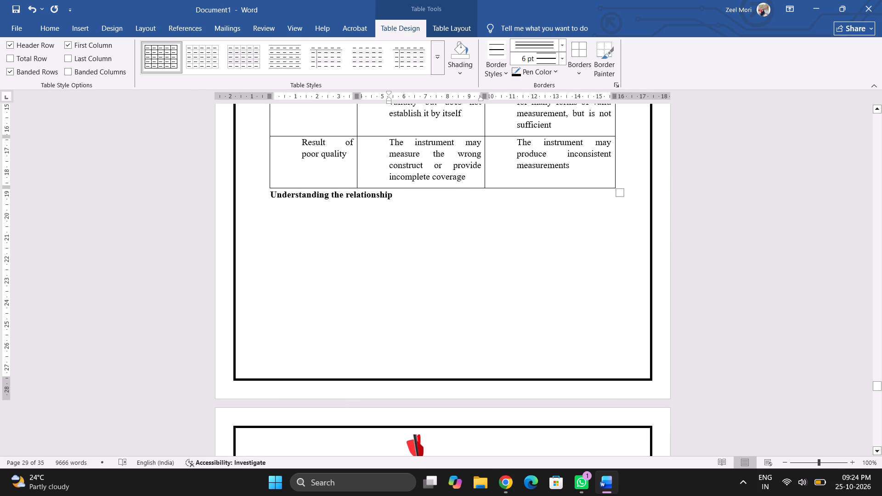
{"action": "scroll", "coordinate": [388, 237], "scroll_direction": "down", "scroll_amount": 2}
{"action": "left_click", "coordinate": [407, 258]}
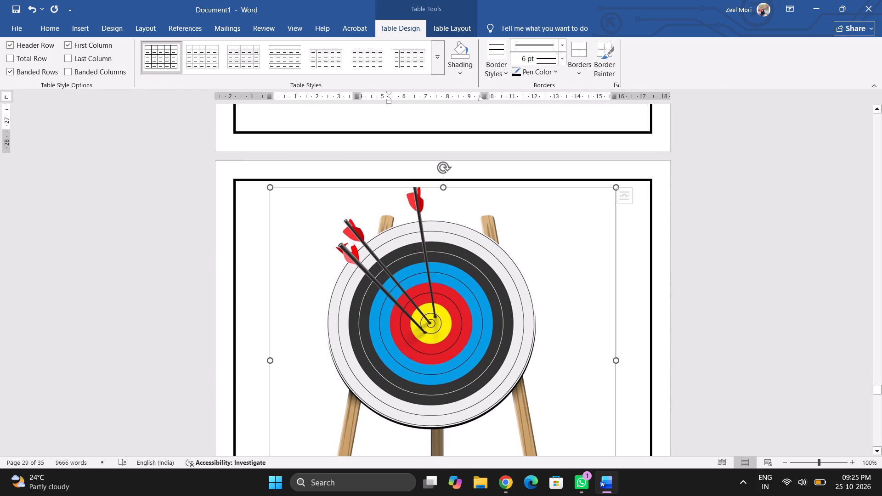
{"action": "left_click", "coordinate": [634, 196]}
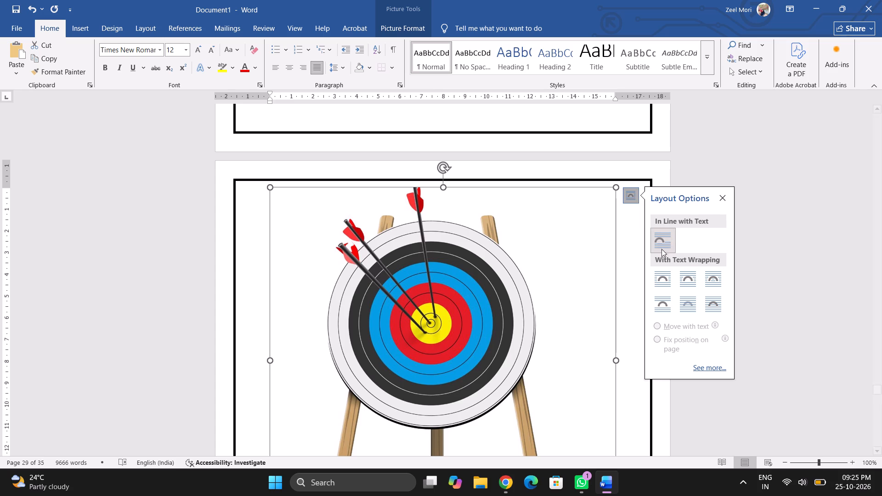
{"action": "left_click", "coordinate": [687, 277]}
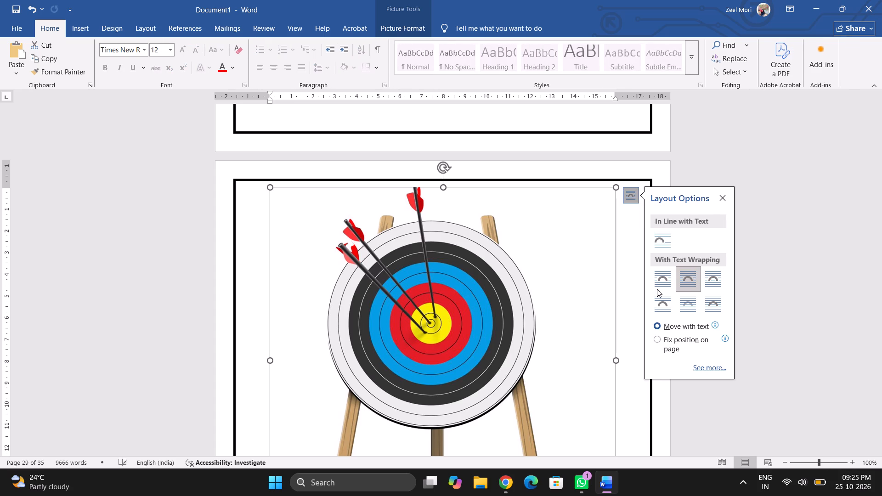
{"action": "left_click", "coordinate": [657, 289]}
{"action": "scroll", "coordinate": [480, 325], "scroll_direction": "down", "scroll_amount": 1}
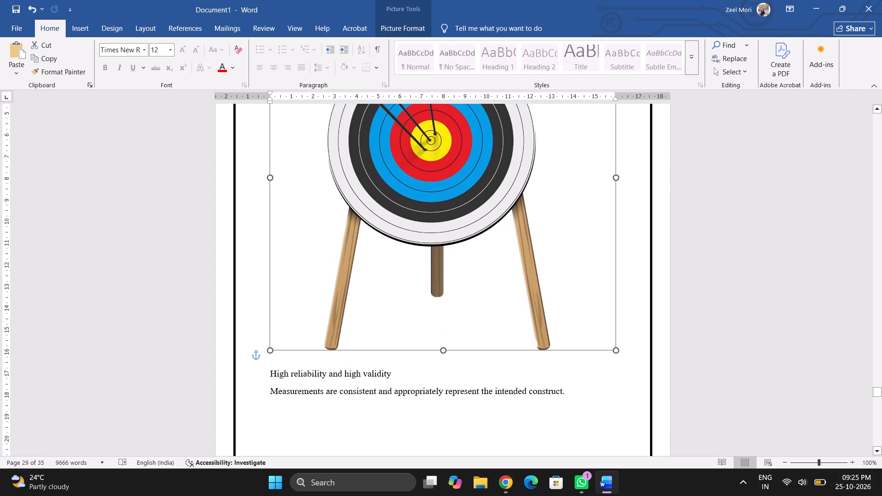
Shrink the archery target picture proportionally to a small thumbnail about 2.5 cm wide.
{"action": "left_click_drag", "start_coordinate": [615, 350], "coordinate": [599, 337]}
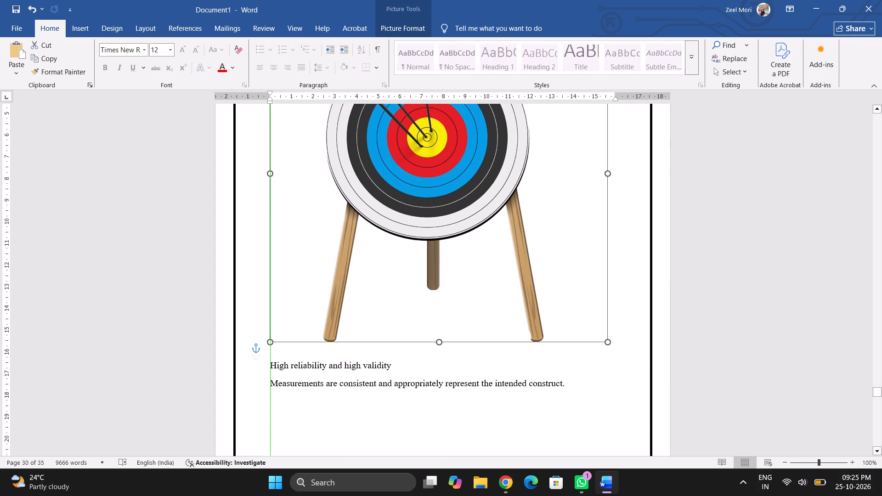
{"action": "left_click_drag", "start_coordinate": [599, 337], "coordinate": [432, 188]}
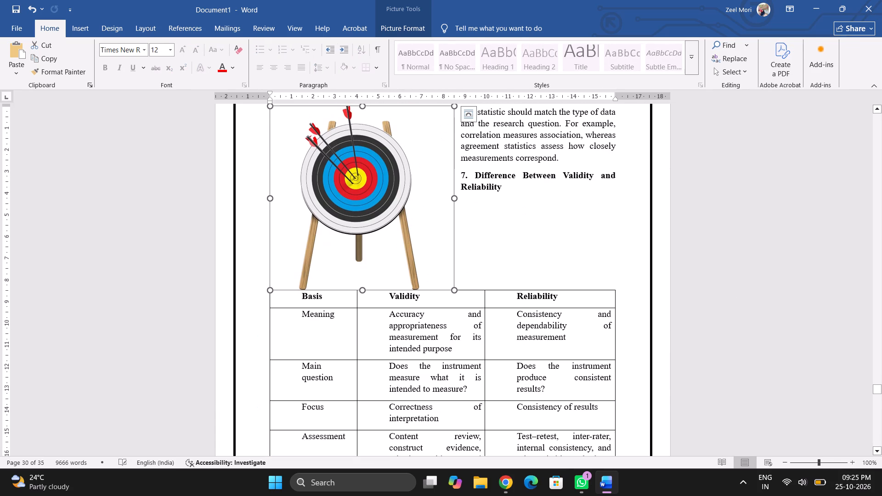
{"action": "scroll", "coordinate": [445, 261], "scroll_direction": "up", "scroll_amount": 1}
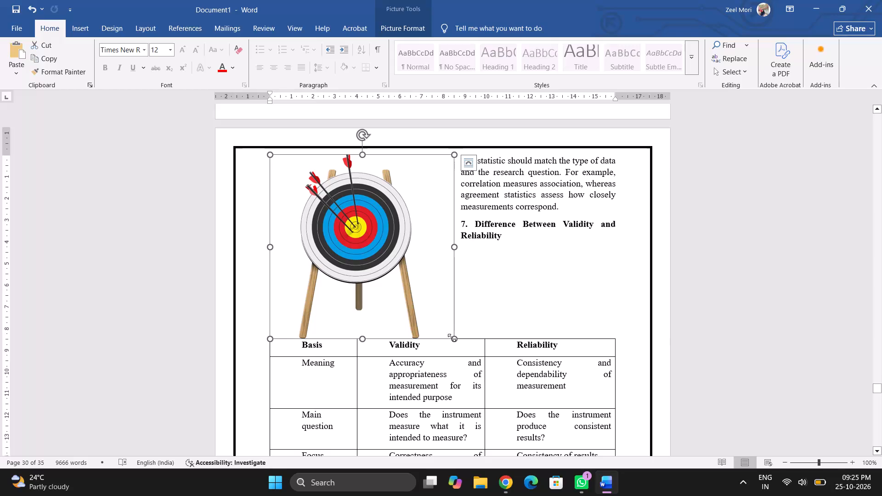
{"action": "left_click_drag", "start_coordinate": [453, 339], "coordinate": [329, 197]}
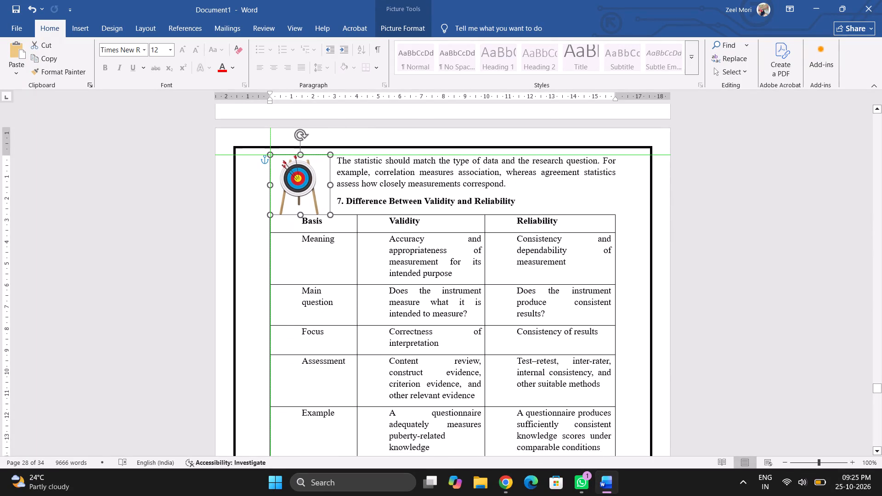
{"action": "left_click_drag", "start_coordinate": [329, 197], "coordinate": [323, 192]}
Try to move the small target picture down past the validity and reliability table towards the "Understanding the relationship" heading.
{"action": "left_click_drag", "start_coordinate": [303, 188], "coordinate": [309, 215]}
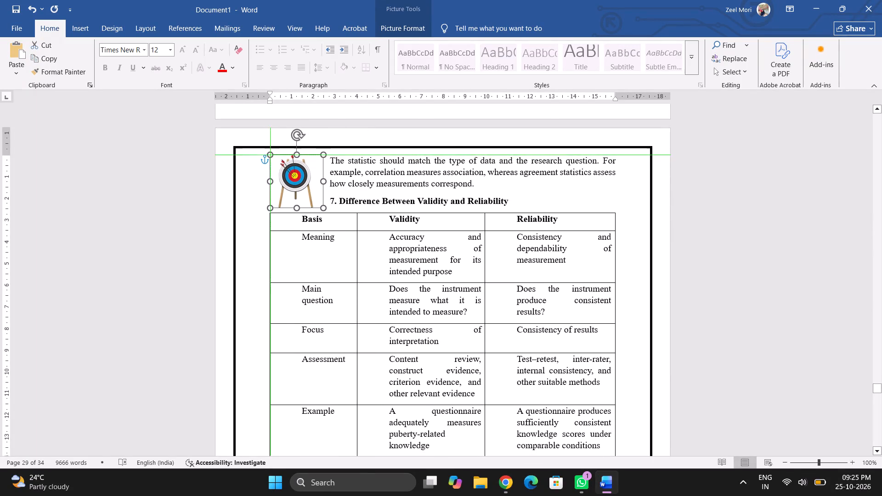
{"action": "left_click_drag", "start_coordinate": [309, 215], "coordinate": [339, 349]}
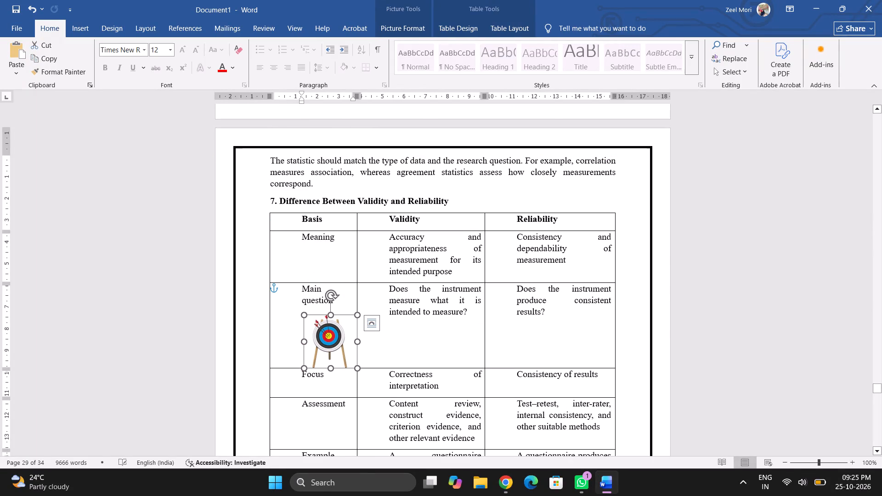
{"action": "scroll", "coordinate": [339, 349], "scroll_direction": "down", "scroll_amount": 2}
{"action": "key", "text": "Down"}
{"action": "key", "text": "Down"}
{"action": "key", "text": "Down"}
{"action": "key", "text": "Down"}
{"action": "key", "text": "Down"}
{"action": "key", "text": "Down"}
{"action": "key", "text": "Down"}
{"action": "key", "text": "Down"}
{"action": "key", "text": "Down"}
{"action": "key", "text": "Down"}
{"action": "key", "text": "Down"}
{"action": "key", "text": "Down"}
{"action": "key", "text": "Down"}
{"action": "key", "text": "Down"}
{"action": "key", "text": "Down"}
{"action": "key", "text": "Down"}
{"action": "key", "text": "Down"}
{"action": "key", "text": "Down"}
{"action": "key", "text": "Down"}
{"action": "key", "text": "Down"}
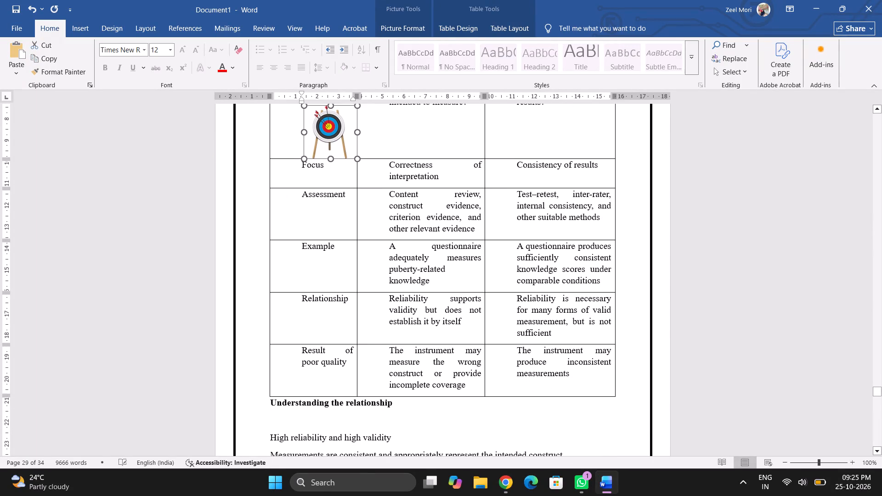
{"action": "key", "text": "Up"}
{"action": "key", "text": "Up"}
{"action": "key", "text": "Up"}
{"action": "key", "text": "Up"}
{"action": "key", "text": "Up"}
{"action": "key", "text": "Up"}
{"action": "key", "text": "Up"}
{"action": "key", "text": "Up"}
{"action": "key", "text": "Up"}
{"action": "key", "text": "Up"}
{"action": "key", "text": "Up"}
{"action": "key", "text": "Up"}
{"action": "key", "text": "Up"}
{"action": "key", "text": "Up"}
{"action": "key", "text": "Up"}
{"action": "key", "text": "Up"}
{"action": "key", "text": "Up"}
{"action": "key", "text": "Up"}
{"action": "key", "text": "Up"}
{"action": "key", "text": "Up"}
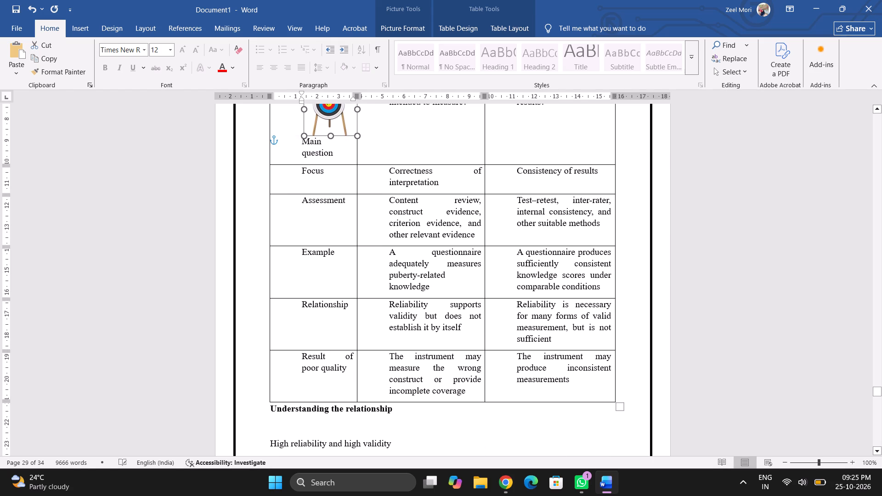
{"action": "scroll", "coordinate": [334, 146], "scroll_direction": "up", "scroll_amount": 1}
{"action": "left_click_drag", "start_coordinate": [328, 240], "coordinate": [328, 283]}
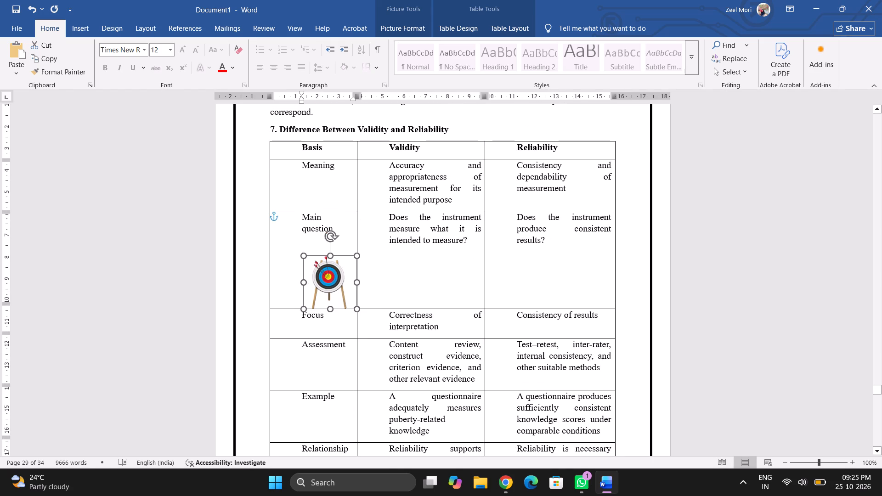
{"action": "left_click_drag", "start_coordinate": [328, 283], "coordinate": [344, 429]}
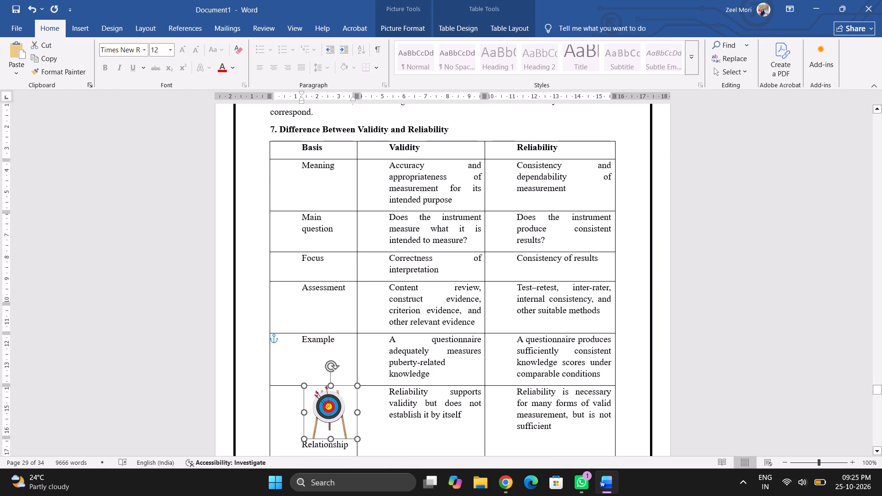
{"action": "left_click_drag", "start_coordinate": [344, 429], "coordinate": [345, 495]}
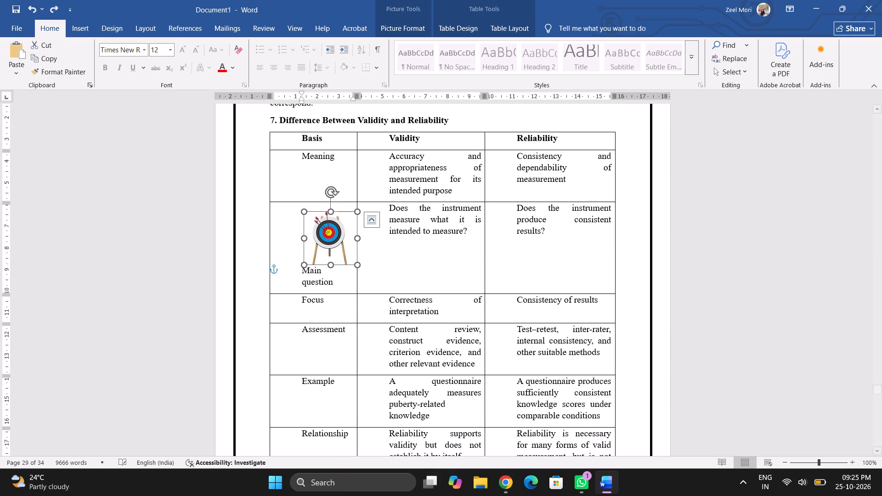
Cut the target picture from the table and paste it as a picture on the blank line under "Understanding the relationship".
{"action": "right_click", "coordinate": [334, 240]}
{"action": "left_click", "coordinate": [373, 220]}
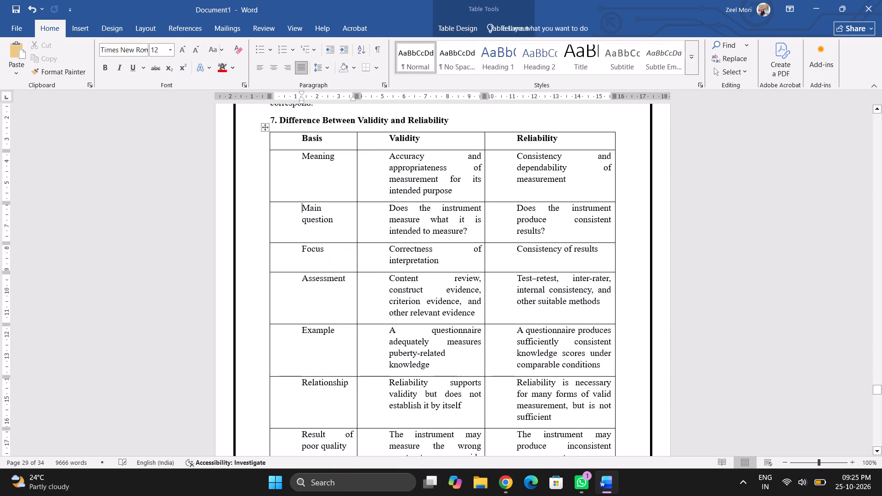
{"action": "scroll", "coordinate": [356, 278], "scroll_direction": "down", "scroll_amount": 2}
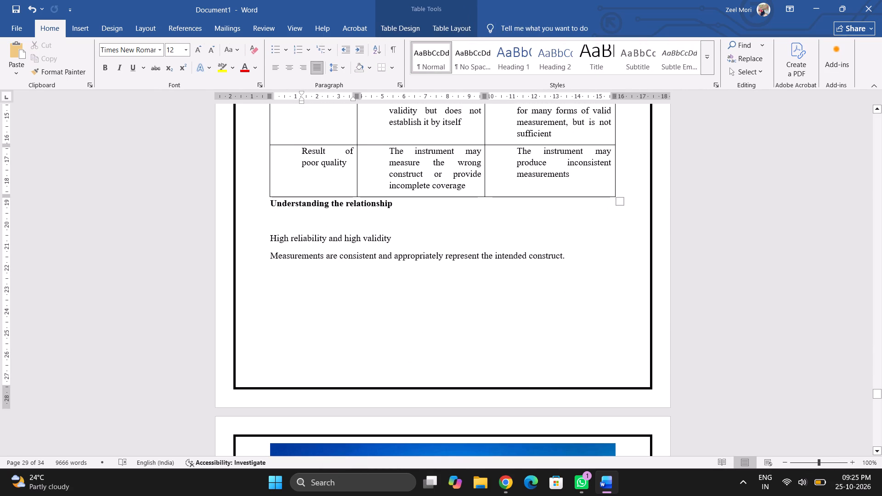
{"action": "left_click", "coordinate": [308, 222]}
{"action": "right_click", "coordinate": [308, 222]}
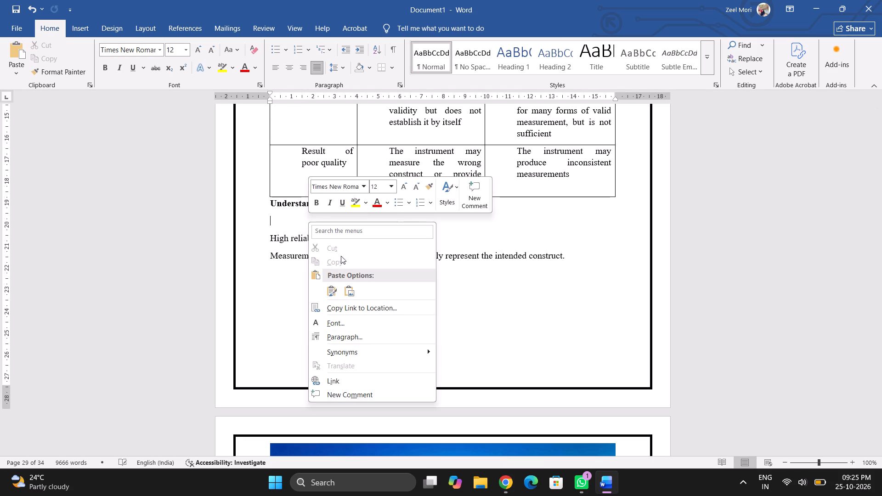
{"action": "left_click", "coordinate": [347, 292]}
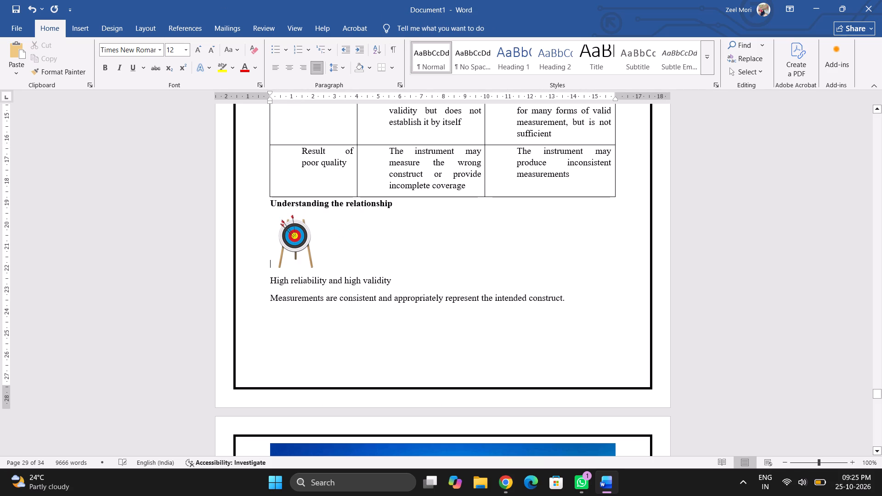
{"action": "left_click", "coordinate": [295, 243]}
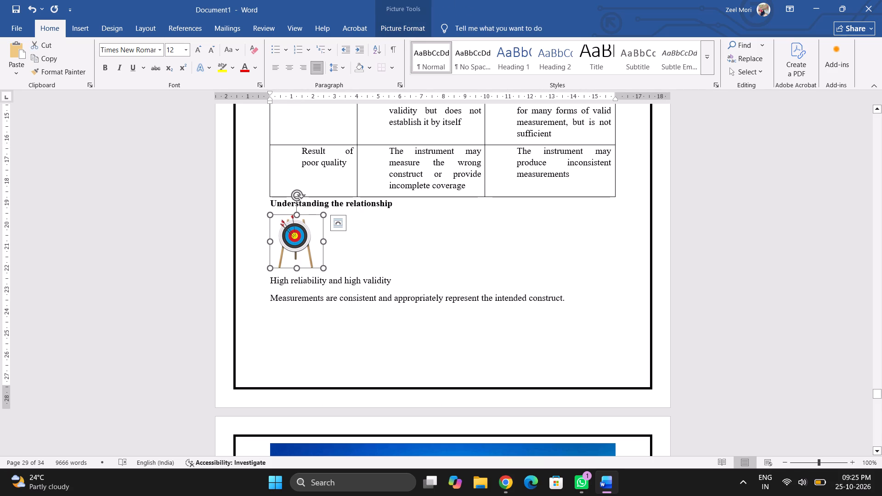
Apply Tight text wrapping to the small target picture and remove the blank line above "High reliability and high validity".
{"action": "left_click", "coordinate": [341, 222]}
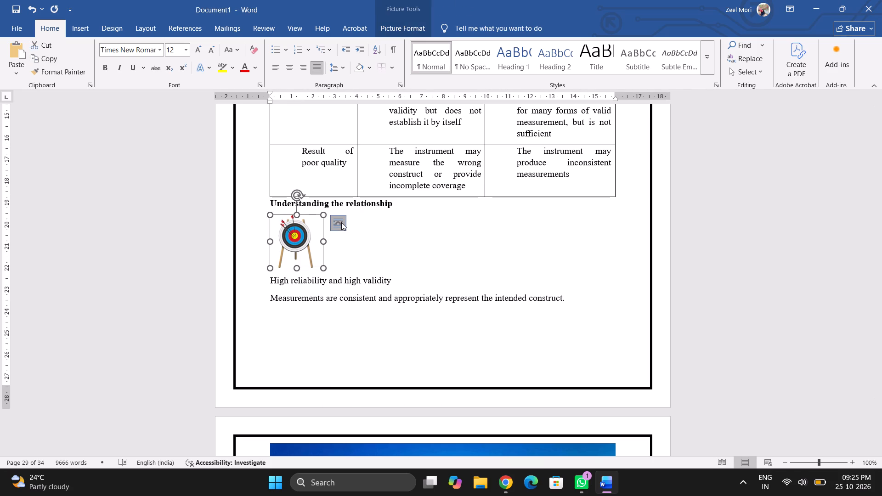
{"action": "left_click", "coordinate": [398, 299]}
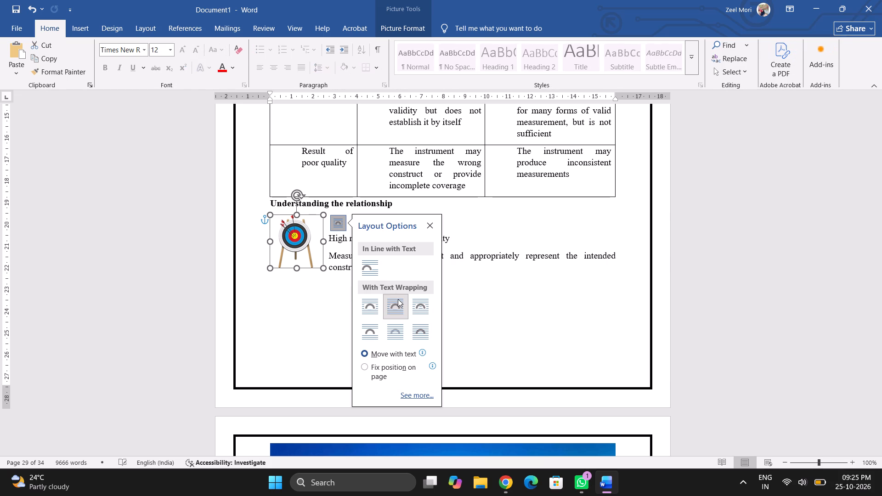
{"action": "left_click", "coordinate": [328, 242]}
{"action": "key", "text": "BackSpace"}
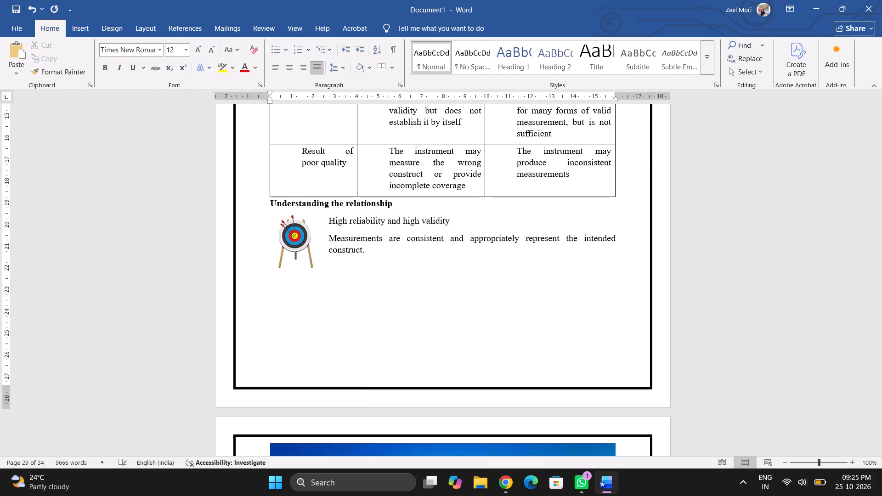
Make the line "High reliability and high validity" bold.
{"action": "left_click_drag", "start_coordinate": [458, 223], "coordinate": [338, 229]}
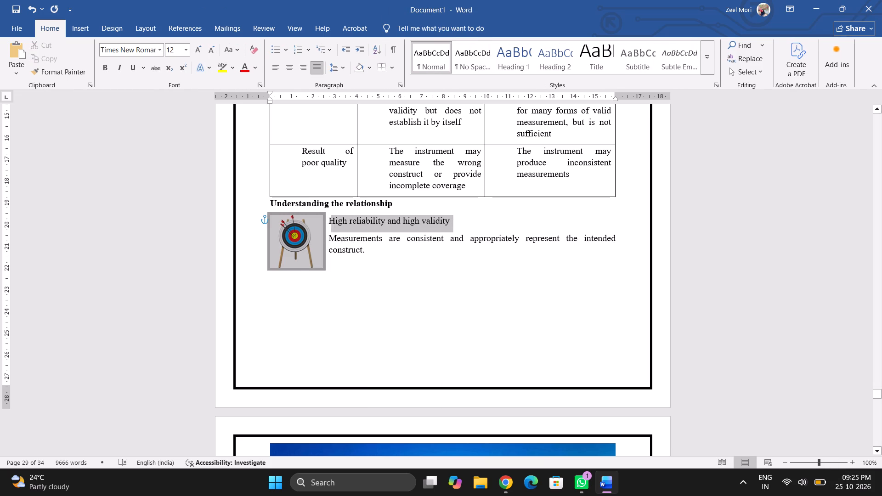
{"action": "left_click_drag", "start_coordinate": [338, 229], "coordinate": [334, 229]}
{"action": "left_click", "coordinate": [340, 206]}
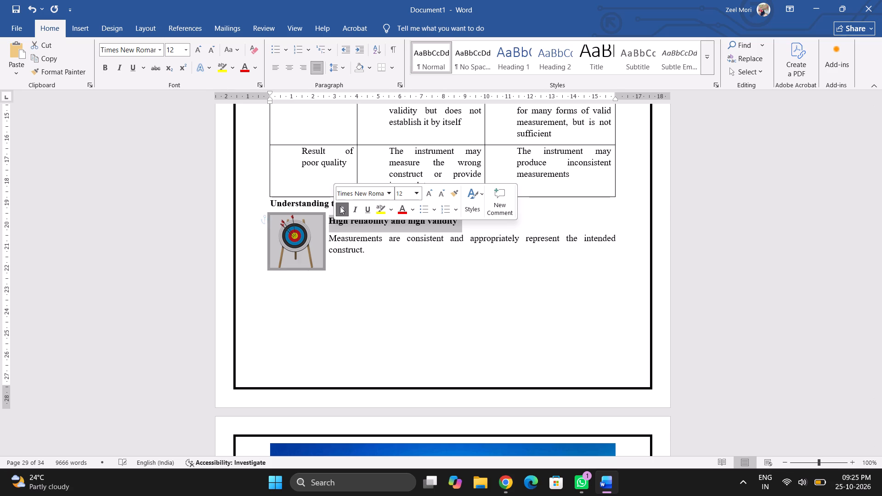
{"action": "left_click", "coordinate": [369, 310]}
Reduce only the height of the target picture beside "High reliability and high validity" to about 1.9 cm.
{"action": "scroll", "coordinate": [369, 310], "scroll_direction": "down", "scroll_amount": 1}
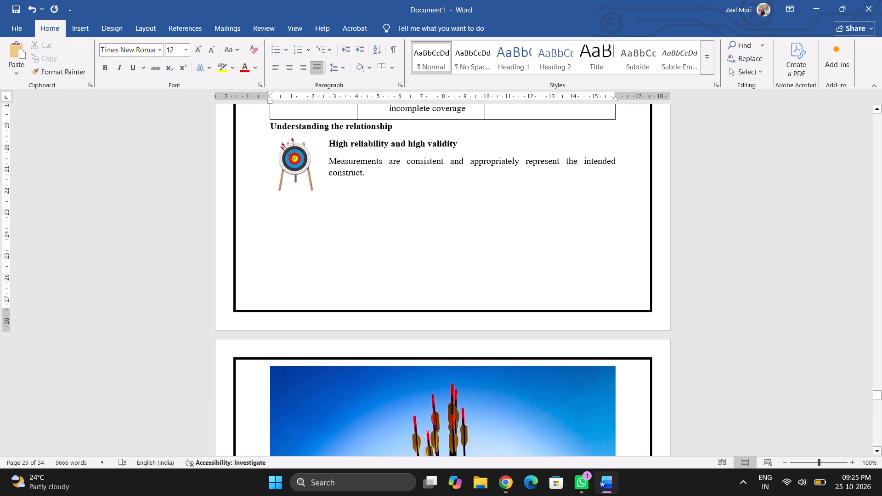
{"action": "left_click", "coordinate": [299, 186]}
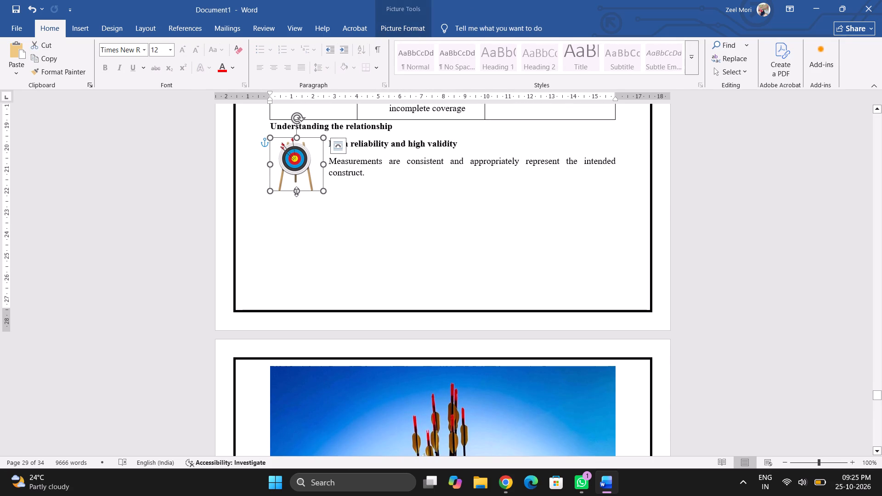
{"action": "left_click_drag", "start_coordinate": [296, 192], "coordinate": [296, 179]}
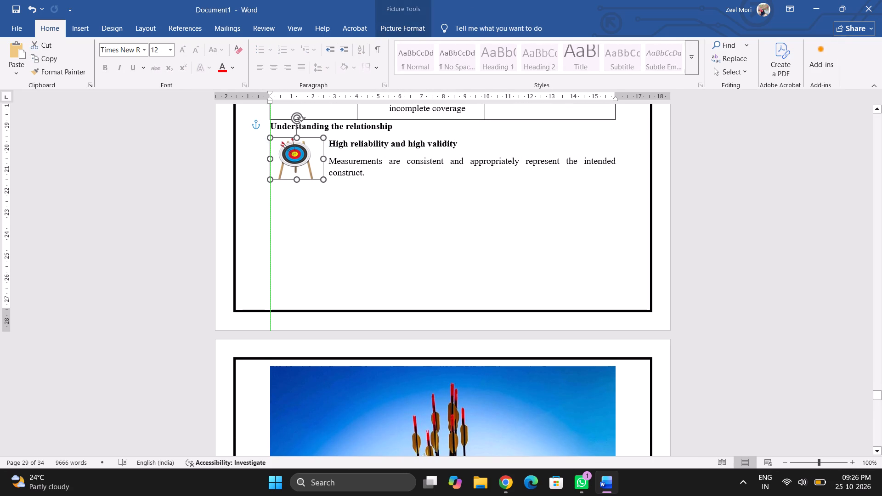
{"action": "left_click_drag", "start_coordinate": [296, 179], "coordinate": [297, 178]}
Apply Tight text wrapping to the large blue-sky target picture with arrows clustered in the centre.
{"action": "scroll", "coordinate": [334, 265], "scroll_direction": "down", "scroll_amount": 2}
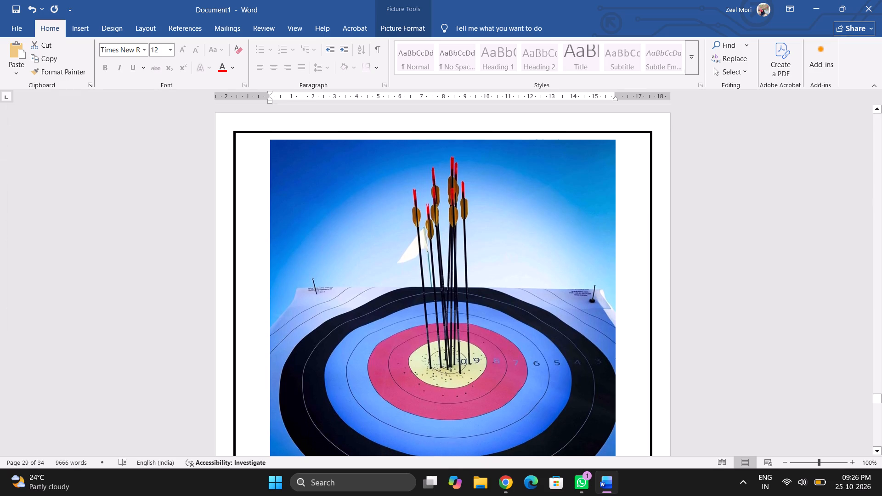
{"action": "right_click", "coordinate": [334, 265]}
{"action": "left_click", "coordinate": [638, 146]}
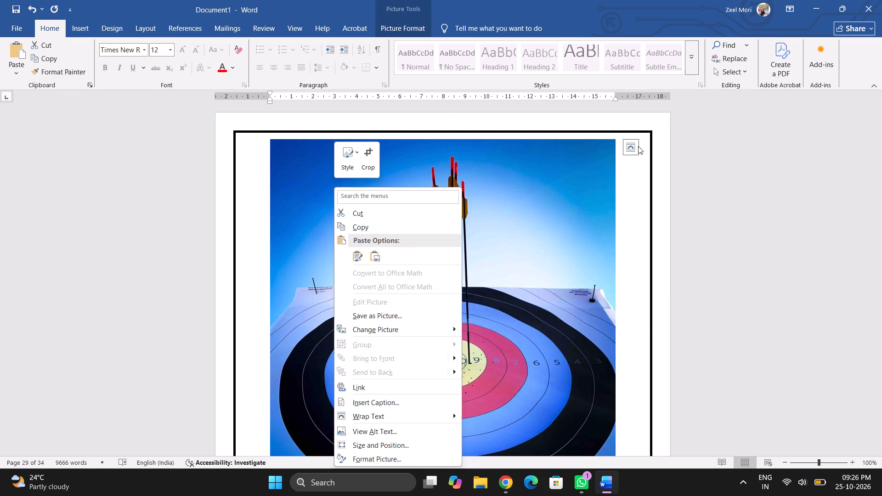
{"action": "left_click", "coordinate": [691, 230]}
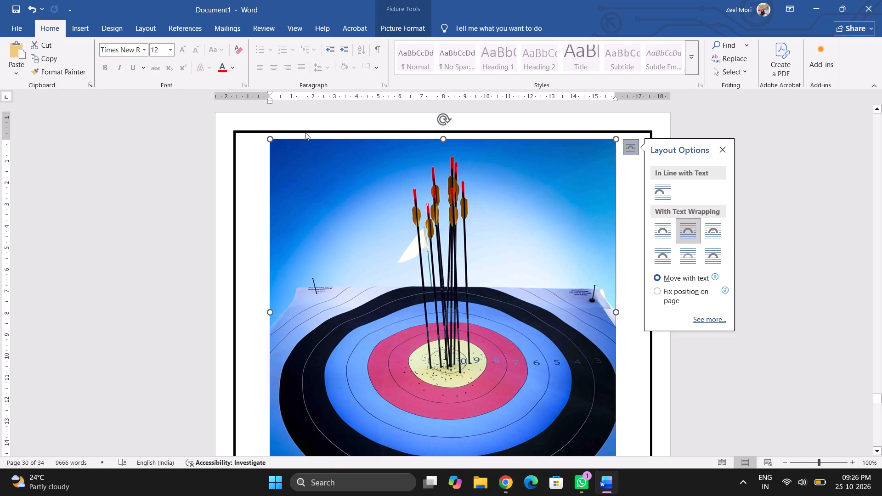
Shrink the blue-sky target picture proportionally to a thumbnail about 2 cm wide and bring it to the page's left margin.
{"action": "left_click_drag", "start_coordinate": [269, 136], "coordinate": [300, 163]}
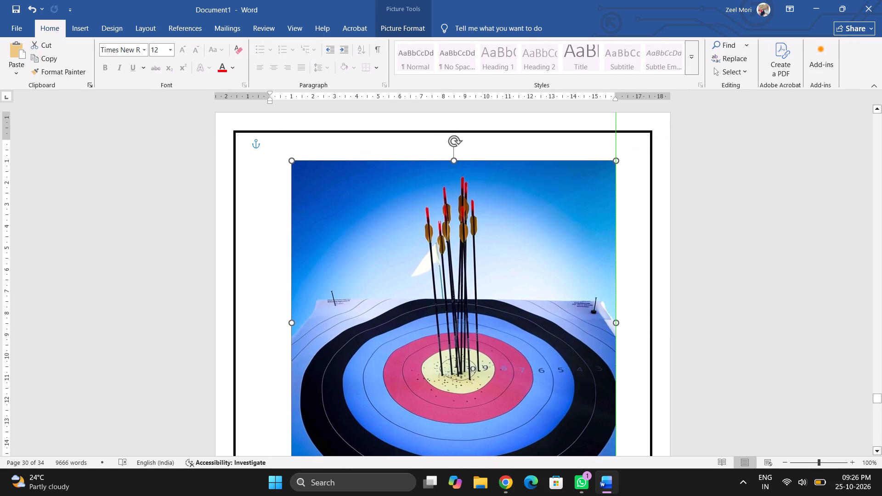
{"action": "left_click_drag", "start_coordinate": [300, 163], "coordinate": [488, 359]}
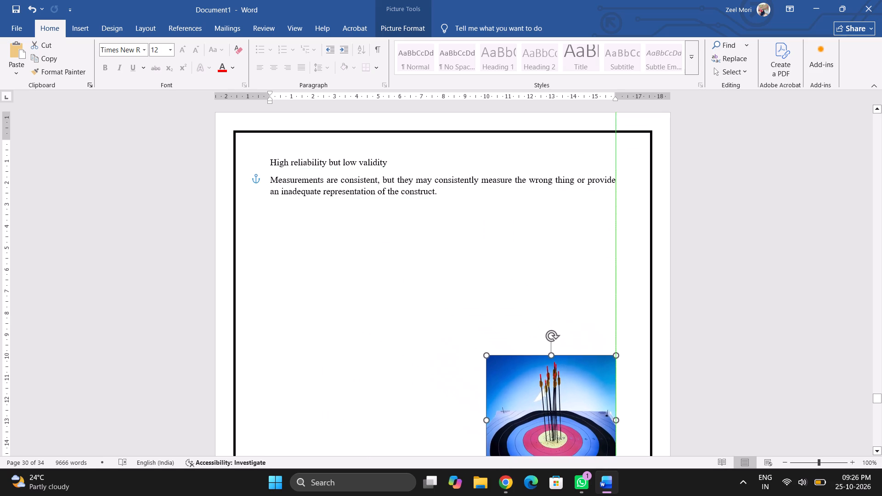
{"action": "left_click_drag", "start_coordinate": [488, 359], "coordinate": [496, 374]}
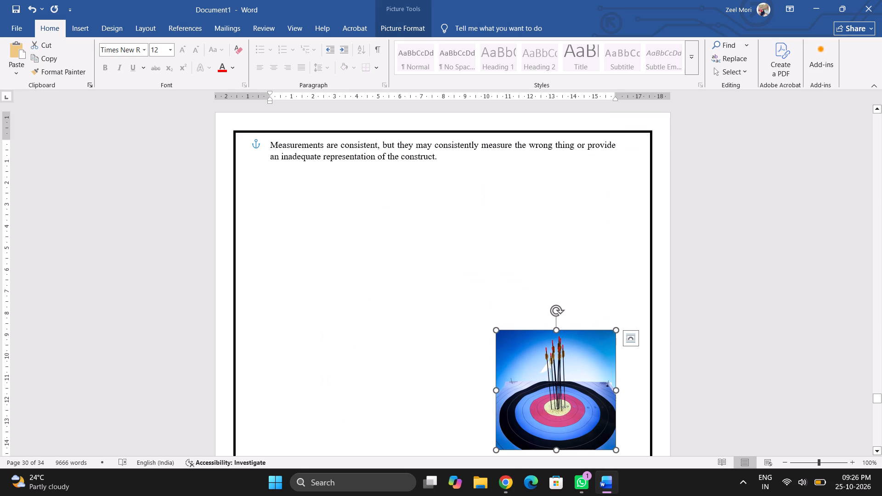
{"action": "left_click_drag", "start_coordinate": [547, 389], "coordinate": [316, 254]}
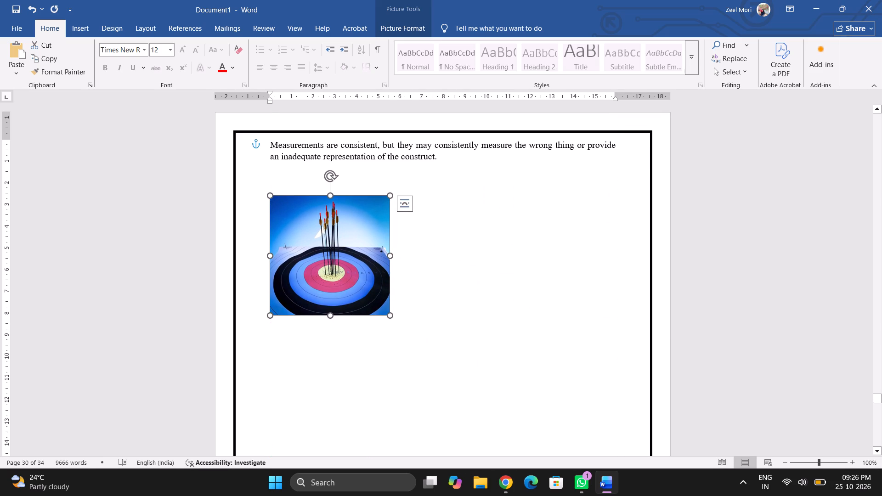
{"action": "scroll", "coordinate": [323, 258], "scroll_direction": "up", "scroll_amount": 1}
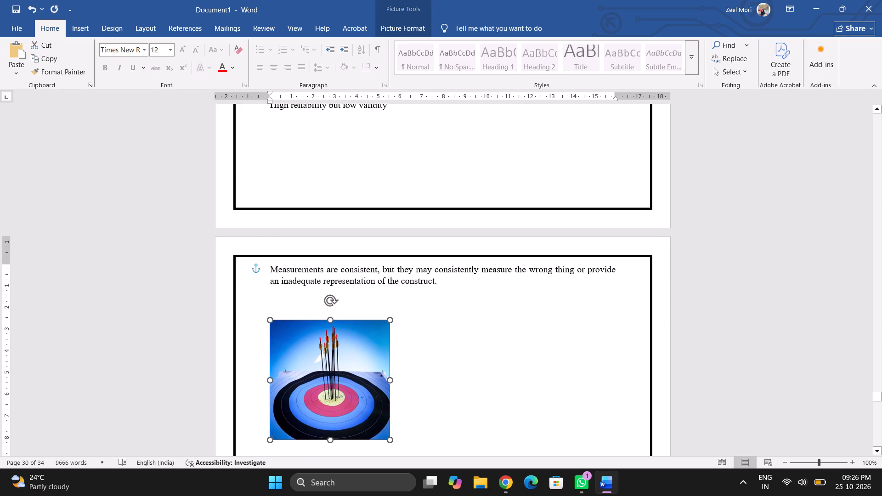
{"action": "scroll", "coordinate": [368, 331], "scroll_direction": "down", "scroll_amount": 1}
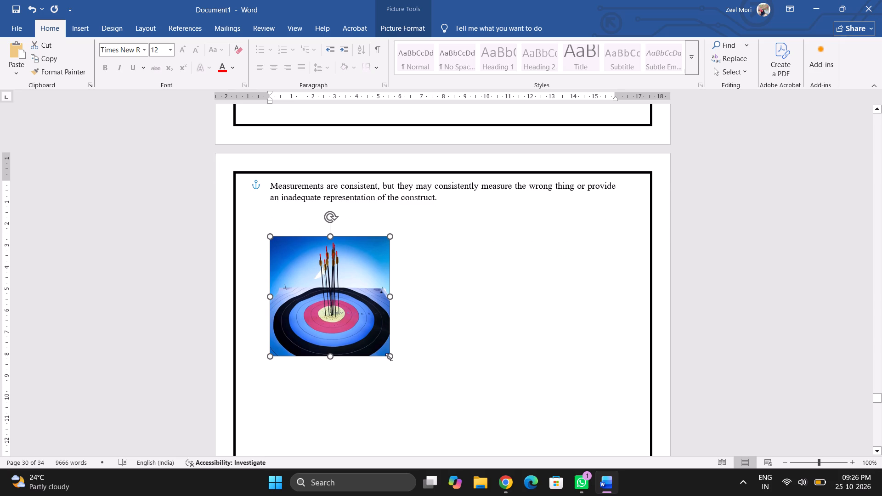
{"action": "left_click_drag", "start_coordinate": [389, 357], "coordinate": [312, 280]}
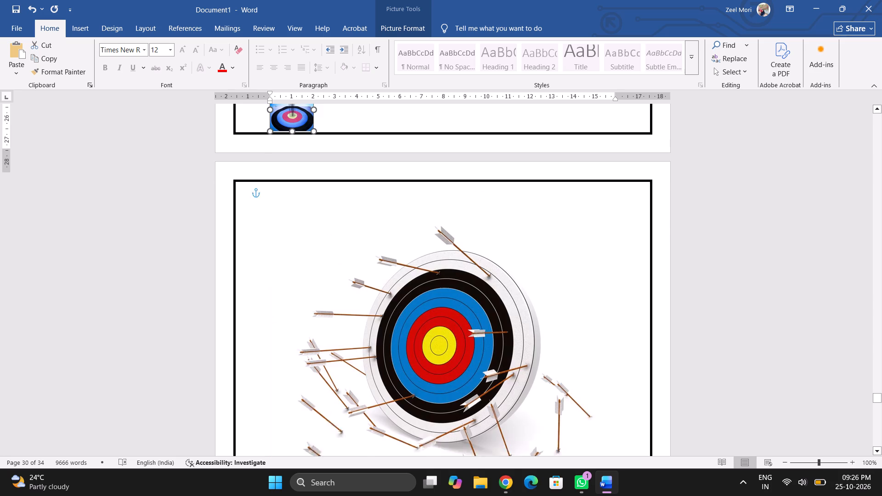
Move the blue-sky target thumbnail up beside "High reliability but low validity" so the text wraps to its right.
{"action": "scroll", "coordinate": [336, 271], "scroll_direction": "up", "scroll_amount": 2}
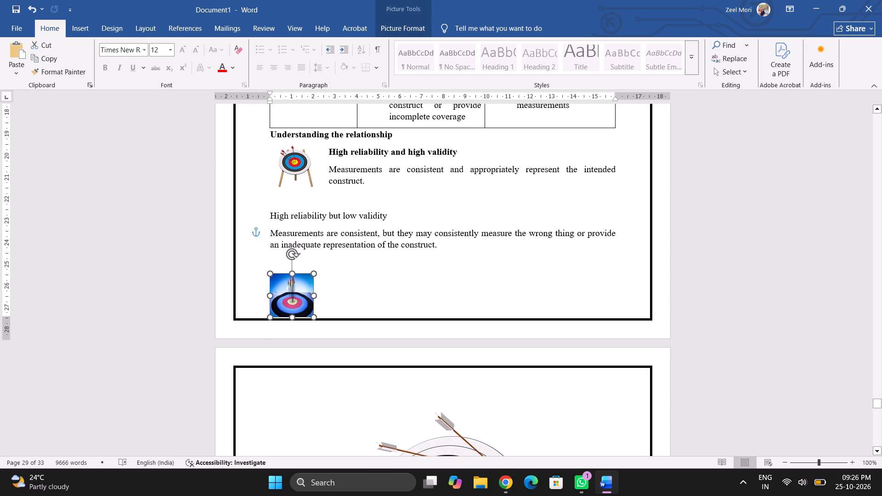
{"action": "left_click_drag", "start_coordinate": [301, 296], "coordinate": [304, 232]}
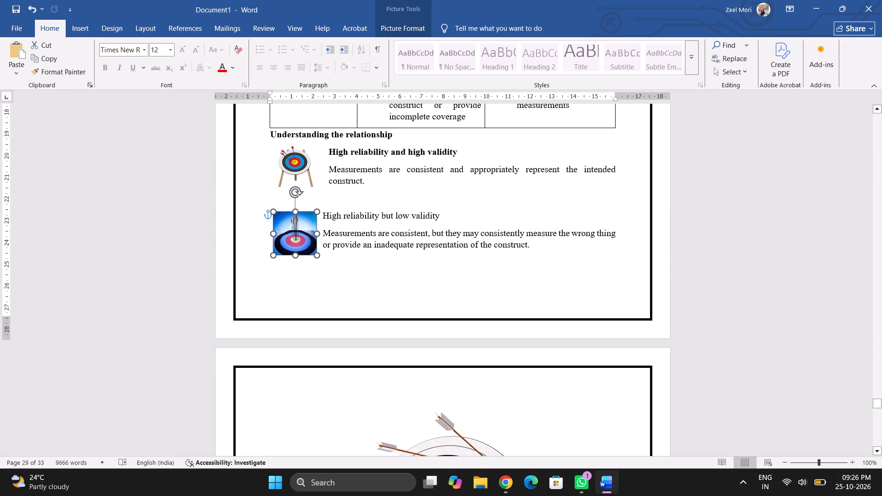
{"action": "left_click_drag", "start_coordinate": [304, 232], "coordinate": [303, 230]}
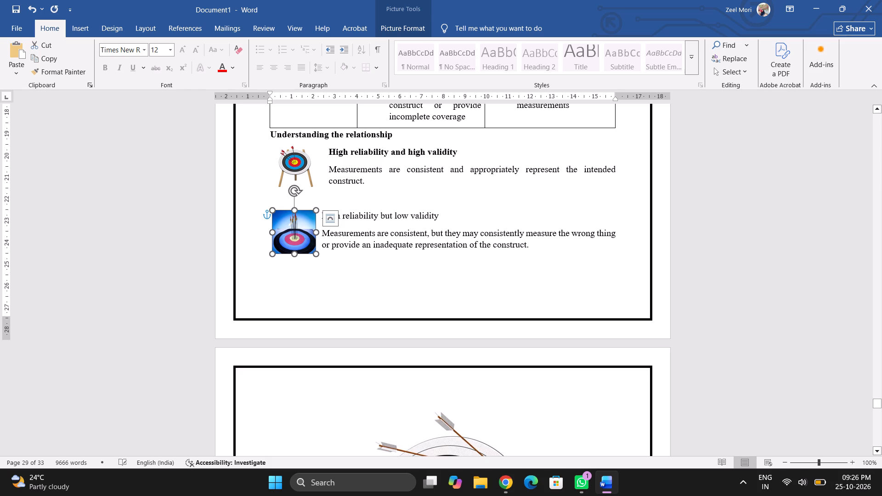
Make the line "High reliability but low validity" bold.
{"action": "left_click_drag", "start_coordinate": [444, 213], "coordinate": [327, 217]}
{"action": "left_click", "coordinate": [336, 196]}
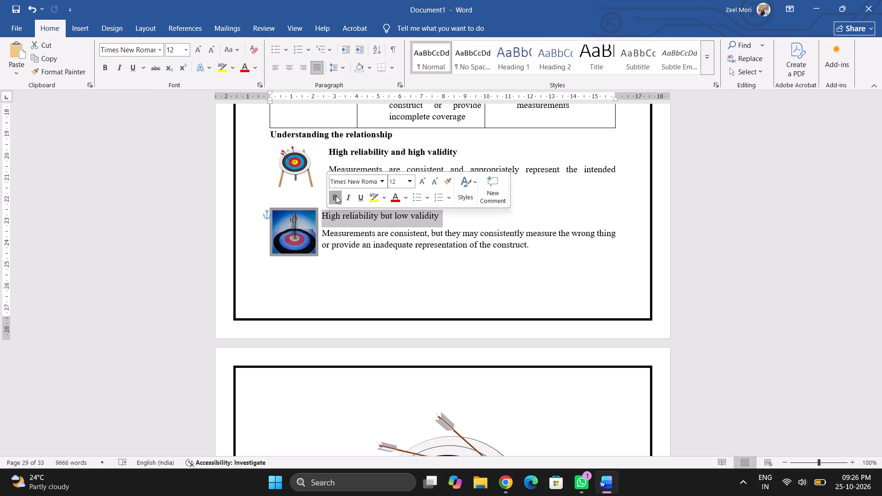
{"action": "left_click", "coordinate": [379, 262]}
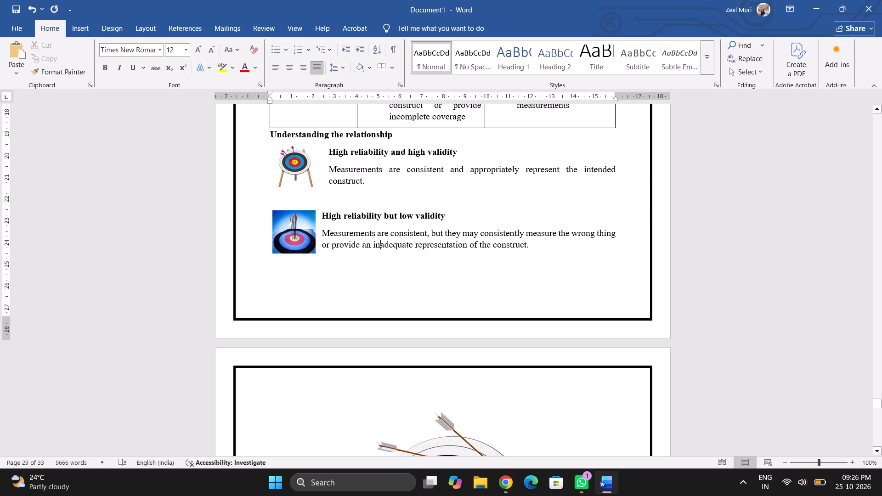
Widen the blue-sky target thumbnail slightly without changing its height.
{"action": "left_click", "coordinate": [303, 221]}
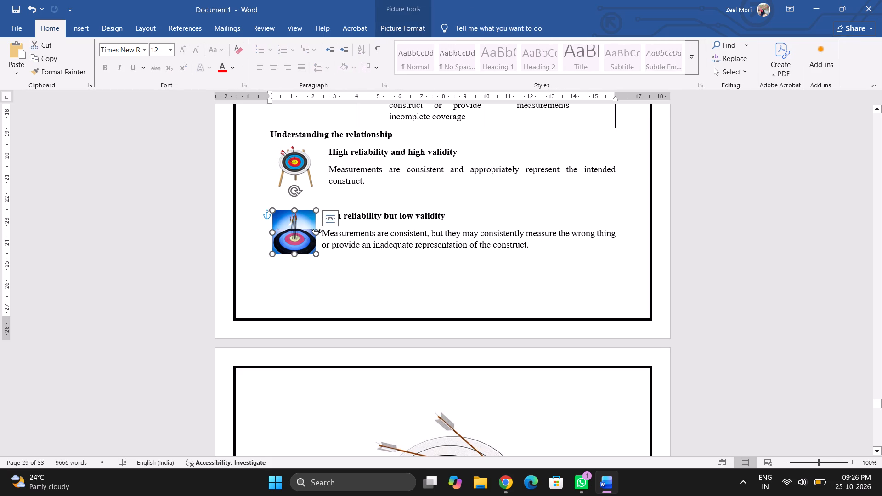
{"action": "left_click", "coordinate": [317, 231]}
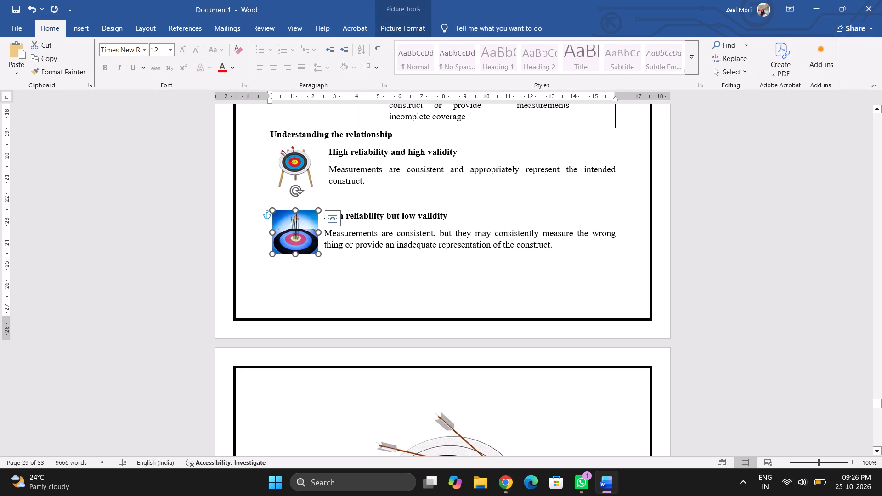
{"action": "left_click", "coordinate": [345, 277]}
Apply Tight text wrapping to the large target picture with scattered arrows.
{"action": "scroll", "coordinate": [345, 277], "scroll_direction": "down", "scroll_amount": 2}
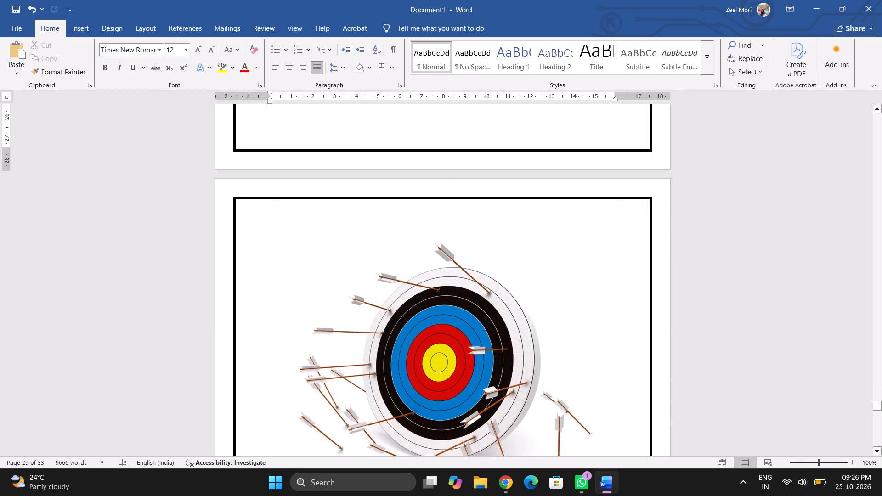
{"action": "left_click", "coordinate": [421, 321]}
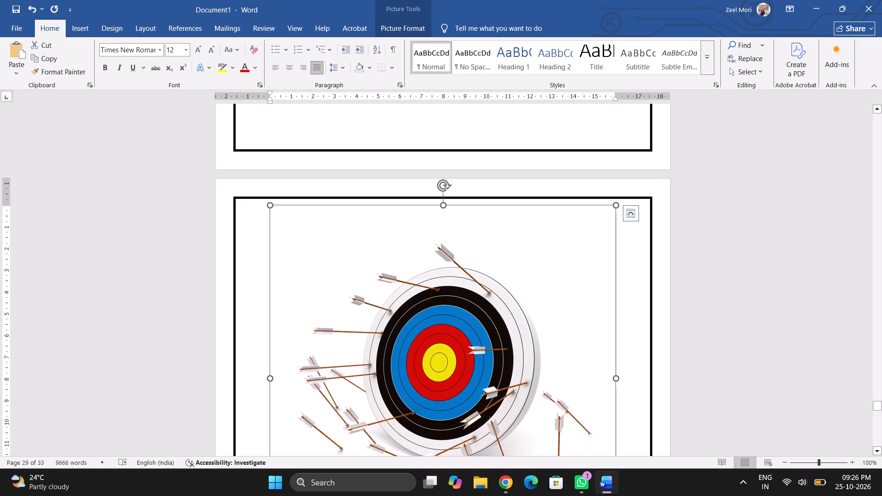
{"action": "left_click", "coordinate": [632, 220]}
{"action": "left_click", "coordinate": [696, 298]}
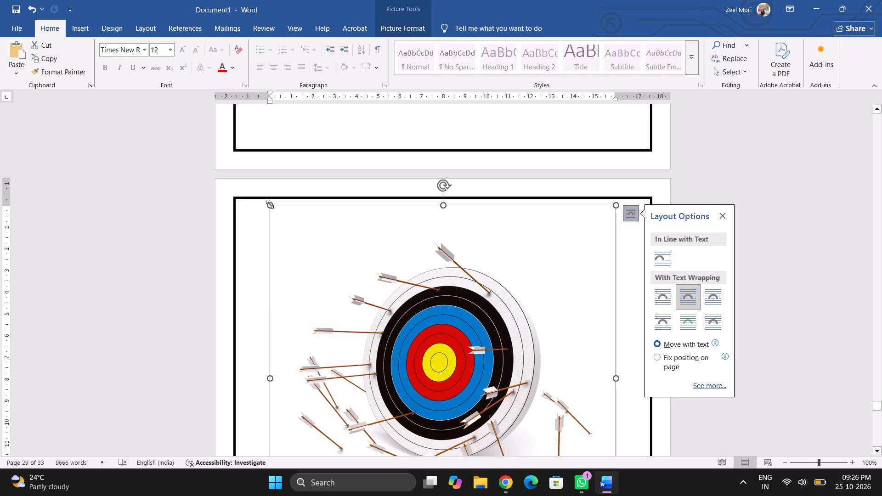
Shrink the scattered-arrows target picture proportionally to a thumbnail about 2.5 cm wide.
{"action": "left_click_drag", "start_coordinate": [270, 204], "coordinate": [471, 344]}
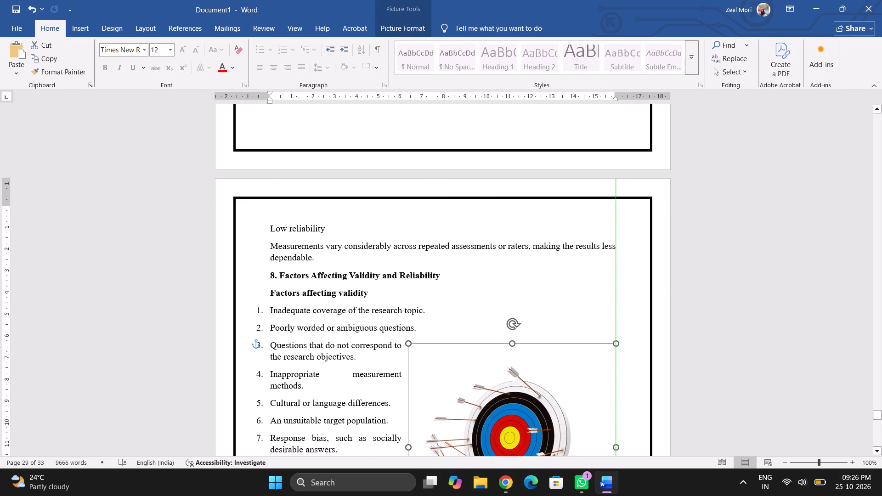
{"action": "left_click_drag", "start_coordinate": [471, 344], "coordinate": [525, 389]}
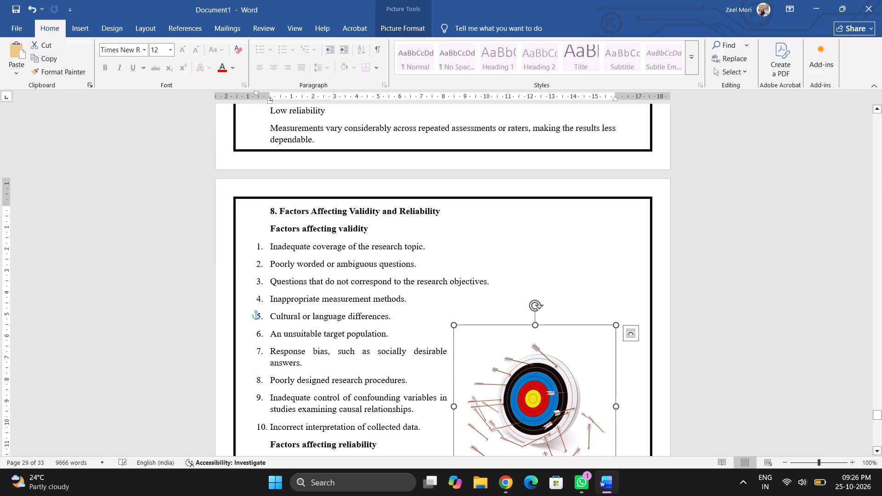
{"action": "scroll", "coordinate": [525, 389], "scroll_direction": "down", "scroll_amount": 2}
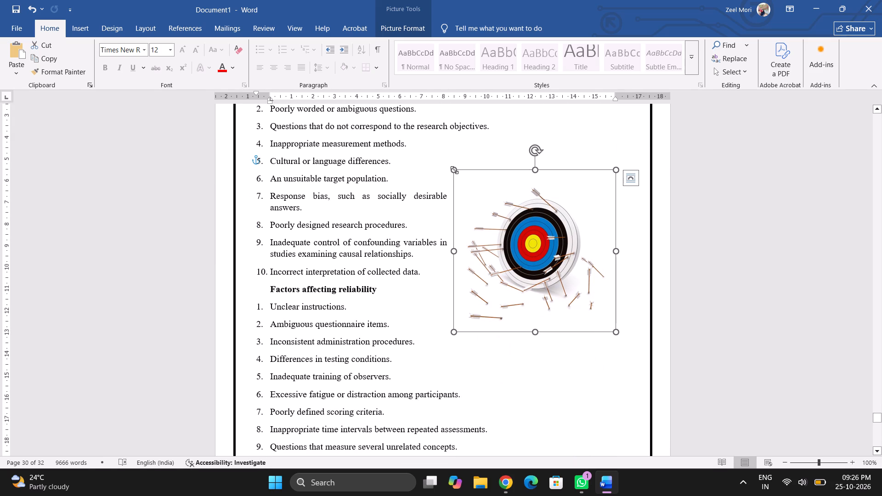
{"action": "left_click_drag", "start_coordinate": [454, 169], "coordinate": [537, 274]}
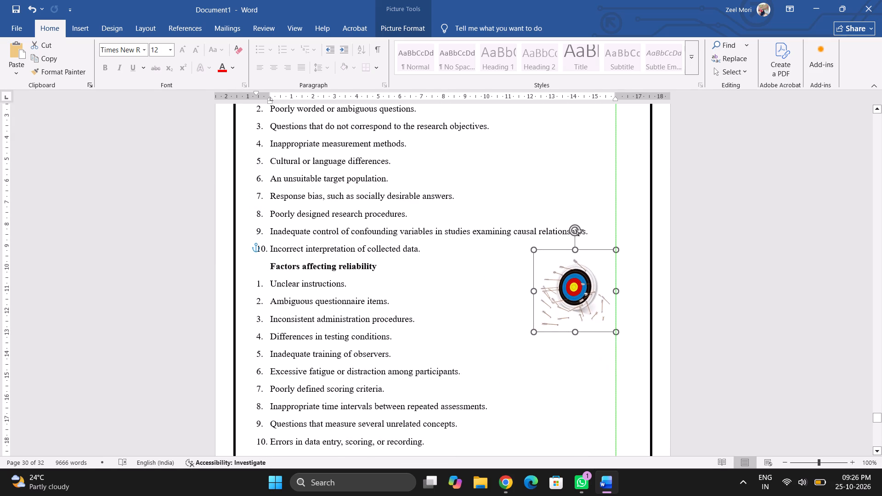
{"action": "left_click_drag", "start_coordinate": [537, 274], "coordinate": [562, 303]}
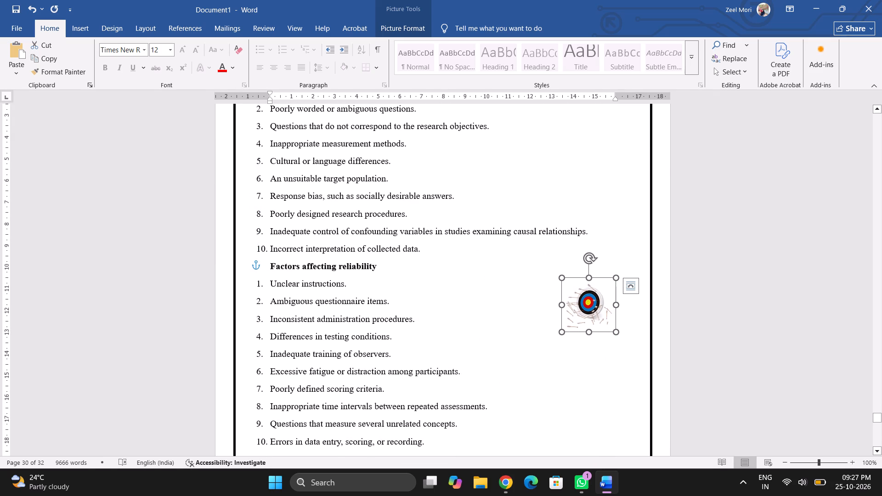
Move the scattered-arrows target thumbnail back to the preceding page, beside the "Low reliability" line and its paragraph.
{"action": "left_click_drag", "start_coordinate": [594, 308], "coordinate": [378, 228]}
{"action": "scroll", "coordinate": [378, 228], "scroll_direction": "up", "scroll_amount": 1}
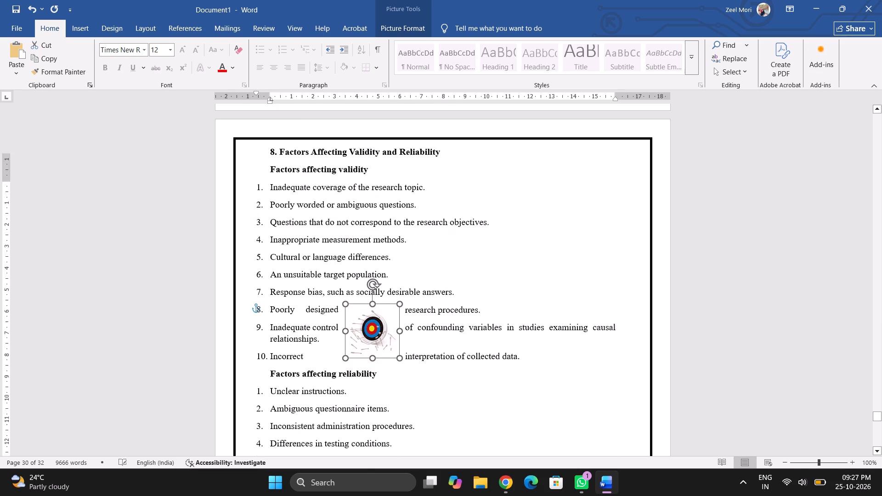
{"action": "scroll", "coordinate": [378, 228], "scroll_direction": "up", "scroll_amount": 1}
{"action": "left_click_drag", "start_coordinate": [376, 393], "coordinate": [343, 279]}
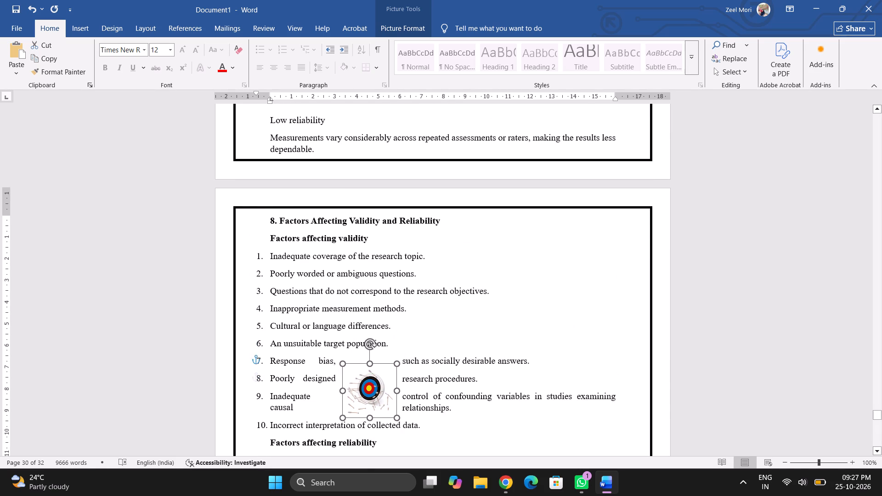
{"action": "left_click_drag", "start_coordinate": [343, 279], "coordinate": [319, 190]}
{"action": "scroll", "coordinate": [319, 190], "scroll_direction": "up", "scroll_amount": 1}
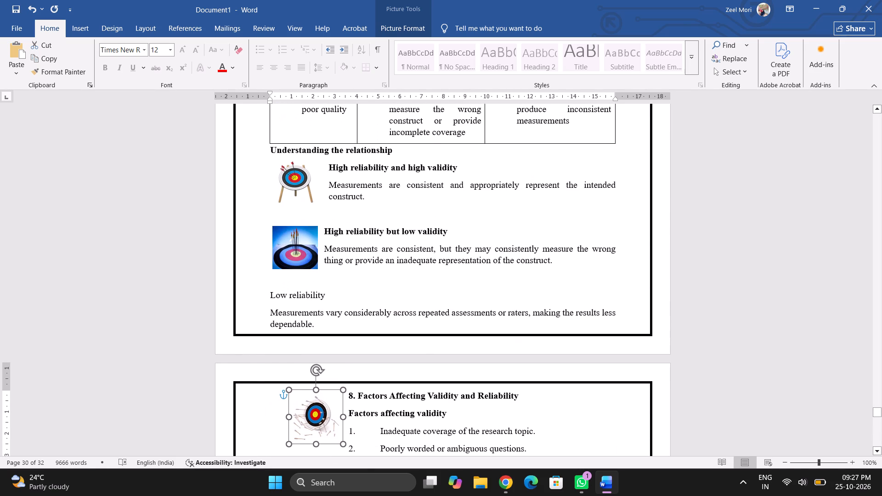
{"action": "left_click_drag", "start_coordinate": [316, 409], "coordinate": [299, 327]}
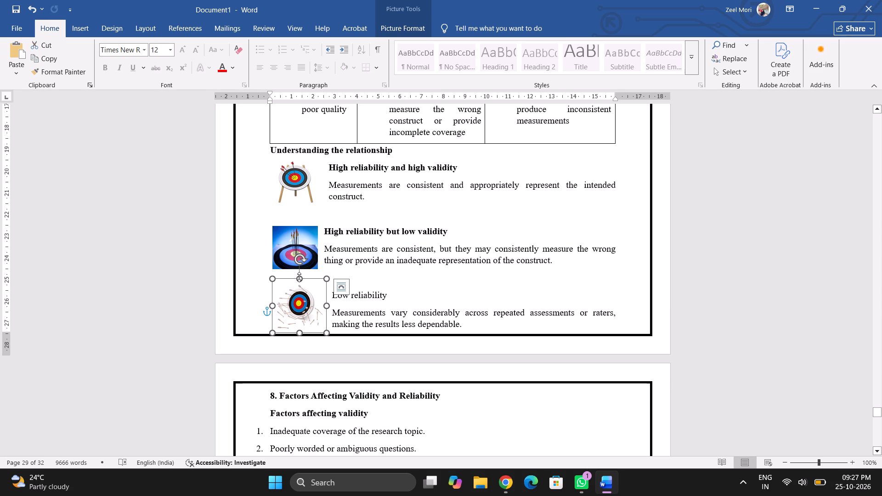
Reduce the scattered-arrows thumbnail's height to about 2.1 cm and nudge it slightly upward beside the low-reliability text.
{"action": "left_click_drag", "start_coordinate": [299, 277], "coordinate": [300, 286]}
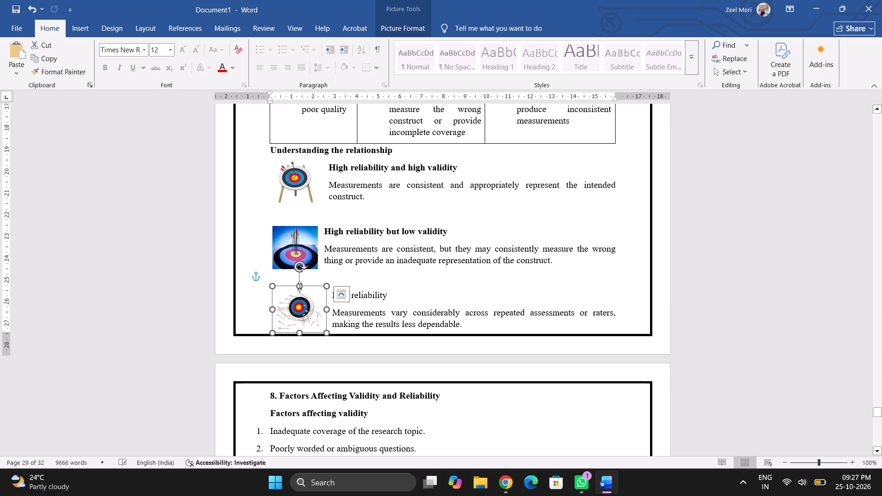
{"action": "left_click_drag", "start_coordinate": [305, 318], "coordinate": [305, 307]}
{"action": "left_click_drag", "start_coordinate": [305, 307], "coordinate": [305, 305]}
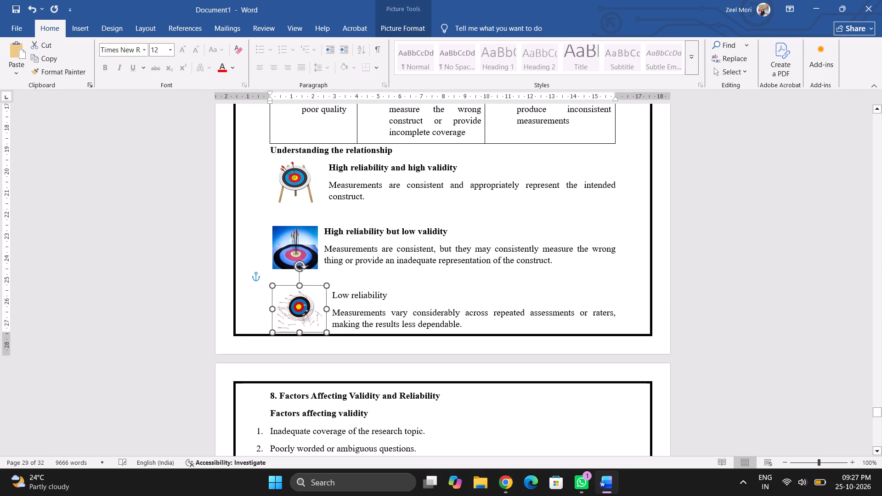
{"action": "left_click_drag", "start_coordinate": [305, 305], "coordinate": [305, 303]}
{"action": "key", "text": "Up"}
{"action": "key", "text": "Up"}
{"action": "key", "text": "Up"}
{"action": "key", "text": "Up"}
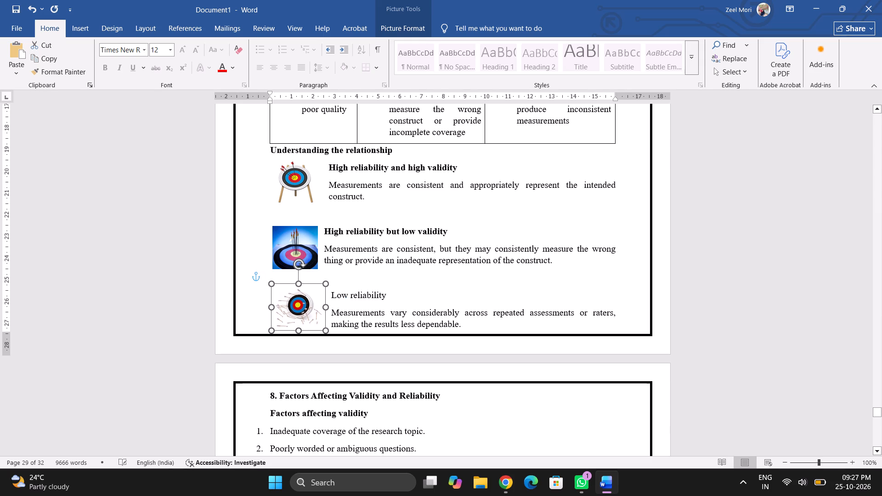
{"action": "key", "text": "Up"}
{"action": "key", "text": "Up"}
{"action": "key", "text": "Up"}
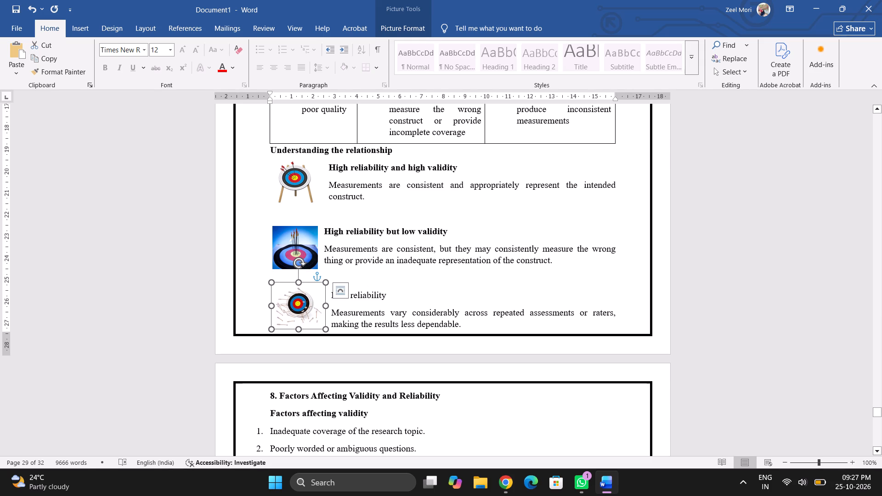
Make the line "Low reliability" bold.
{"action": "left_click_drag", "start_coordinate": [392, 295], "coordinate": [332, 293]}
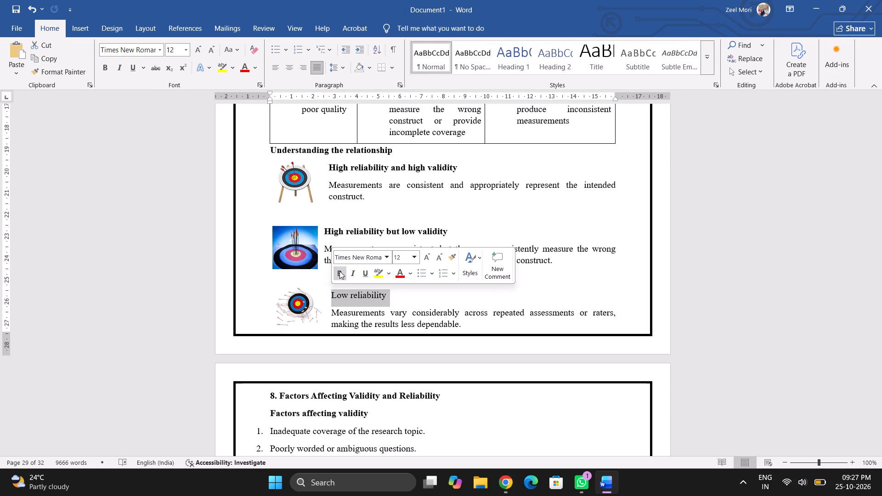
{"action": "left_click", "coordinate": [339, 271]}
{"action": "left_click", "coordinate": [330, 293]}
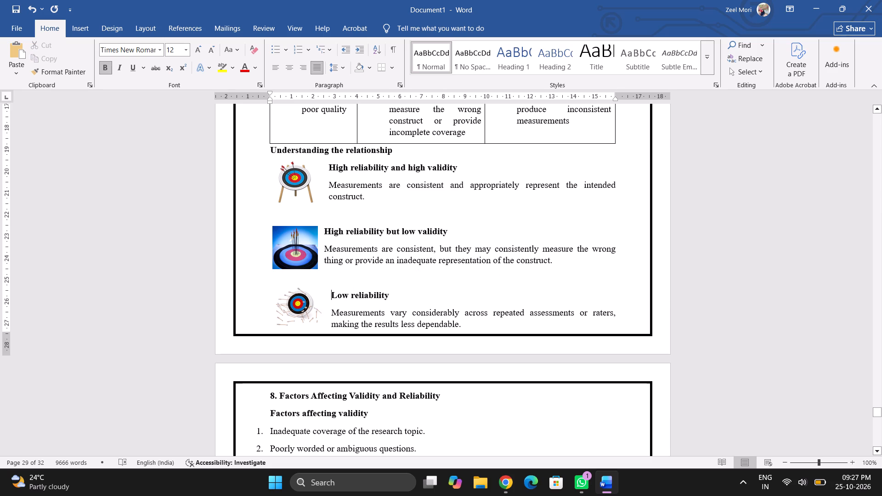
Widen the blue-sky target thumbnail to about 2.5 cm, keeping its height.
{"action": "left_click", "coordinate": [313, 237]}
{"action": "left_click_drag", "start_coordinate": [317, 245], "coordinate": [320, 245]}
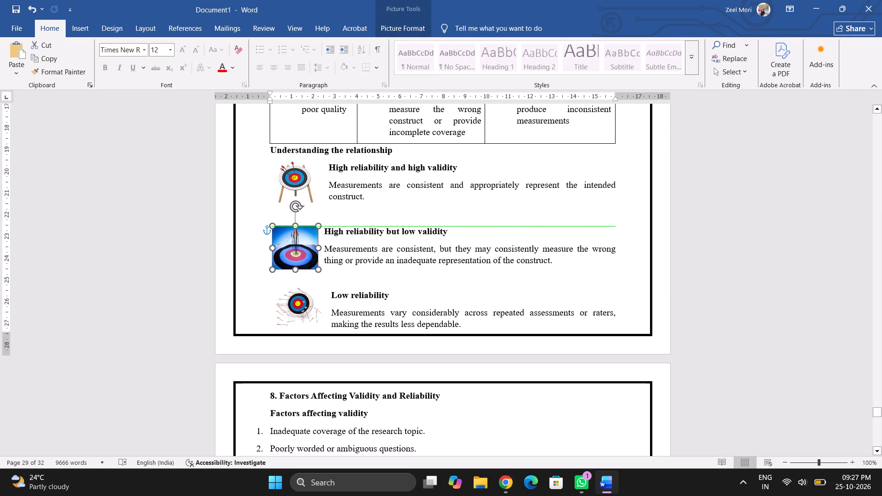
{"action": "left_click_drag", "start_coordinate": [320, 245], "coordinate": [325, 244]}
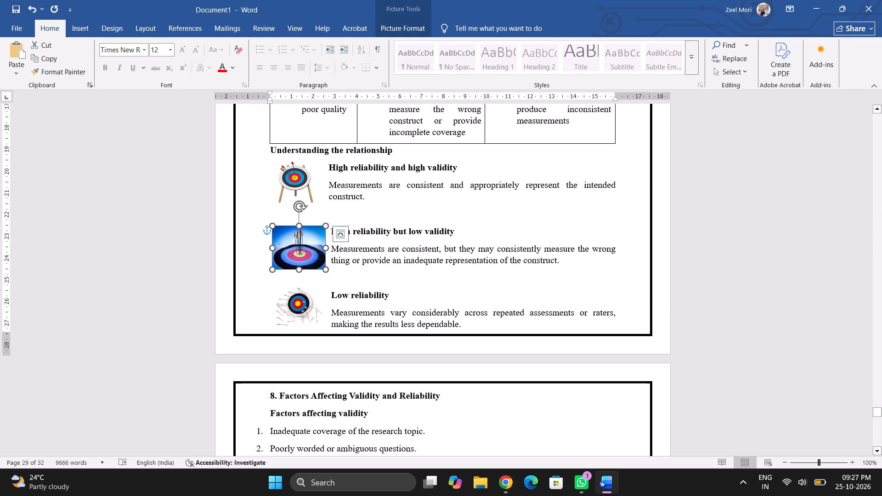
Apply the plain bordered grid style to the whole table under "9. Methods to Improve Validity and Reliability".
{"action": "scroll", "coordinate": [336, 316], "scroll_direction": "down", "scroll_amount": 3}
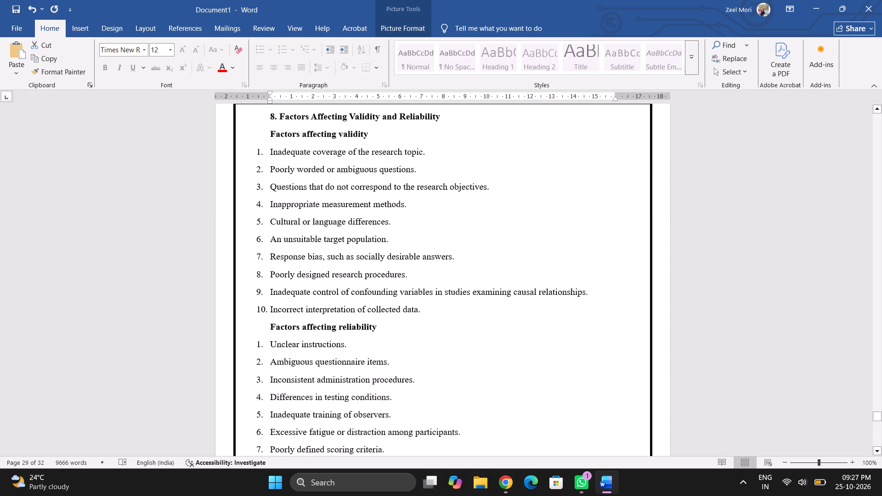
{"action": "scroll", "coordinate": [336, 316], "scroll_direction": "down", "scroll_amount": 3}
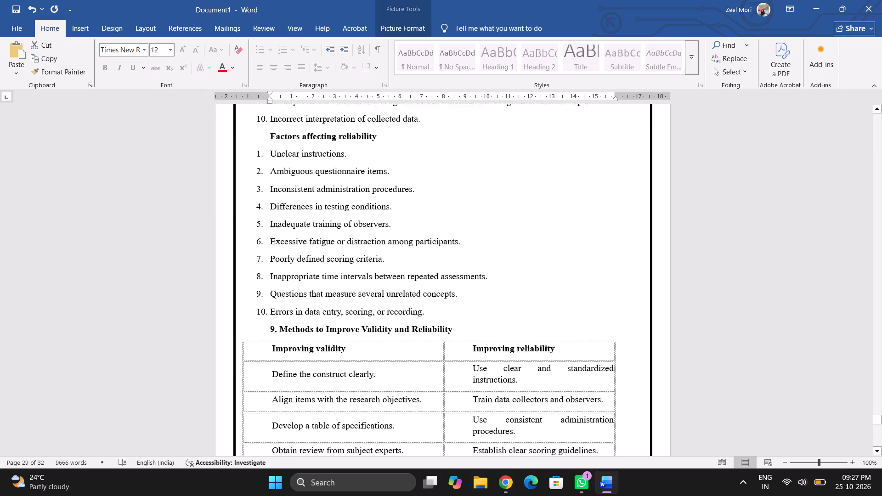
{"action": "scroll", "coordinate": [336, 316], "scroll_direction": "down", "scroll_amount": 1}
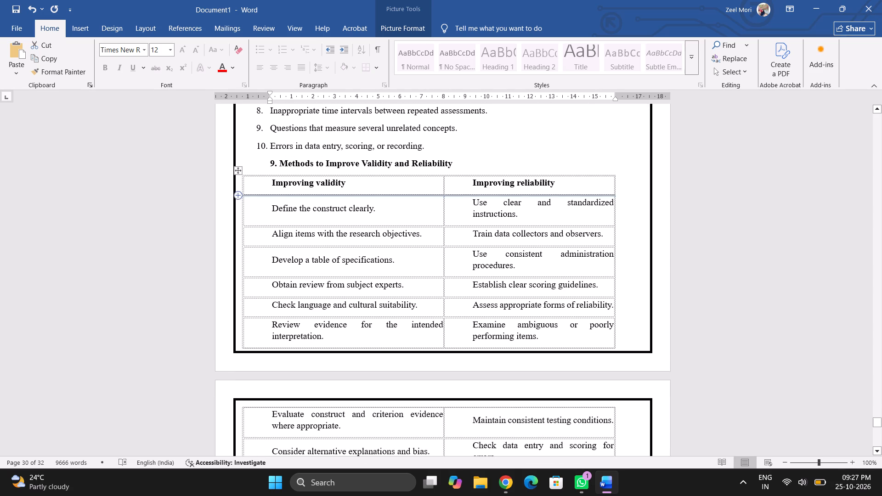
{"action": "double_click", "coordinate": [237, 169]}
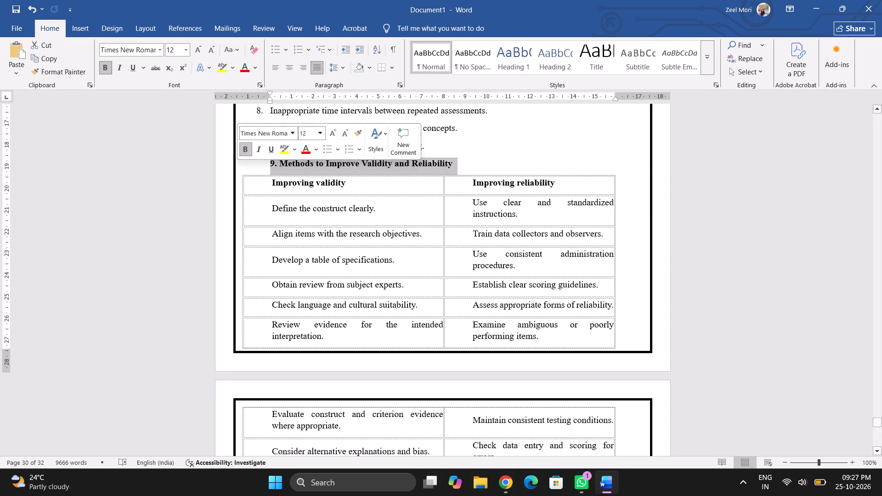
{"action": "left_click", "coordinate": [248, 180]}
{"action": "double_click", "coordinate": [235, 170]}
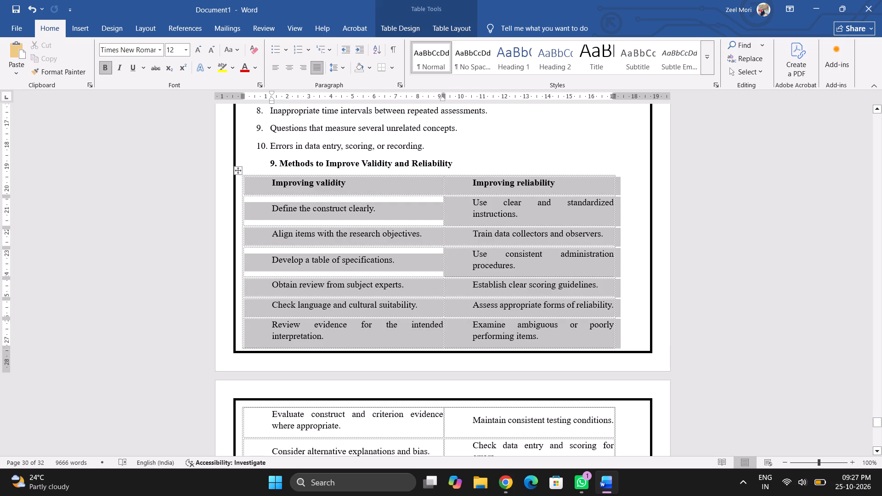
{"action": "left_click", "coordinate": [153, 48]}
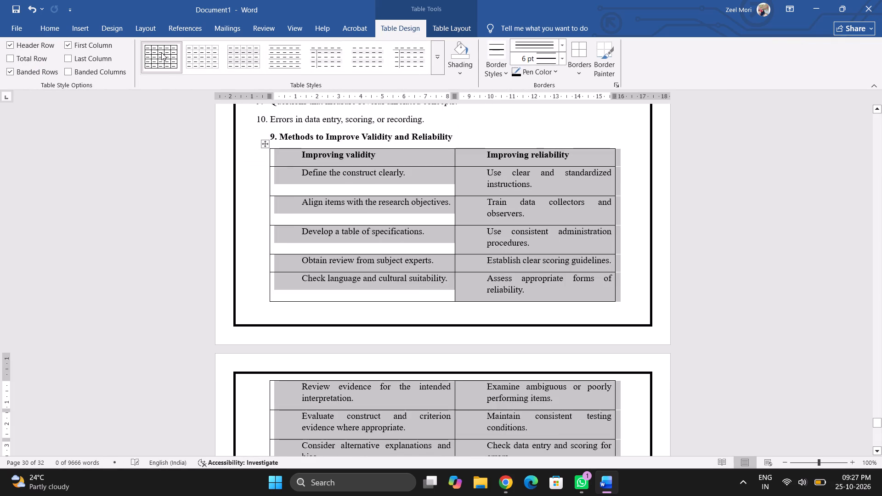
Delete the text from heading "10. Validity and Reliability in Nursing Research: Practical Example" through the Step 6 paragraph, keeping "Example of reporting validity".
{"action": "scroll", "coordinate": [314, 216], "scroll_direction": "down", "scroll_amount": 1}
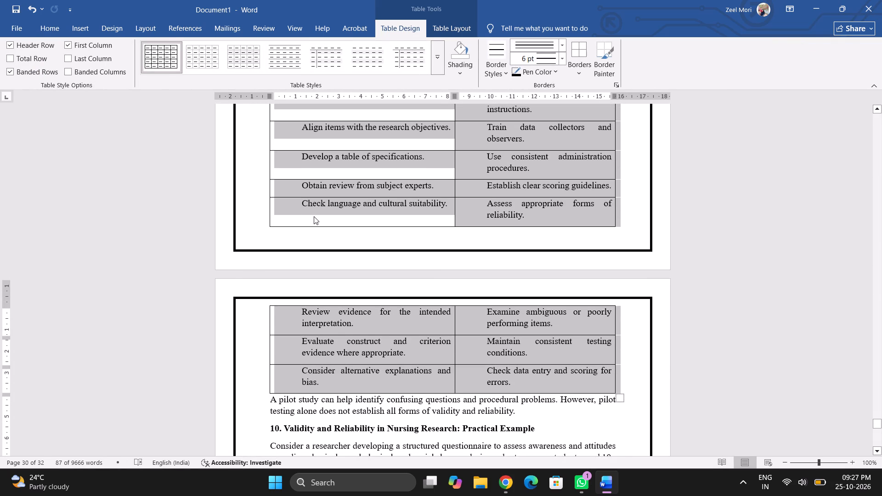
{"action": "scroll", "coordinate": [314, 216], "scroll_direction": "down", "scroll_amount": 1}
{"action": "scroll", "coordinate": [384, 243], "scroll_direction": "down", "scroll_amount": 1}
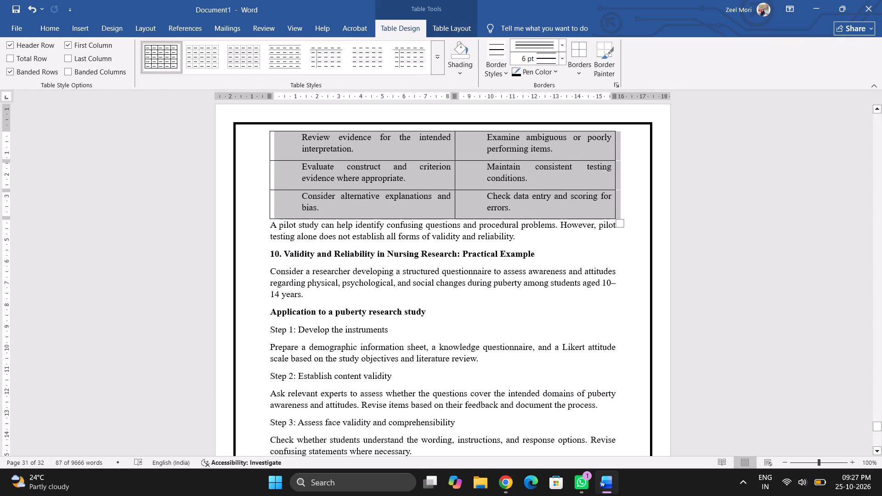
{"action": "scroll", "coordinate": [512, 245], "scroll_direction": "down", "scroll_amount": 1}
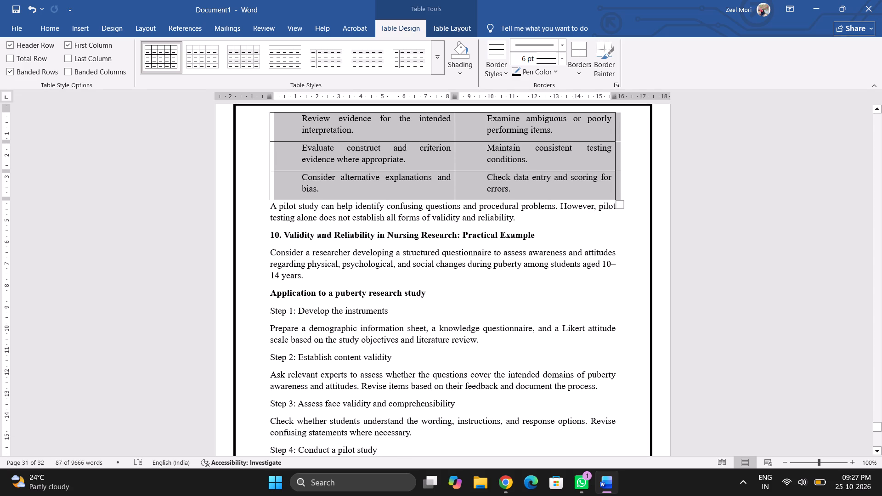
{"action": "scroll", "coordinate": [512, 245], "scroll_direction": "down", "scroll_amount": 2}
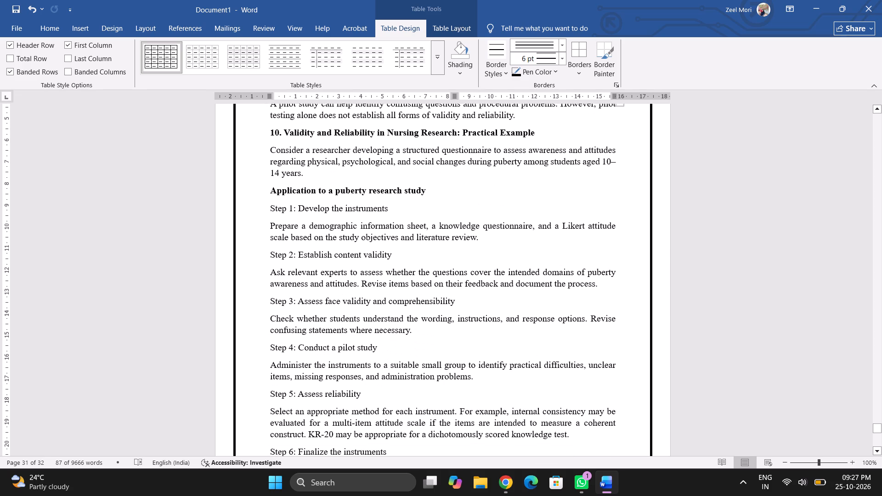
{"action": "scroll", "coordinate": [512, 245], "scroll_direction": "down", "scroll_amount": 4}
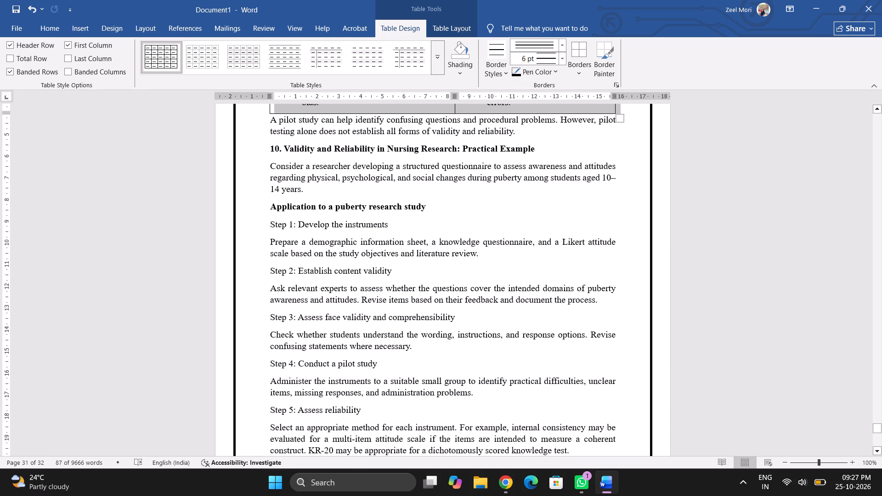
{"action": "left_click_drag", "start_coordinate": [269, 145], "coordinate": [353, 495]}
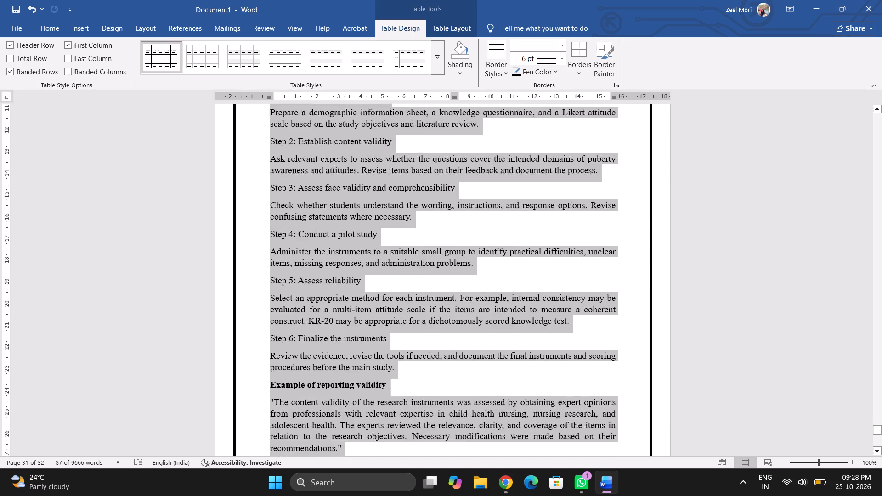
{"action": "left_click_drag", "start_coordinate": [353, 495], "coordinate": [419, 123]}
{"action": "key", "text": "BackSpace"}
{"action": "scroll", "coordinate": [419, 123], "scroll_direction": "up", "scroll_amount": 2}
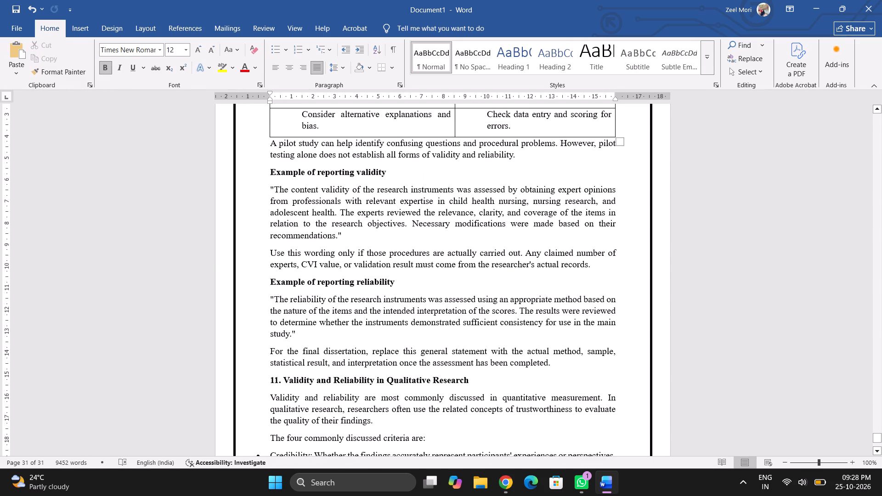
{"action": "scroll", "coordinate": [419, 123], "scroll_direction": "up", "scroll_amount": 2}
Review the remaining text from "Example of reporting validity" through the end of section "11. Validity and Reliability in Qualitative Research".
{"action": "scroll", "coordinate": [419, 123], "scroll_direction": "up", "scroll_amount": 2}
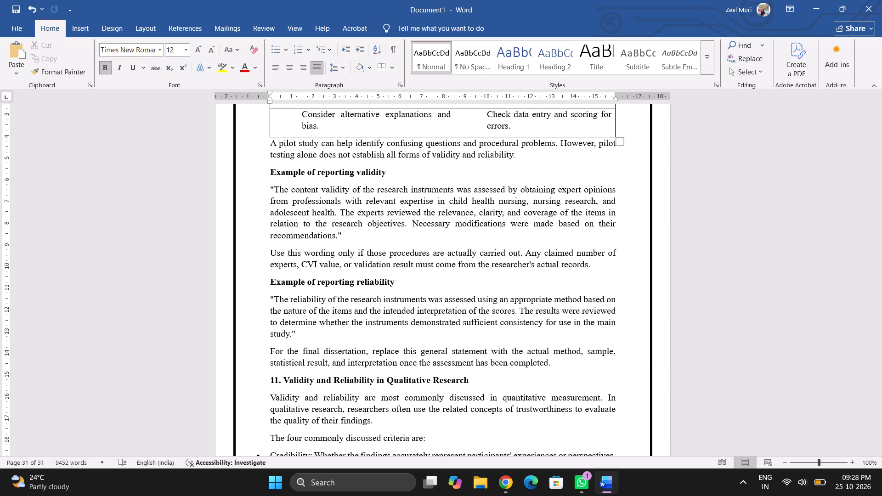
{"action": "scroll", "coordinate": [419, 123], "scroll_direction": "up", "scroll_amount": 2}
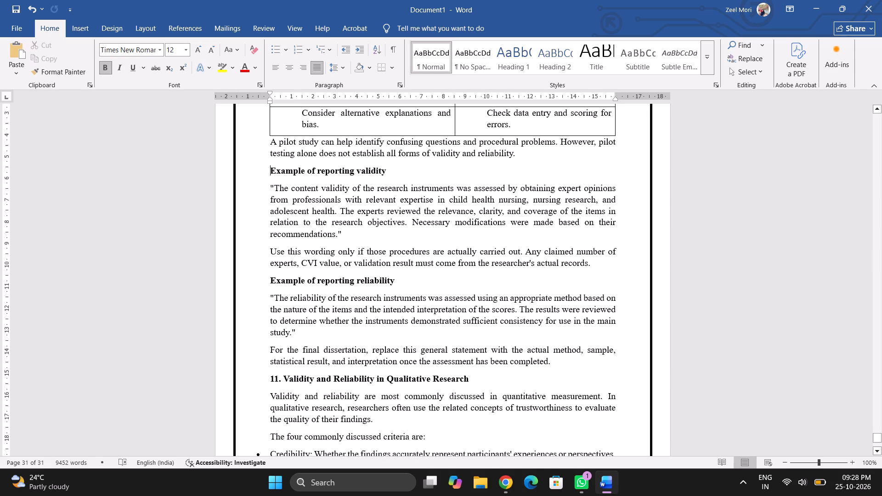
{"action": "scroll", "coordinate": [376, 220], "scroll_direction": "down", "scroll_amount": 5}
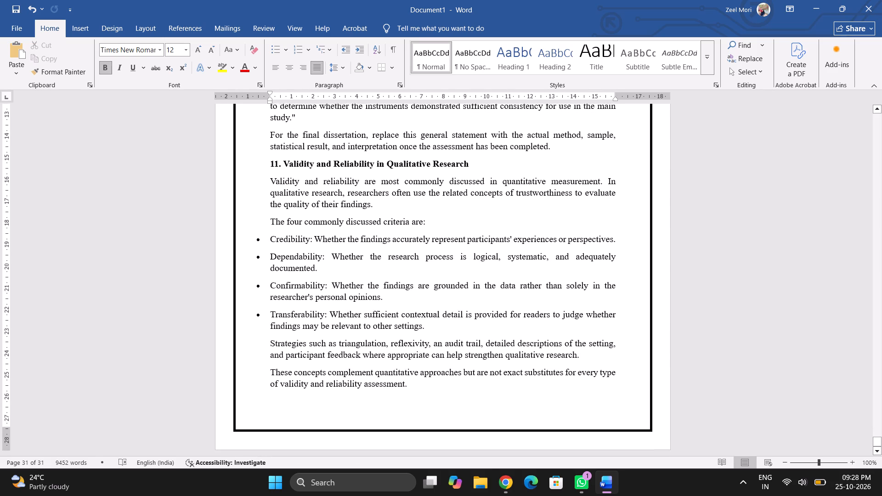
{"action": "scroll", "coordinate": [376, 220], "scroll_direction": "down", "scroll_amount": 3}
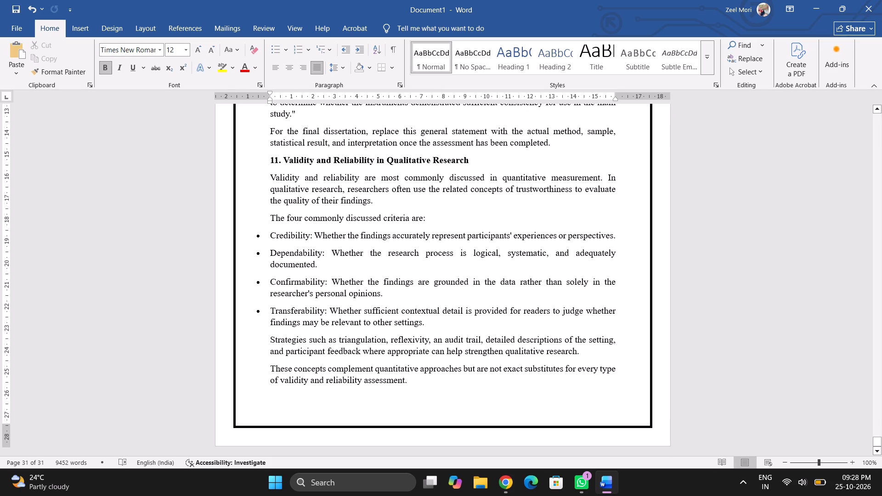
{"action": "scroll", "coordinate": [376, 220], "scroll_direction": "down", "scroll_amount": 3}
{"action": "scroll", "coordinate": [376, 335], "scroll_direction": "down", "scroll_amount": 2}
{"action": "scroll", "coordinate": [376, 335], "scroll_direction": "up", "scroll_amount": 1}
{"action": "scroll", "coordinate": [376, 335], "scroll_direction": "right", "scroll_amount": 1}
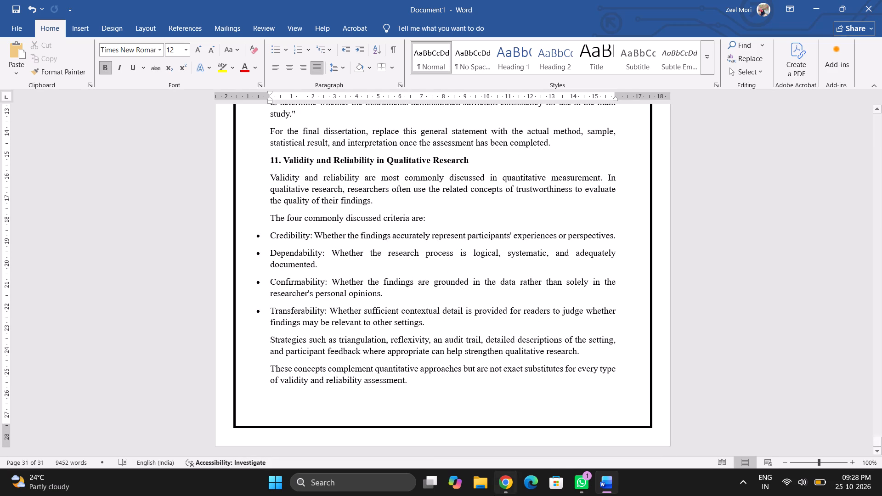
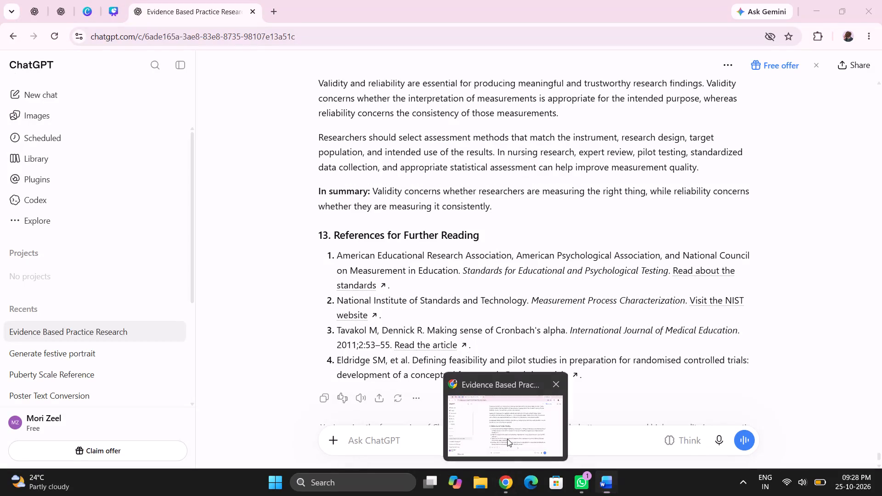
Switch to the ChatGPT conversation in Chrome and enter the prompt "ethical issues in research in detailed without example".
{"action": "left_click", "coordinate": [473, 442]}
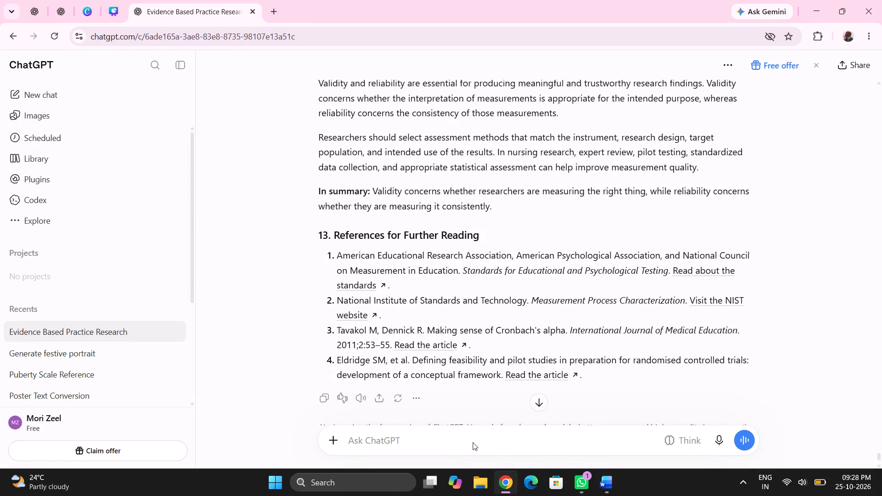
{"action": "left_click", "coordinate": [437, 445]}
{"action": "left_click", "coordinate": [367, 447]}
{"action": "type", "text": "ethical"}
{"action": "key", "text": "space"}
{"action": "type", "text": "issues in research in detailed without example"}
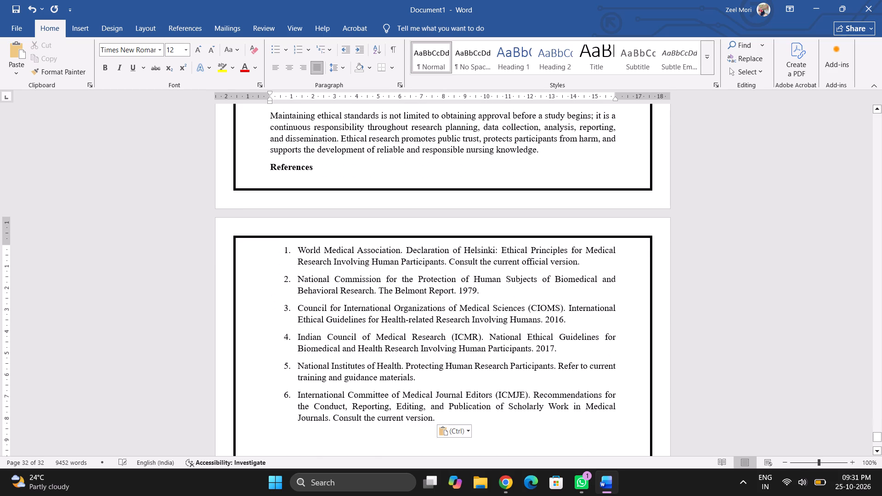
Delete the References list and the "12. Conclusion" section from the end of the pasted ethical issues text.
{"action": "left_click_drag", "start_coordinate": [267, 167], "coordinate": [448, 347]}
{"action": "key", "text": "BackSpace"}
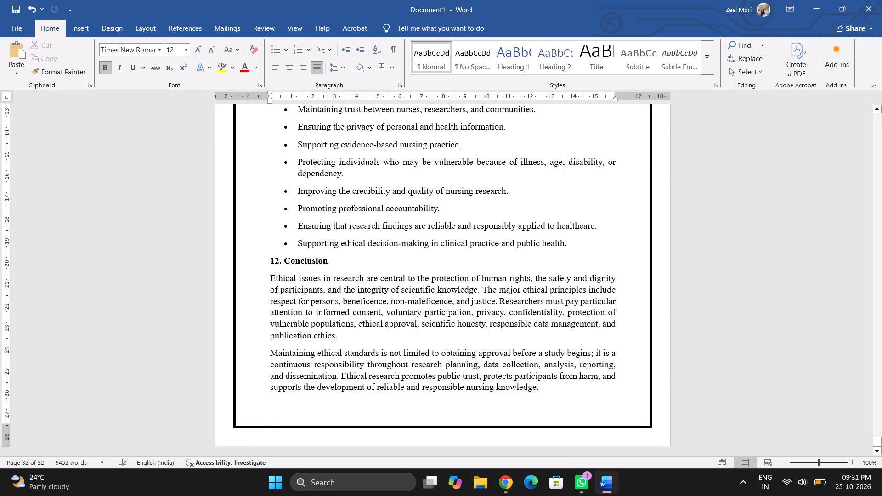
{"action": "left_click_drag", "start_coordinate": [268, 258], "coordinate": [574, 398]}
{"action": "key", "text": "BackSpace"}
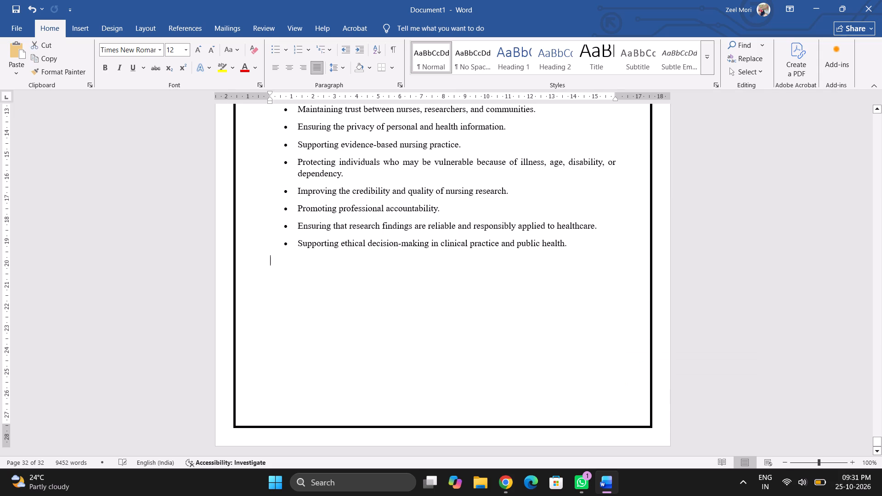
Apply the plain bordered grid style to the whole table under "7. Ethical Issues Before, During, and After Research".
{"action": "scroll", "coordinate": [574, 398], "scroll_direction": "up", "scroll_amount": 5}
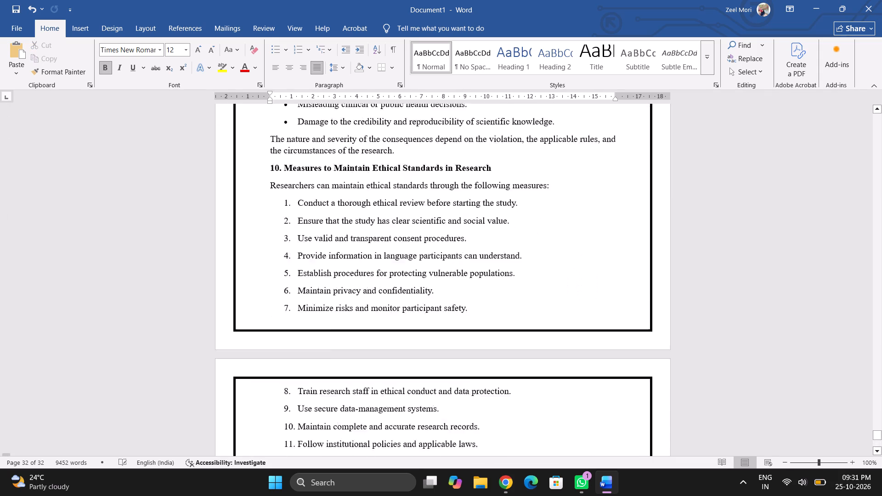
{"action": "scroll", "coordinate": [574, 398], "scroll_direction": "up", "scroll_amount": 1}
{"action": "scroll", "coordinate": [574, 398], "scroll_direction": "down", "scroll_amount": 5}
{"action": "scroll", "coordinate": [574, 398], "scroll_direction": "up", "scroll_amount": 1}
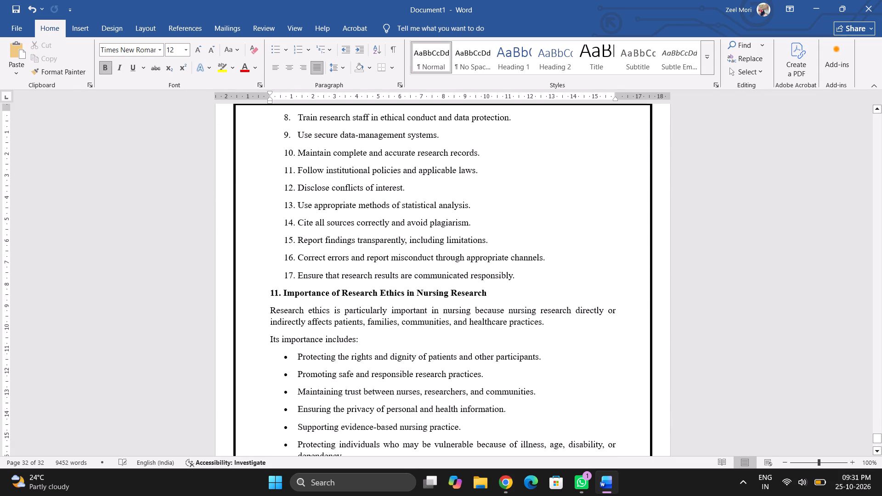
{"action": "scroll", "coordinate": [574, 398], "scroll_direction": "up", "scroll_amount": 7}
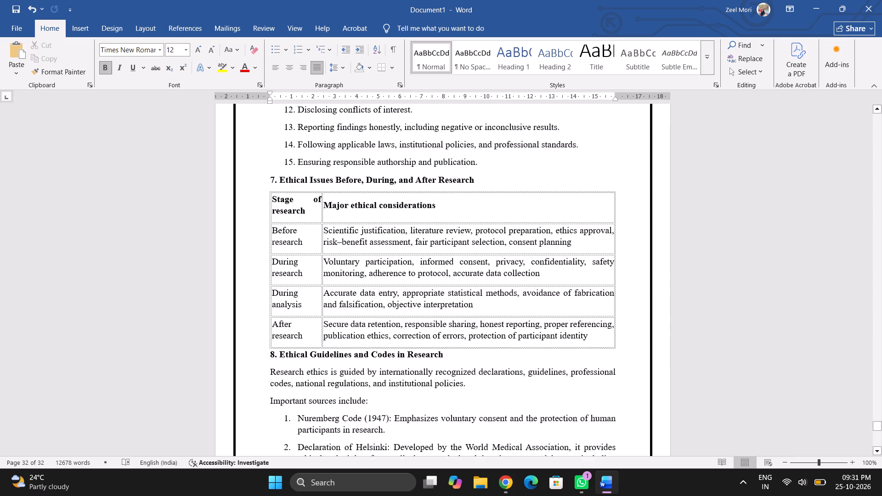
{"action": "scroll", "coordinate": [574, 398], "scroll_direction": "up", "scroll_amount": 1}
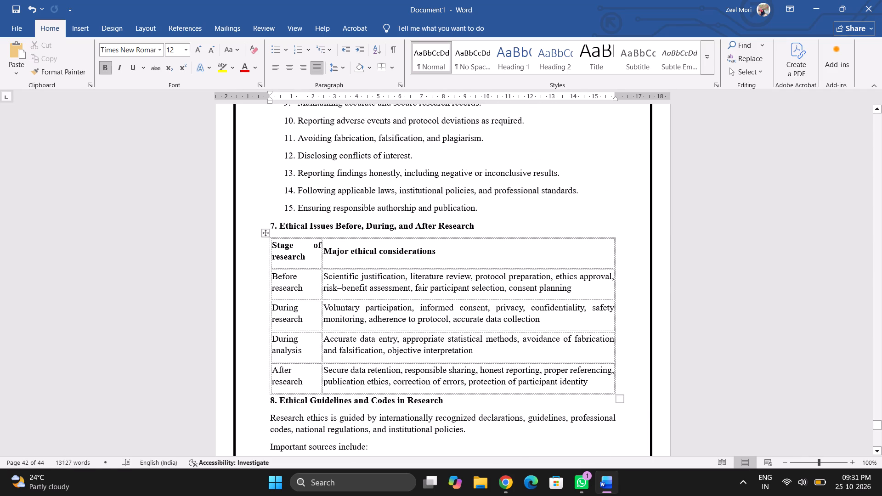
{"action": "double_click", "coordinate": [264, 233]}
{"action": "left_click", "coordinate": [157, 48]}
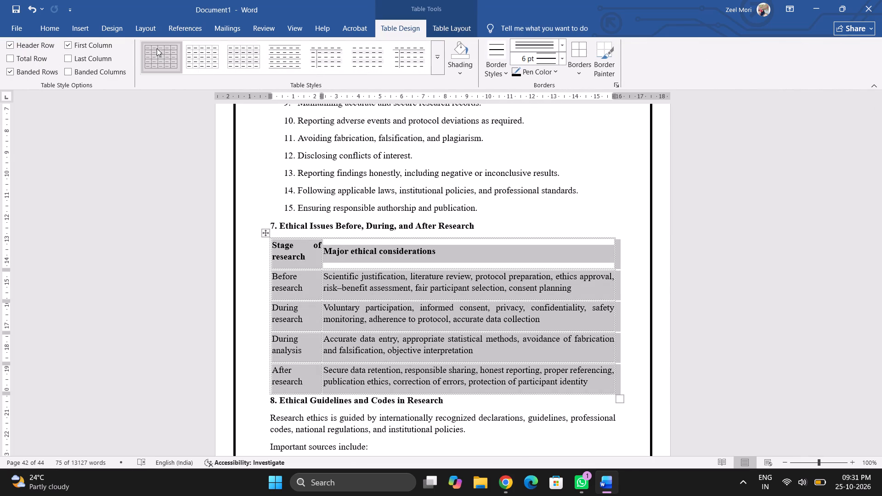
Review the pasted ethical issues text from section 6 back through the 5.x subsections, and return to the end of the document.
{"action": "scroll", "coordinate": [375, 271], "scroll_direction": "up", "scroll_amount": 4}
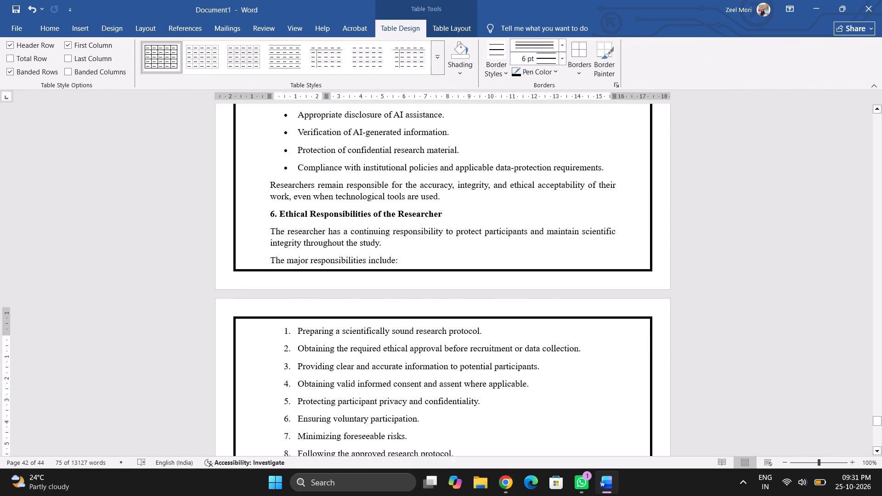
{"action": "scroll", "coordinate": [375, 271], "scroll_direction": "up", "scroll_amount": 5}
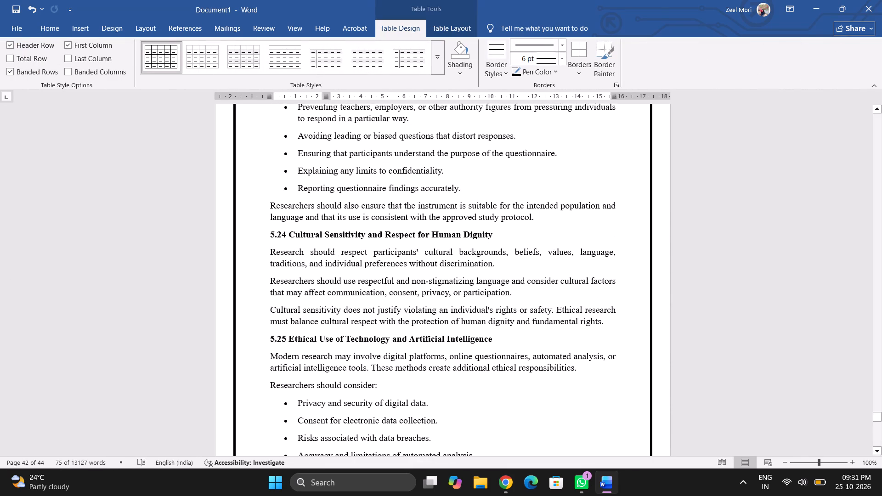
{"action": "scroll", "coordinate": [375, 271], "scroll_direction": "up", "scroll_amount": 4}
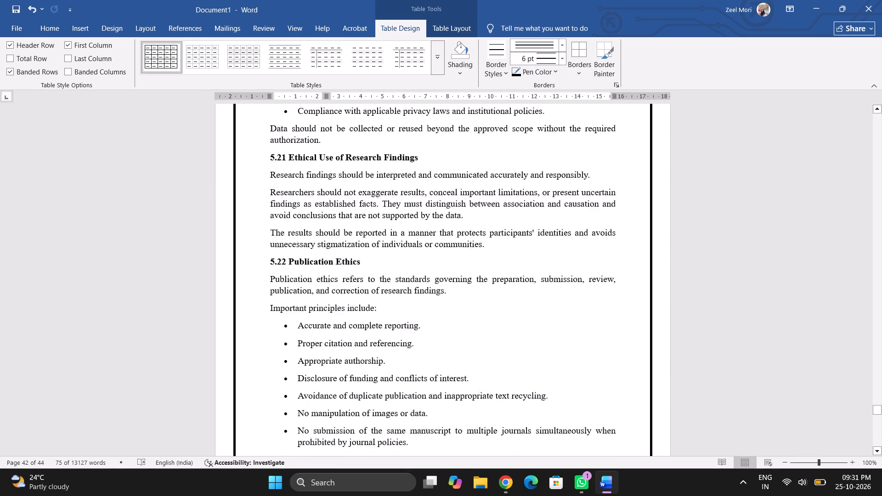
{"action": "scroll", "coordinate": [375, 271], "scroll_direction": "up", "scroll_amount": 4}
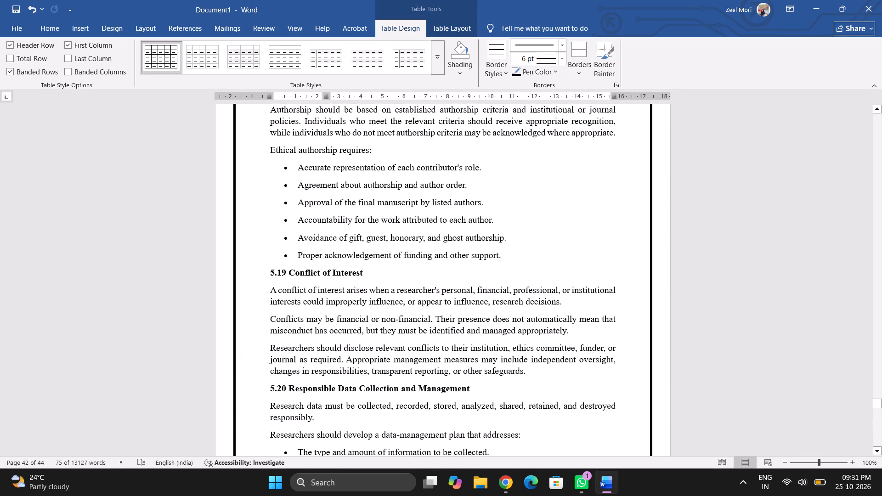
{"action": "scroll", "coordinate": [375, 271], "scroll_direction": "up", "scroll_amount": 4}
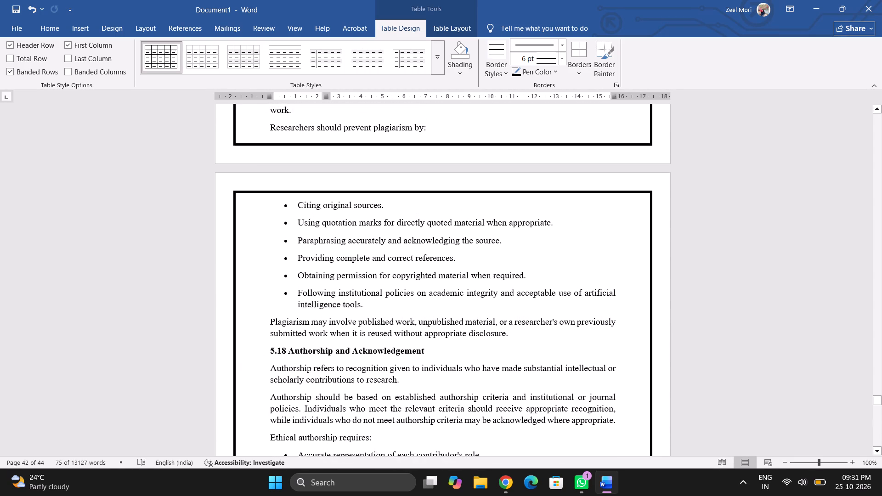
{"action": "scroll", "coordinate": [375, 271], "scroll_direction": "up", "scroll_amount": 4}
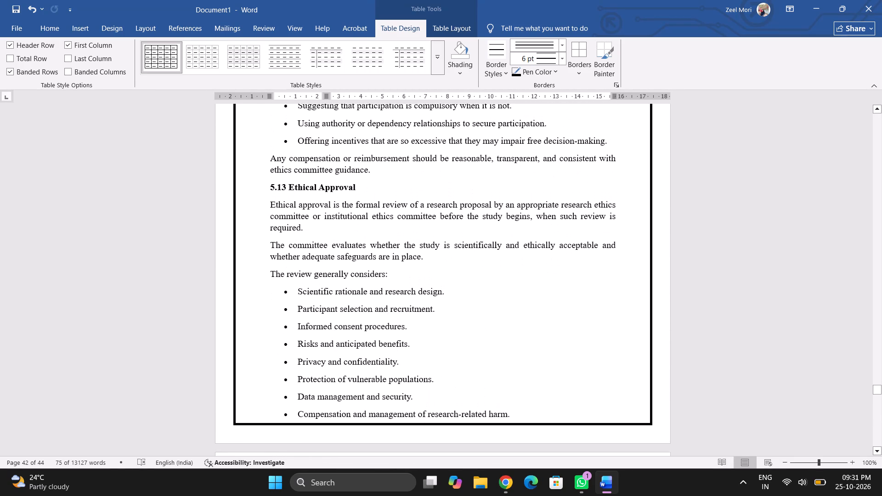
{"action": "scroll", "coordinate": [375, 271], "scroll_direction": "up", "scroll_amount": 3}
{"action": "scroll", "coordinate": [375, 271], "scroll_direction": "down", "scroll_amount": 1}
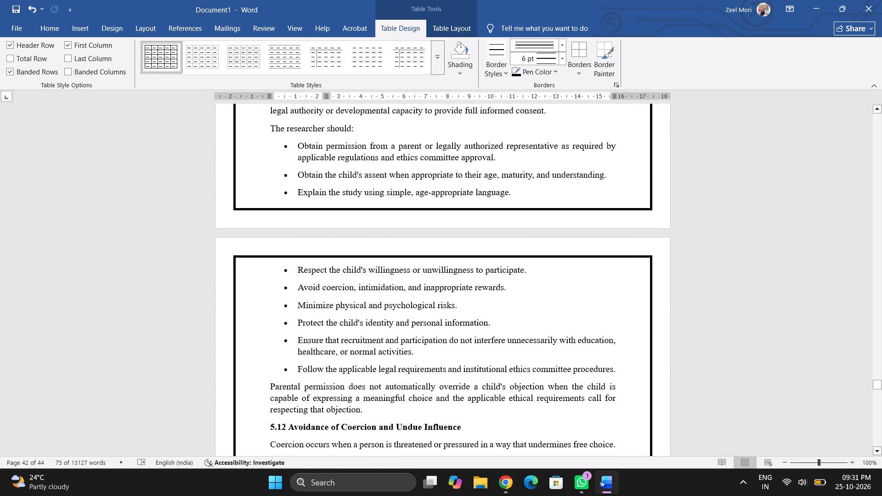
{"action": "scroll", "coordinate": [375, 271], "scroll_direction": "down", "scroll_amount": 9}
{"action": "scroll", "coordinate": [375, 271], "scroll_direction": "down", "scroll_amount": 18}
{"action": "scroll", "coordinate": [375, 271], "scroll_direction": "down", "scroll_amount": 8}
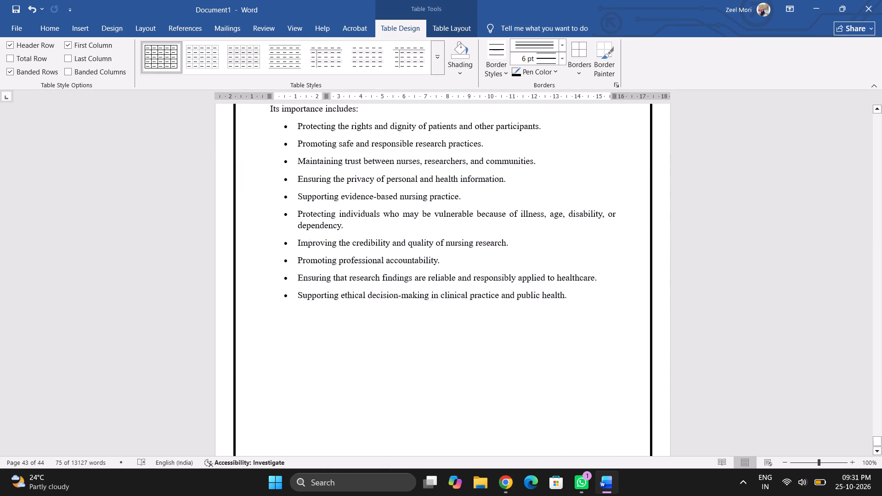
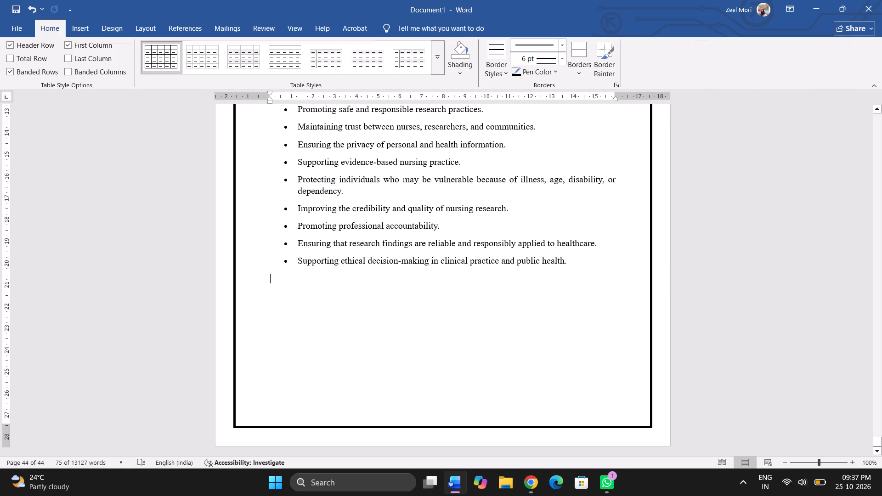
{"action": "key", "text": "ctrl+v"}
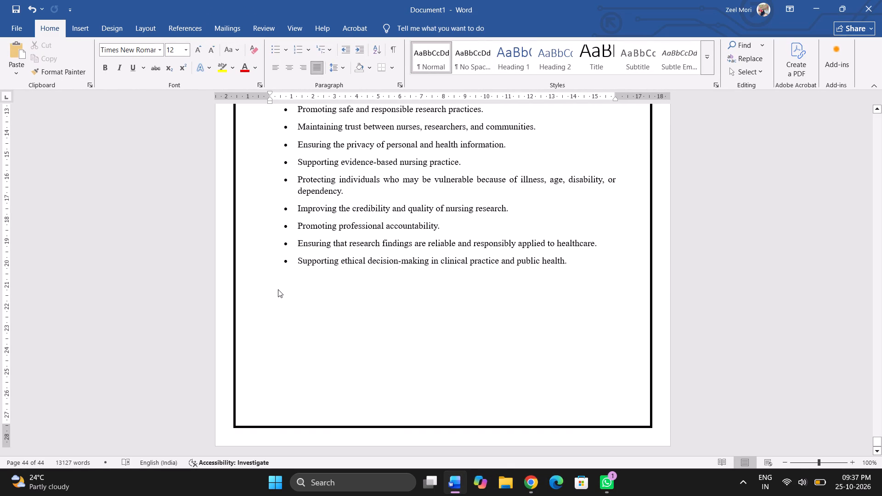
Delete the "14.2 Conceptual framework diagram" heading and all its lines from the pasted text.
{"action": "scroll", "coordinate": [393, 251], "scroll_direction": "up", "scroll_amount": 2}
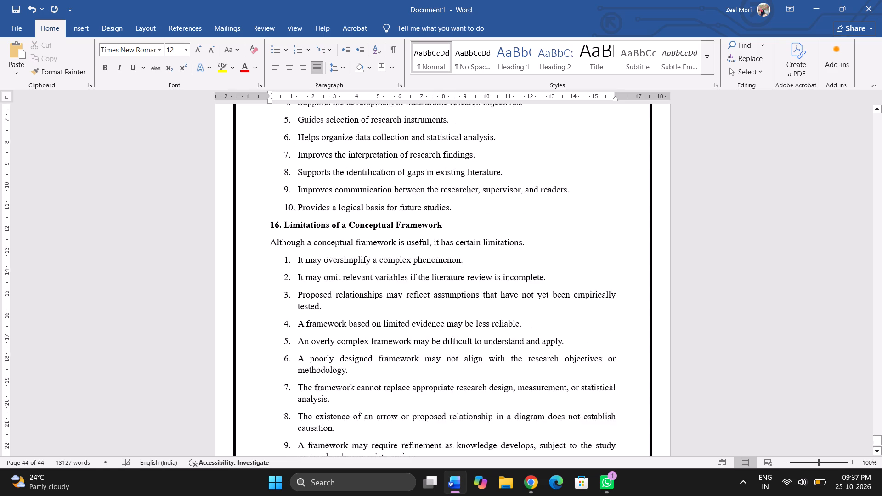
{"action": "scroll", "coordinate": [393, 251], "scroll_direction": "up", "scroll_amount": 4}
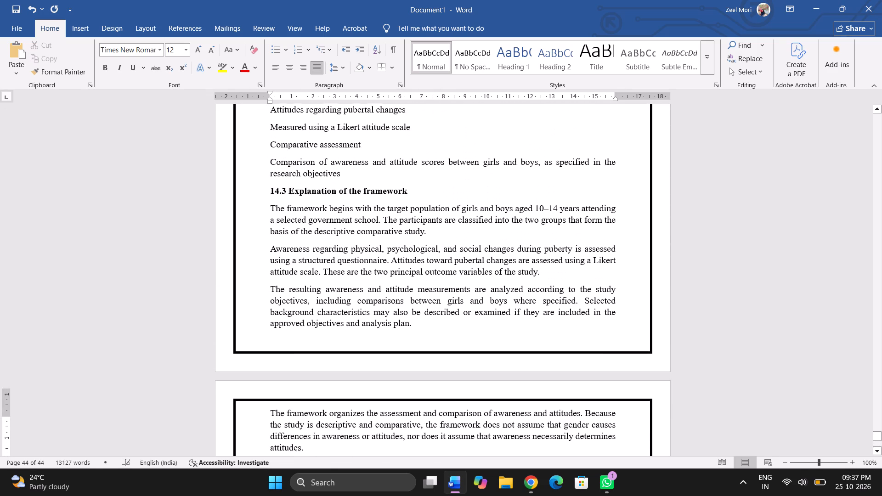
{"action": "scroll", "coordinate": [393, 251], "scroll_direction": "up", "scroll_amount": 2}
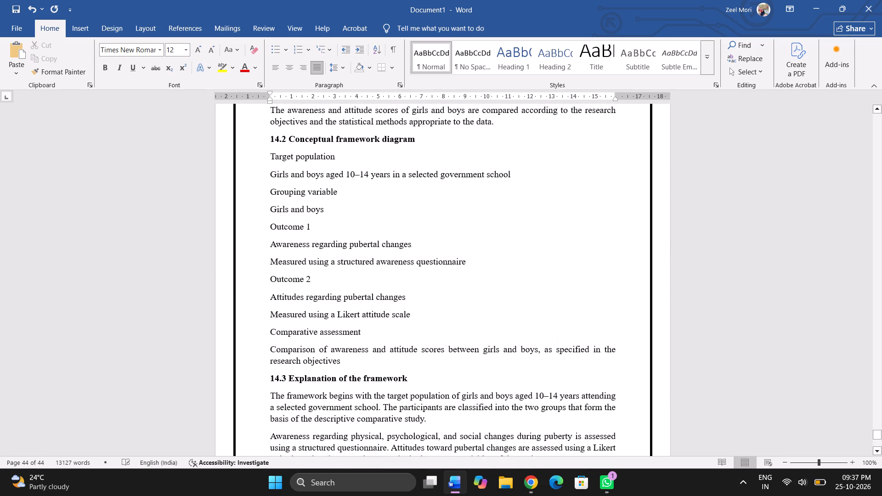
{"action": "scroll", "coordinate": [393, 251], "scroll_direction": "up", "scroll_amount": 3}
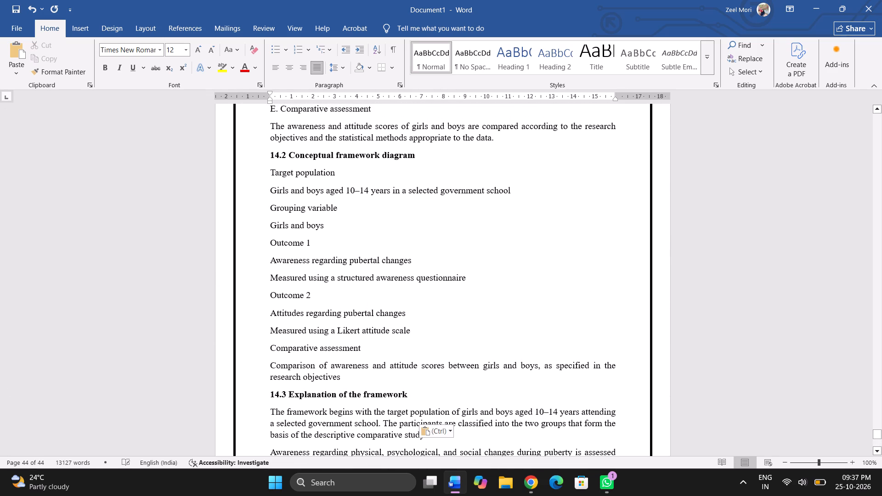
{"action": "scroll", "coordinate": [393, 251], "scroll_direction": "up", "scroll_amount": 2}
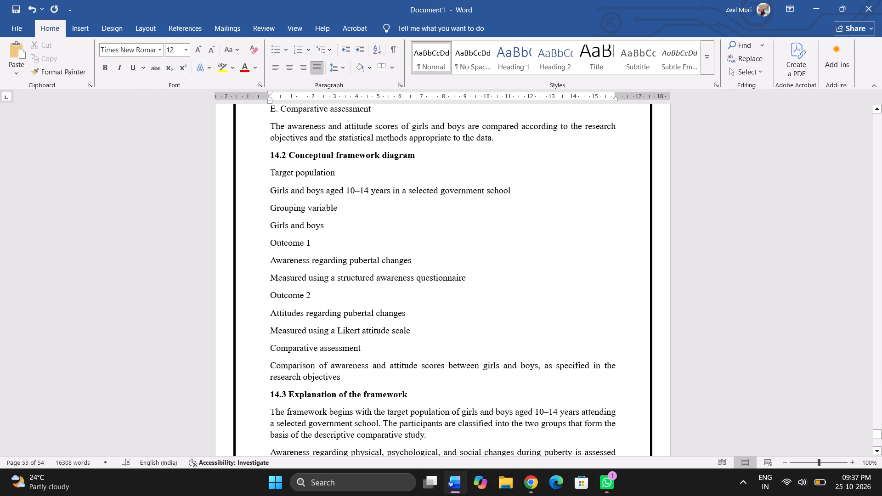
{"action": "left_click_drag", "start_coordinate": [365, 379], "coordinate": [280, 158]}
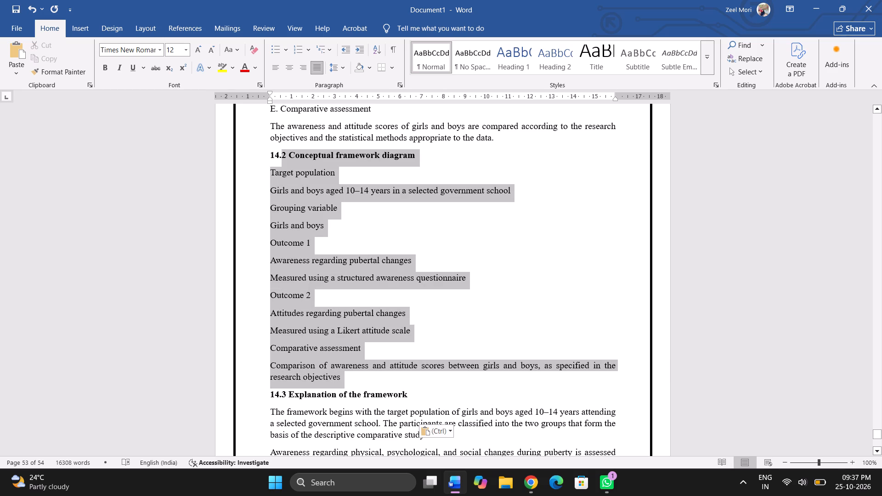
{"action": "left_click_drag", "start_coordinate": [280, 158], "coordinate": [269, 158]}
{"action": "key", "text": "BackSpace"}
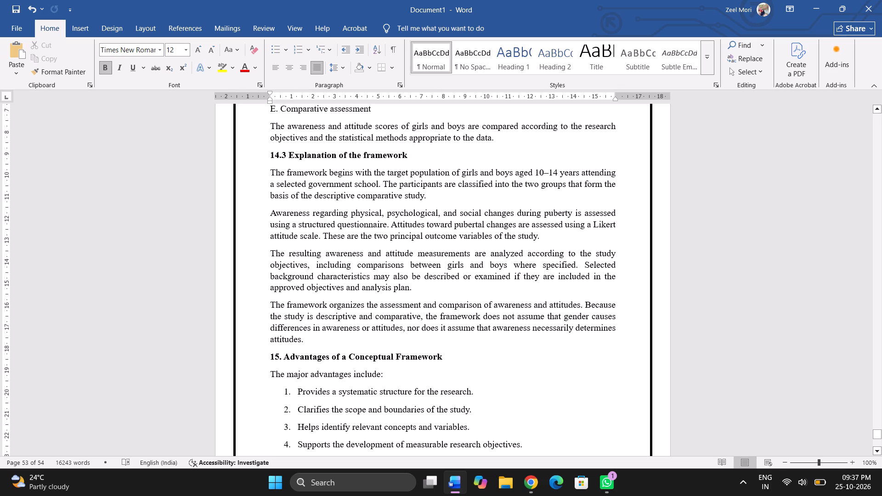
Delete the "14.3 Explanation of the framework" heading and its paragraphs, up to section 15.
{"action": "right_click", "coordinate": [269, 151]}
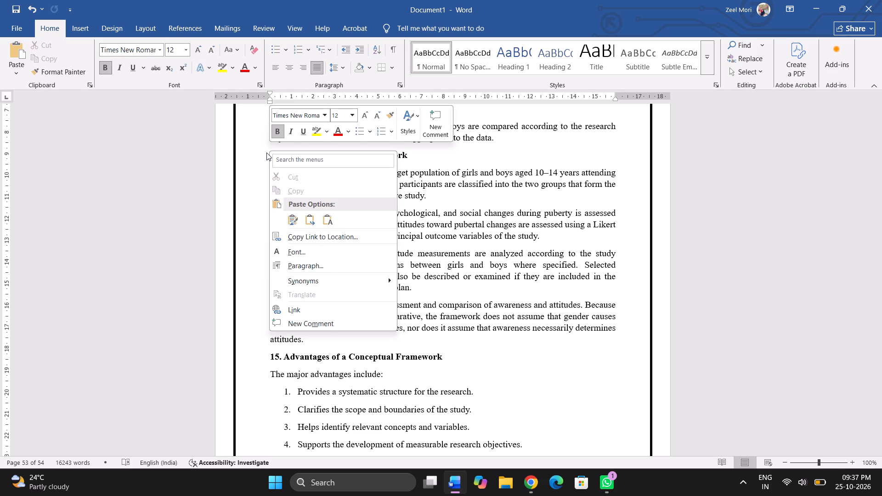
{"action": "left_click", "coordinate": [249, 153]}
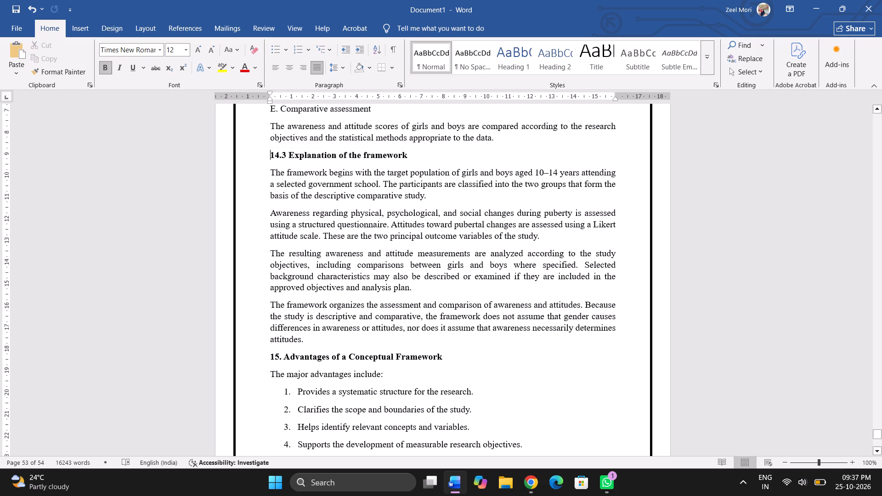
{"action": "left_click_drag", "start_coordinate": [267, 152], "coordinate": [318, 337]}
{"action": "key", "text": "BackSpace"}
Delete the rest of section 14 on puberty awareness and attitudes, from its main heading through 14.1's "E. Comparative assessment" paragraph.
{"action": "scroll", "coordinate": [318, 337], "scroll_direction": "up", "scroll_amount": 1}
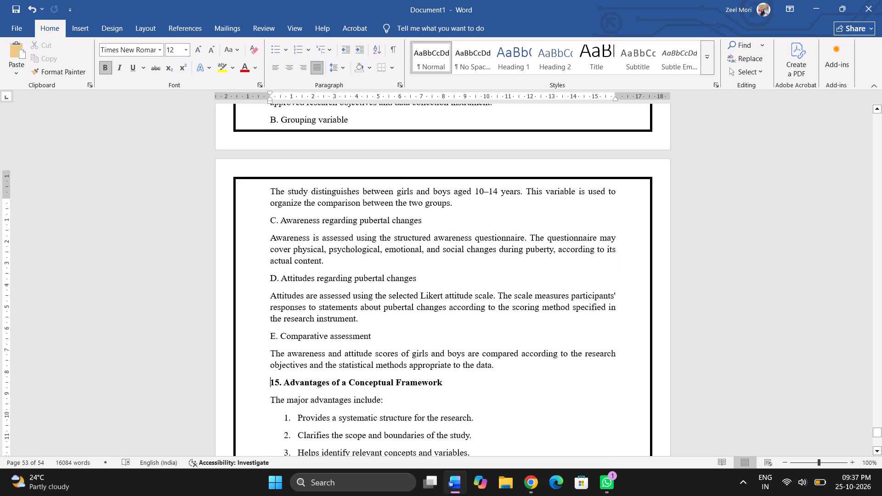
{"action": "scroll", "coordinate": [318, 337], "scroll_direction": "up", "scroll_amount": 3}
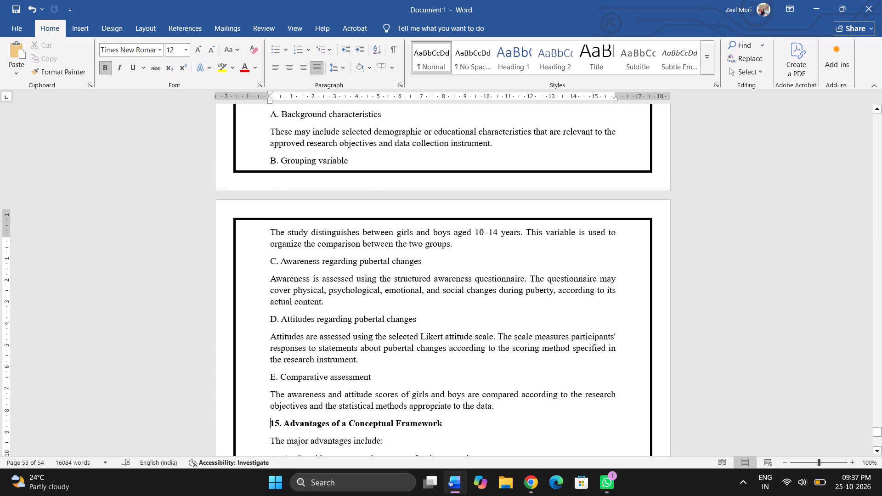
{"action": "scroll", "coordinate": [318, 337], "scroll_direction": "up", "scroll_amount": 2}
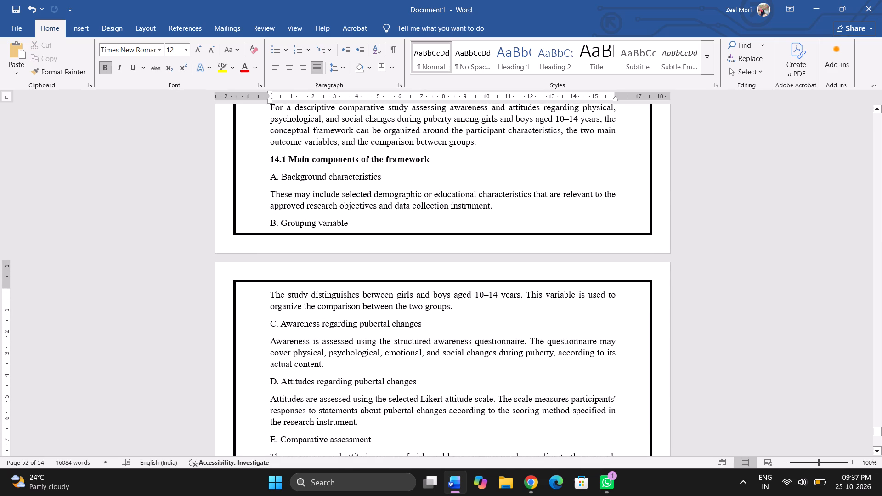
{"action": "scroll", "coordinate": [318, 337], "scroll_direction": "up", "scroll_amount": 3}
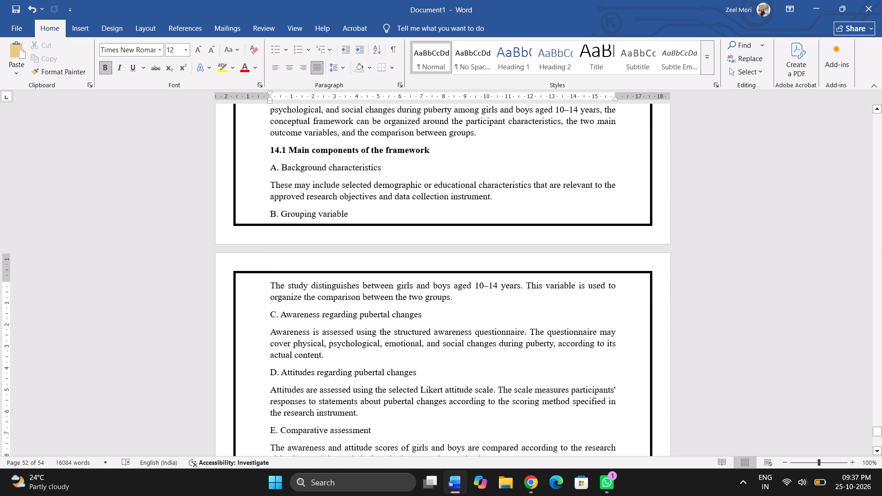
{"action": "scroll", "coordinate": [318, 337], "scroll_direction": "up", "scroll_amount": 2}
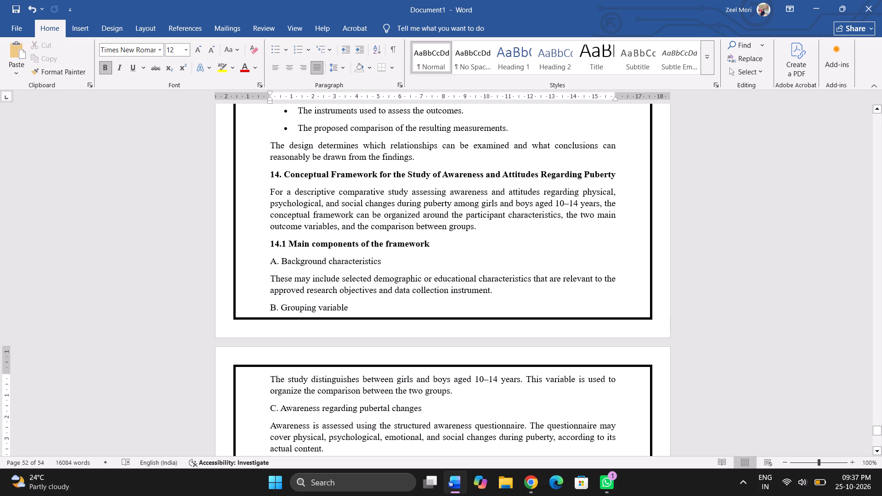
{"action": "left_click_drag", "start_coordinate": [267, 172], "coordinate": [305, 396]}
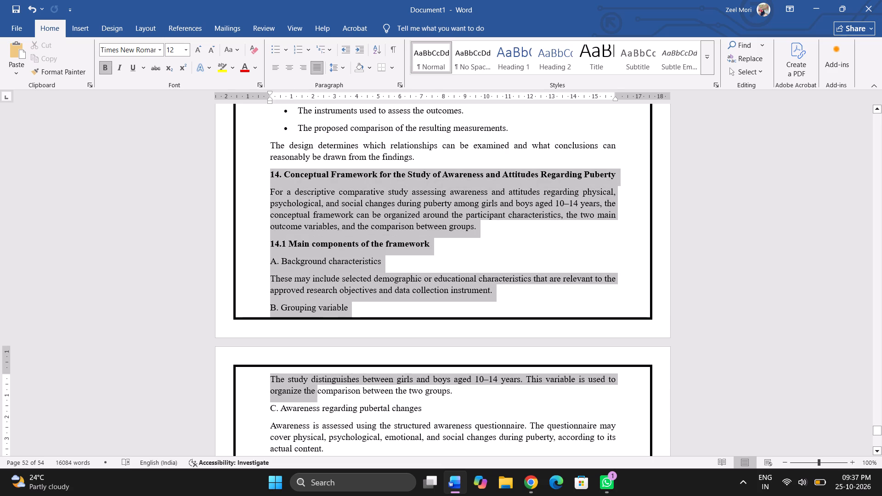
{"action": "left_click_drag", "start_coordinate": [305, 396], "coordinate": [334, 359]}
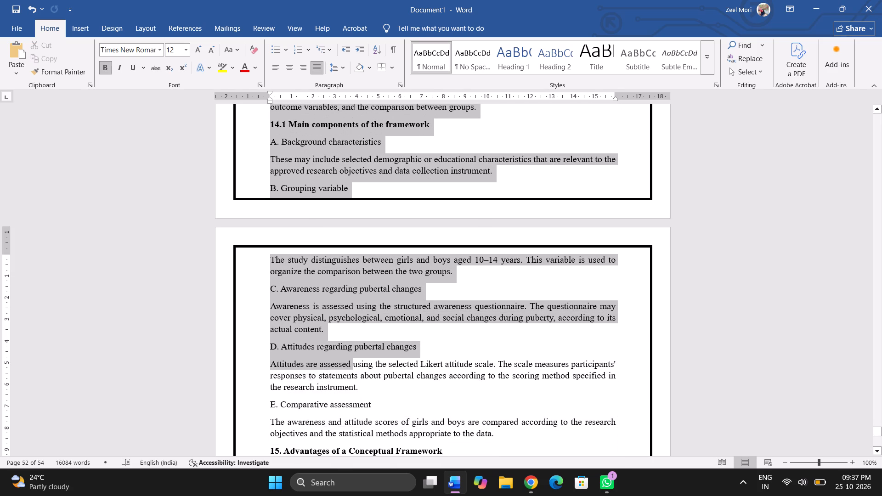
{"action": "left_click_drag", "start_coordinate": [334, 359], "coordinate": [531, 433]}
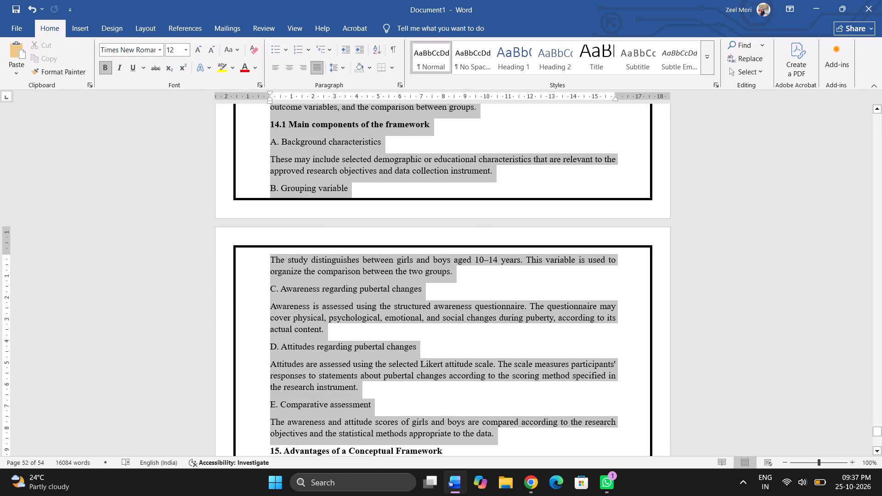
{"action": "left_click_drag", "start_coordinate": [531, 433], "coordinate": [514, 433]}
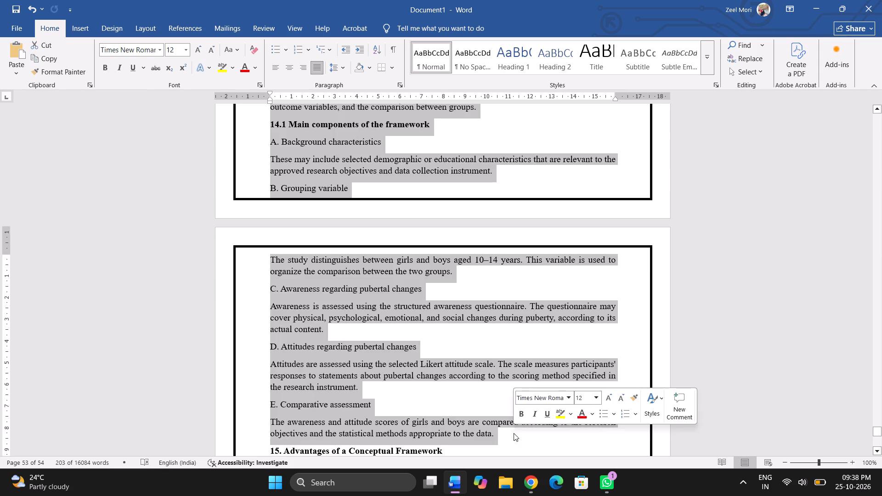
{"action": "key", "text": "BackSpace"}
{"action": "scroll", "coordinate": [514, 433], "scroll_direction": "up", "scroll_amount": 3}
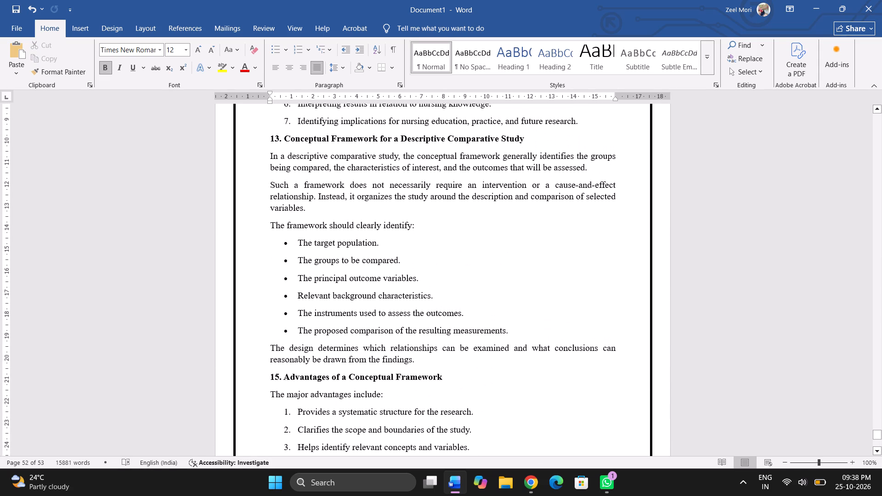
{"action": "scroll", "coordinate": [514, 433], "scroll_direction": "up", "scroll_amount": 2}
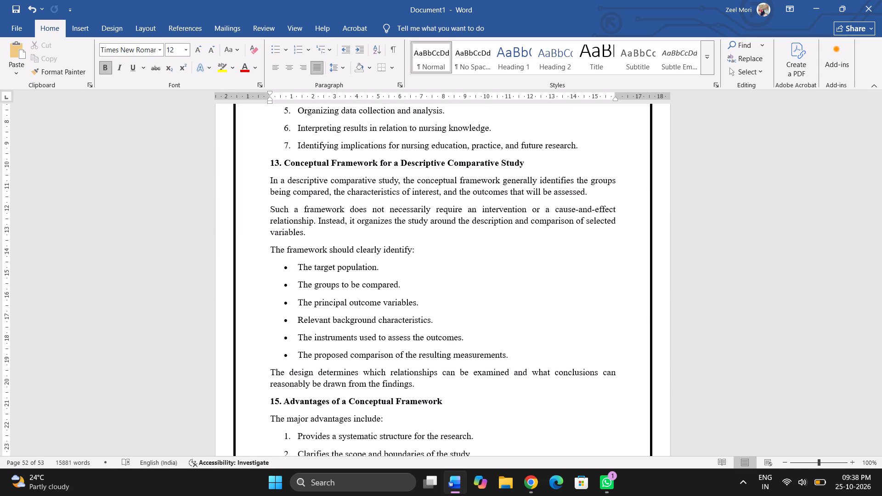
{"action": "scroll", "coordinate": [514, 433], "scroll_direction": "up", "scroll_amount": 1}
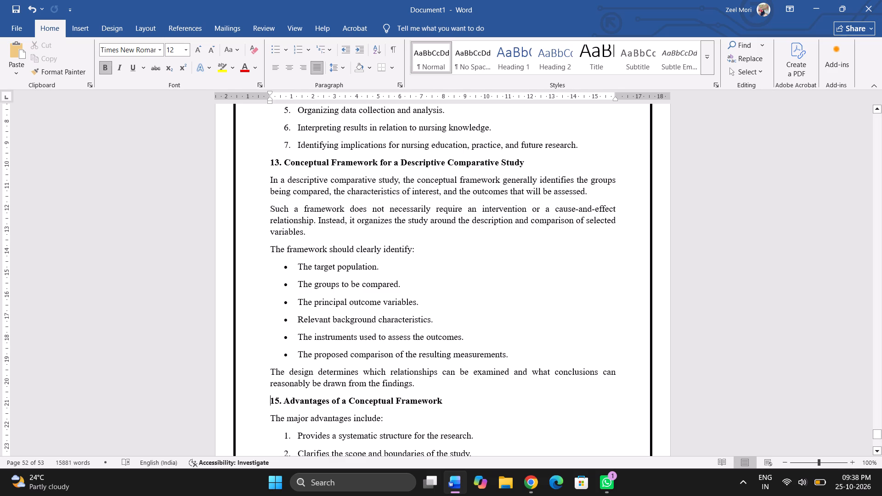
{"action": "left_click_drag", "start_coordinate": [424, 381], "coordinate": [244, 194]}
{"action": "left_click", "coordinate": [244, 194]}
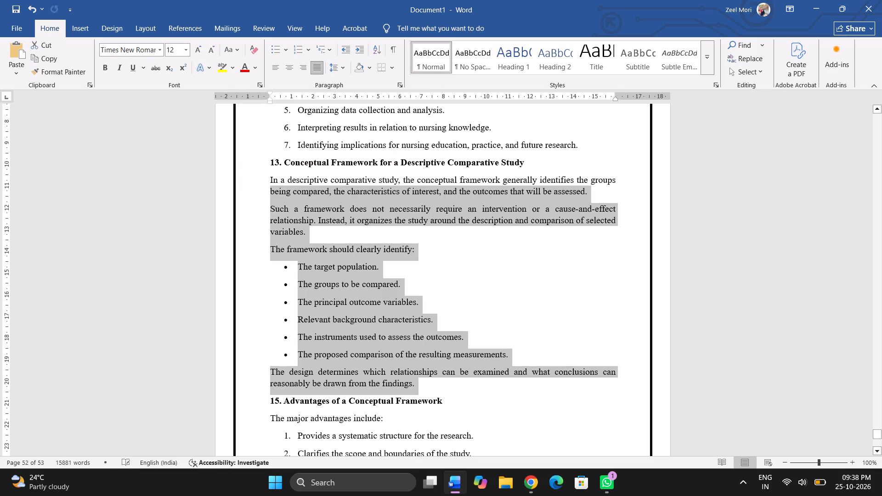
Apply the plain grid table style with full borders to the section 9 table comparing conceptual and theoretical frameworks.
{"action": "scroll", "coordinate": [244, 194], "scroll_direction": "up", "scroll_amount": 2}
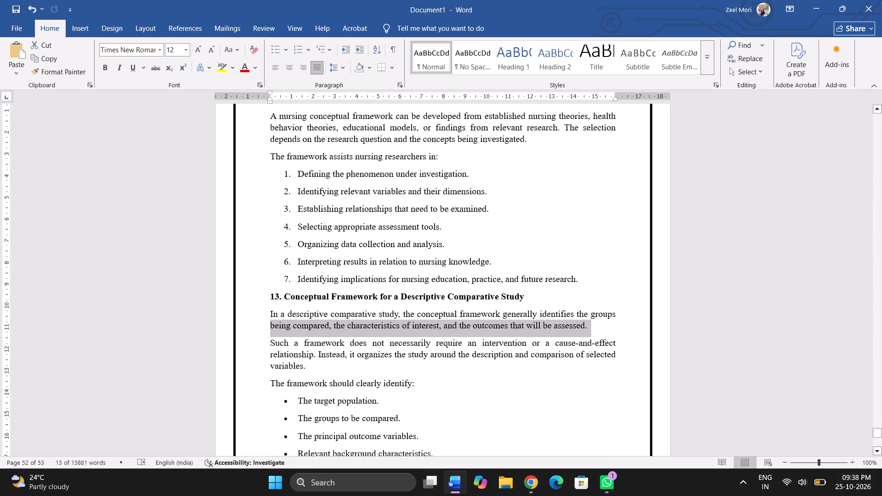
{"action": "scroll", "coordinate": [244, 194], "scroll_direction": "up", "scroll_amount": 4}
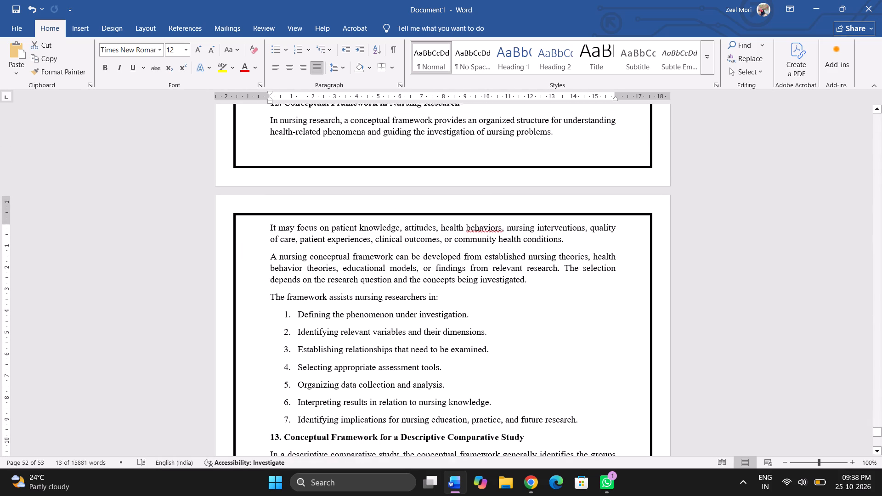
{"action": "scroll", "coordinate": [244, 194], "scroll_direction": "up", "scroll_amount": 1}
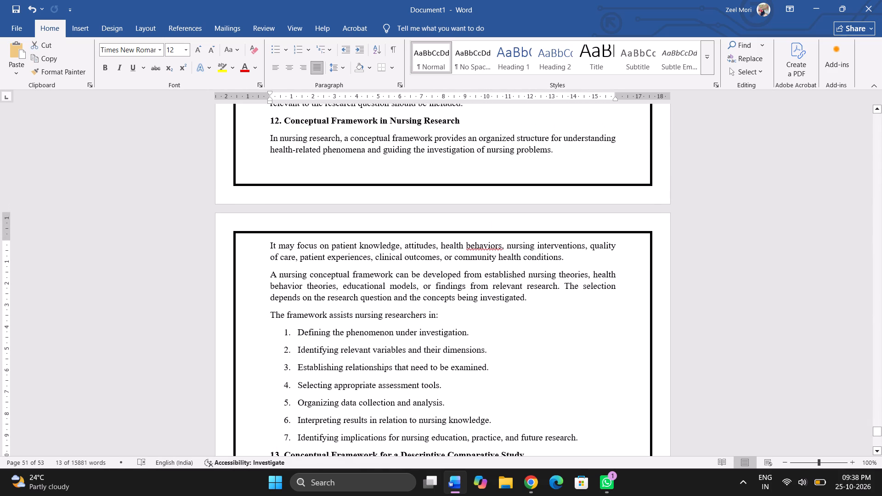
{"action": "scroll", "coordinate": [244, 194], "scroll_direction": "up", "scroll_amount": 1}
{"action": "scroll", "coordinate": [271, 121], "scroll_direction": "up", "scroll_amount": 2}
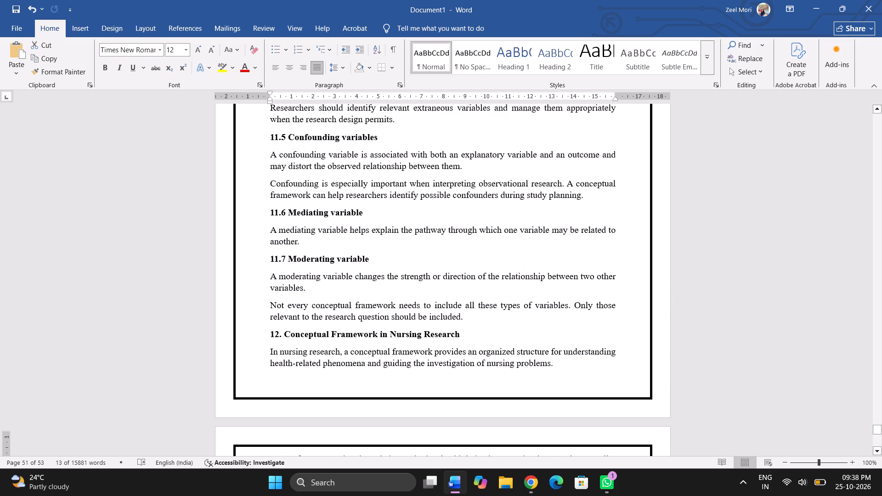
{"action": "scroll", "coordinate": [271, 121], "scroll_direction": "up", "scroll_amount": 5}
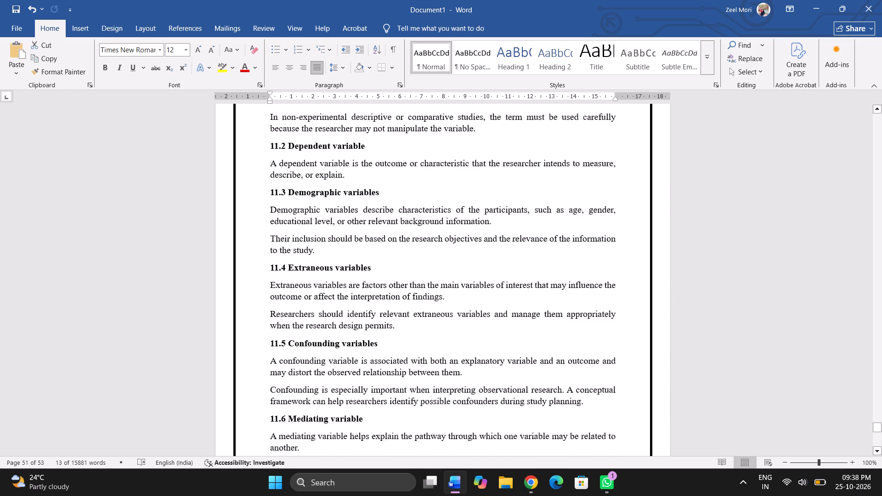
{"action": "scroll", "coordinate": [271, 121], "scroll_direction": "up", "scroll_amount": 3}
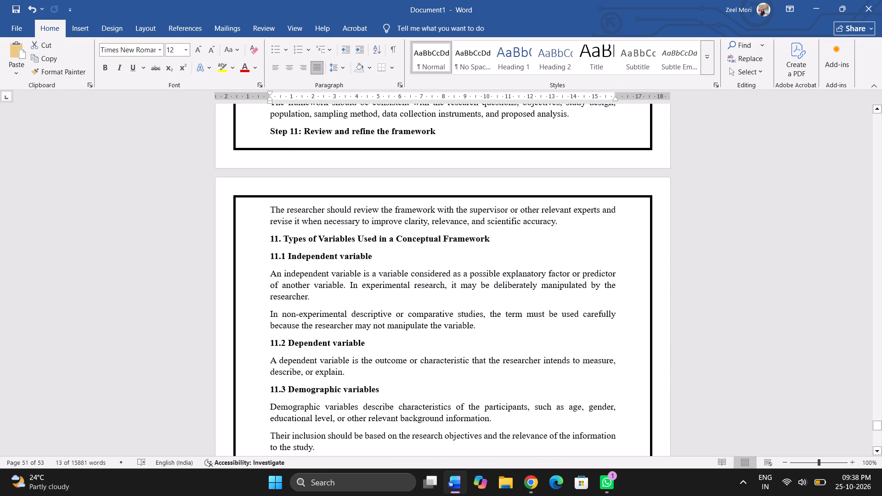
{"action": "scroll", "coordinate": [271, 121], "scroll_direction": "up", "scroll_amount": 2}
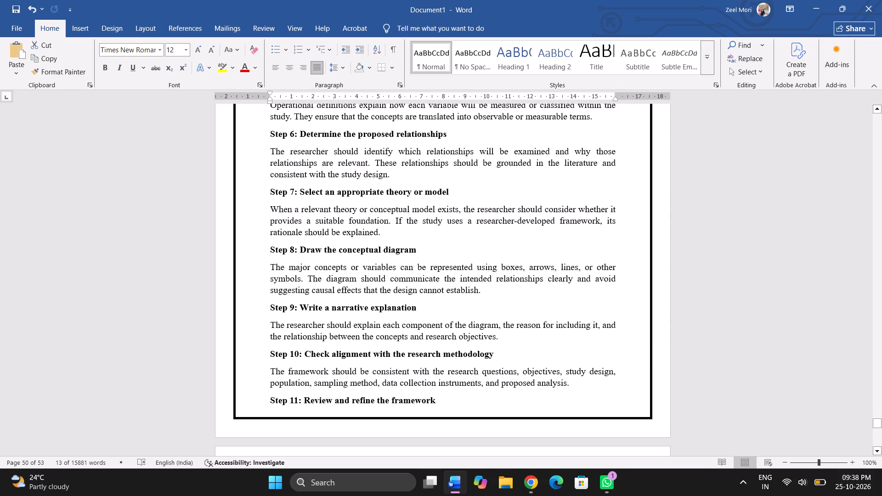
{"action": "scroll", "coordinate": [271, 121], "scroll_direction": "up", "scroll_amount": 1}
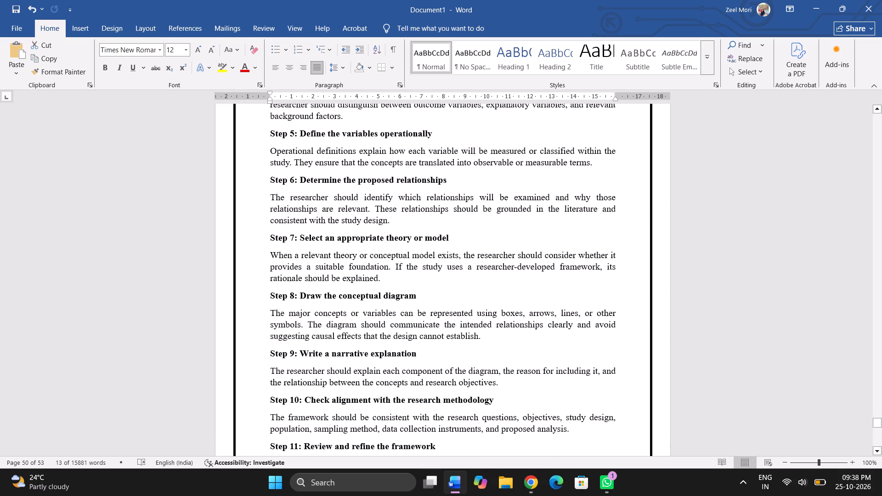
{"action": "scroll", "coordinate": [271, 121], "scroll_direction": "up", "scroll_amount": 4}
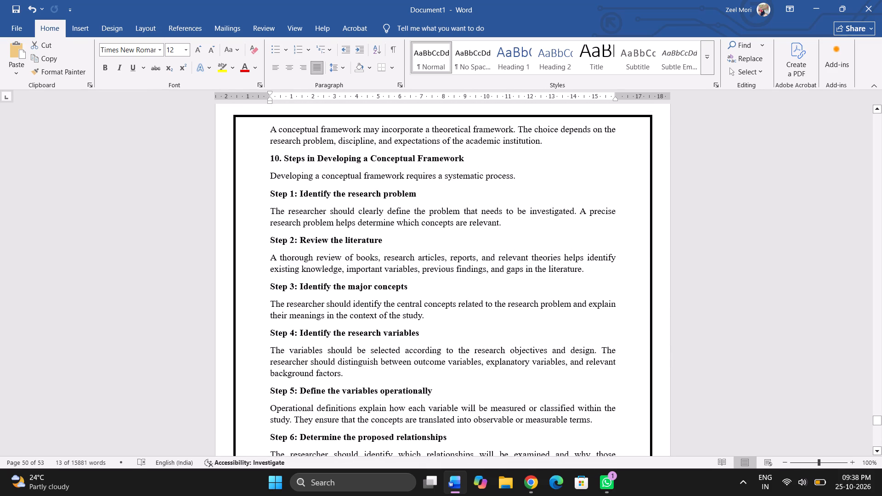
{"action": "scroll", "coordinate": [271, 121], "scroll_direction": "up", "scroll_amount": 5}
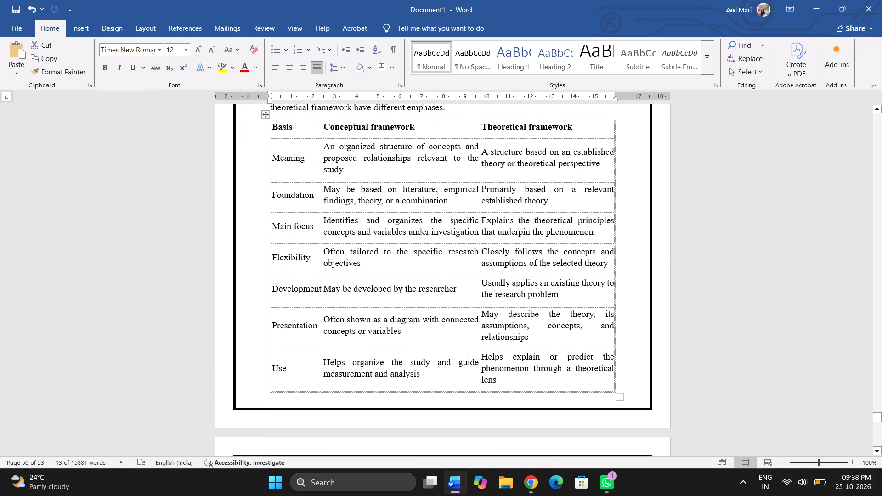
{"action": "scroll", "coordinate": [271, 121], "scroll_direction": "up", "scroll_amount": 1}
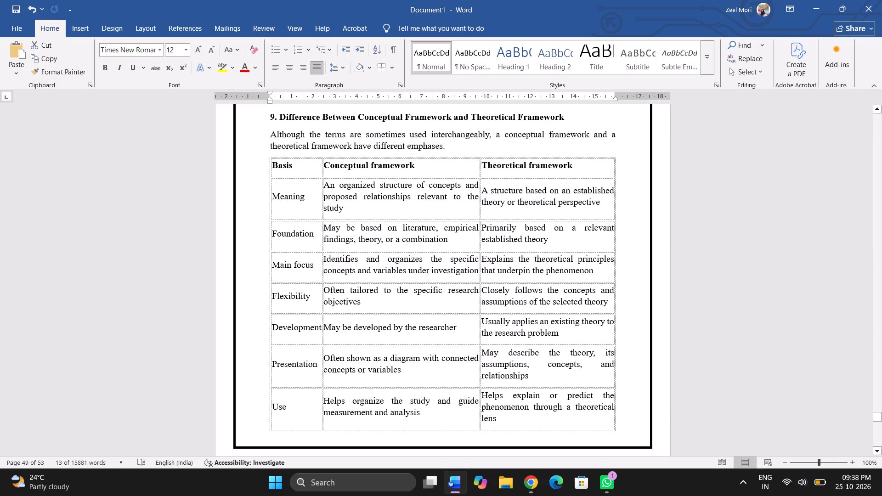
{"action": "scroll", "coordinate": [267, 151], "scroll_direction": "up", "scroll_amount": 1}
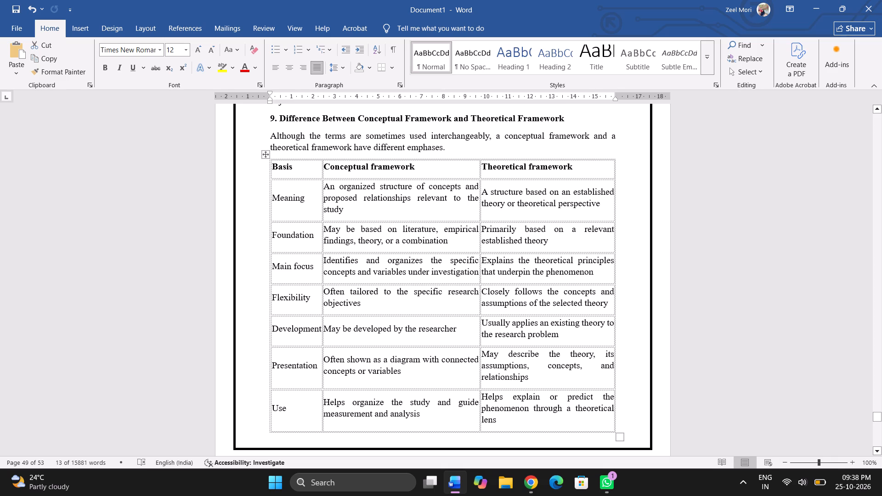
{"action": "left_click", "coordinate": [266, 158]}
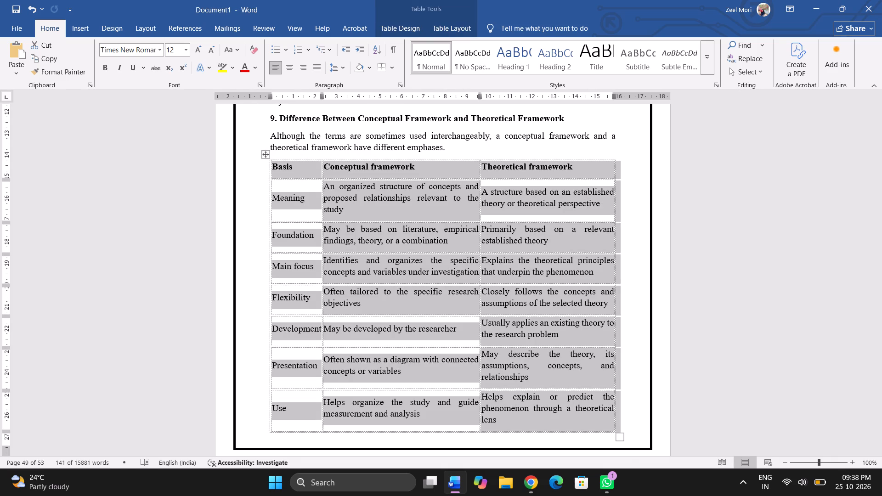
{"action": "left_click", "coordinate": [266, 152]}
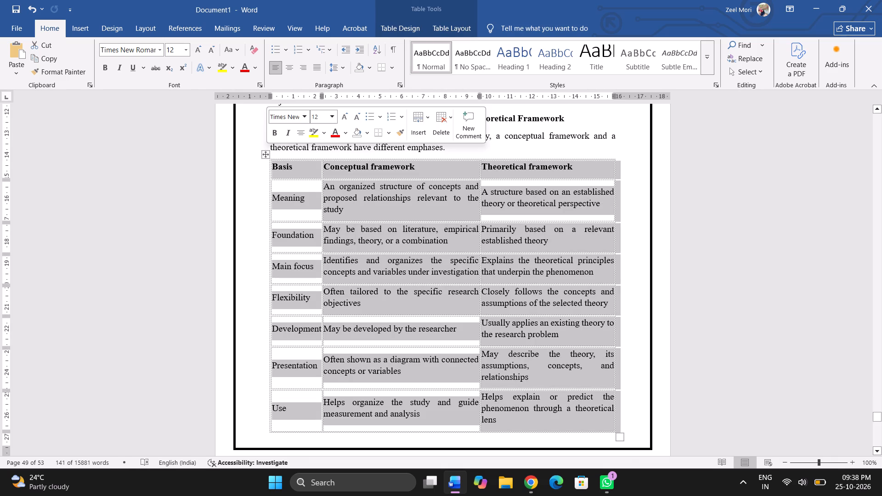
{"action": "left_click", "coordinate": [266, 152]}
{"action": "double_click", "coordinate": [266, 152]}
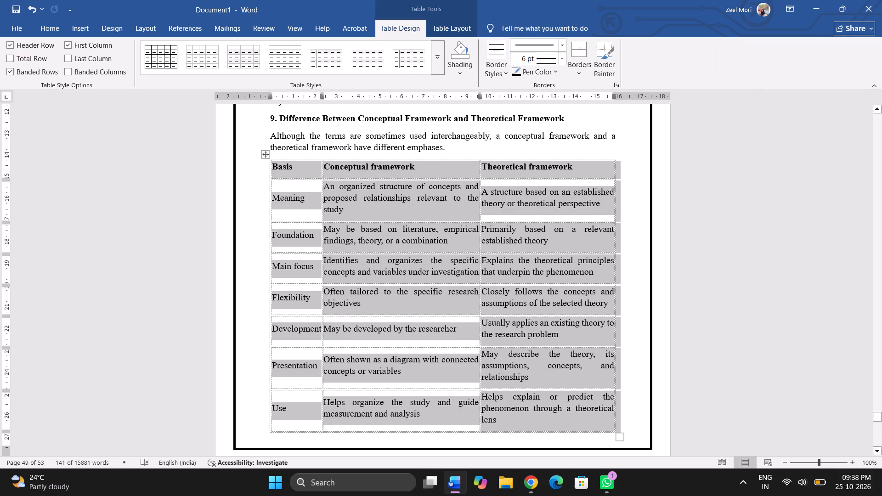
{"action": "left_click", "coordinate": [153, 59]}
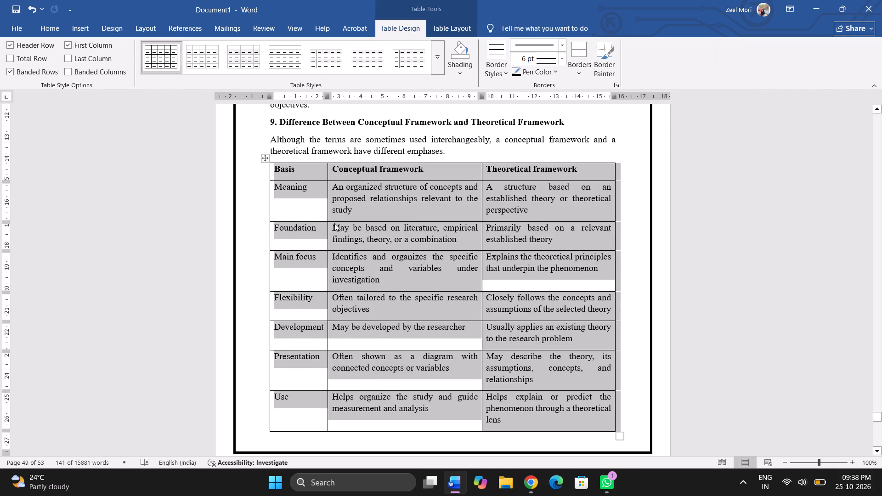
Center the "Conceptual Framework in Research" title above "1. Introduction" and insert a blank line before it.
{"action": "scroll", "coordinate": [336, 223], "scroll_direction": "up", "scroll_amount": 2}
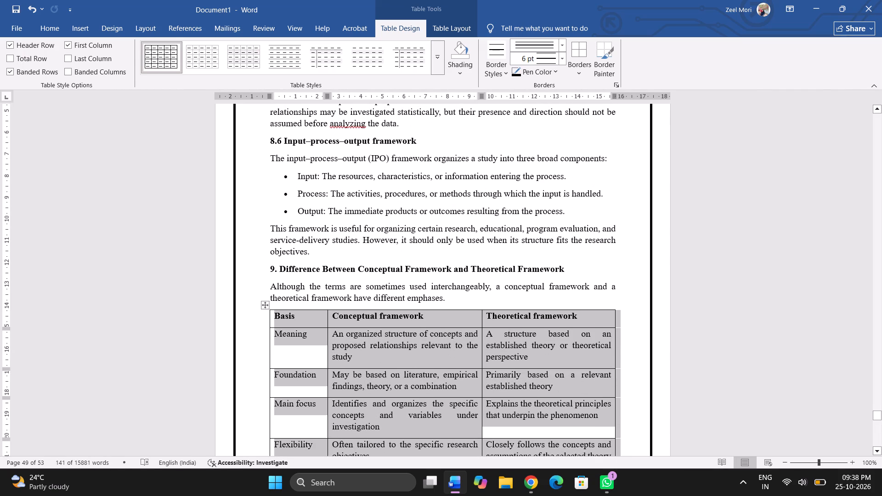
{"action": "scroll", "coordinate": [336, 223], "scroll_direction": "up", "scroll_amount": 1}
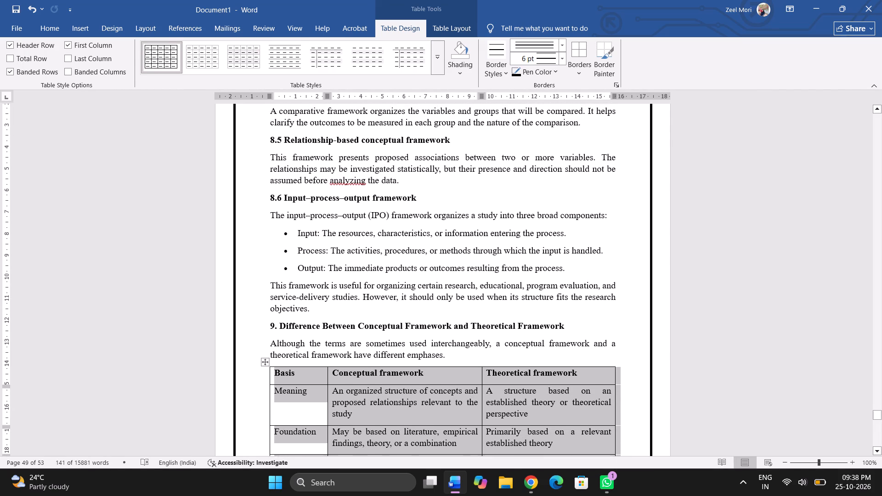
{"action": "scroll", "coordinate": [336, 223], "scroll_direction": "up", "scroll_amount": 4}
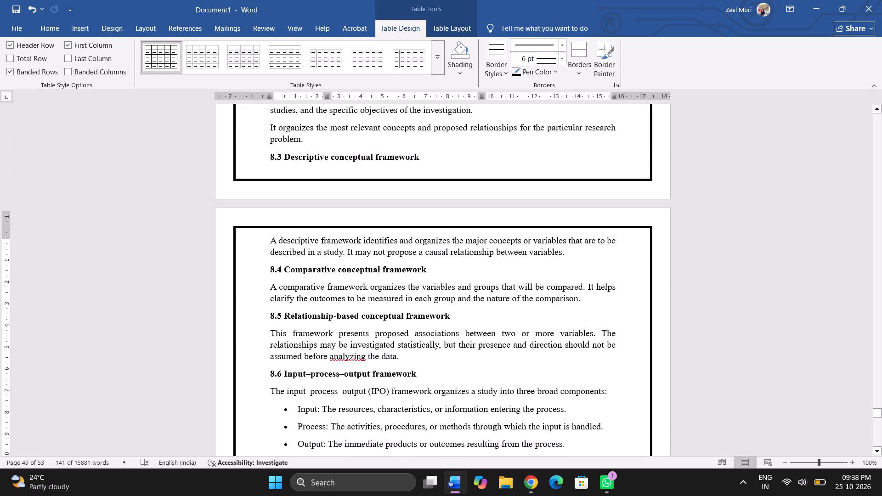
{"action": "scroll", "coordinate": [336, 223], "scroll_direction": "up", "scroll_amount": 6}
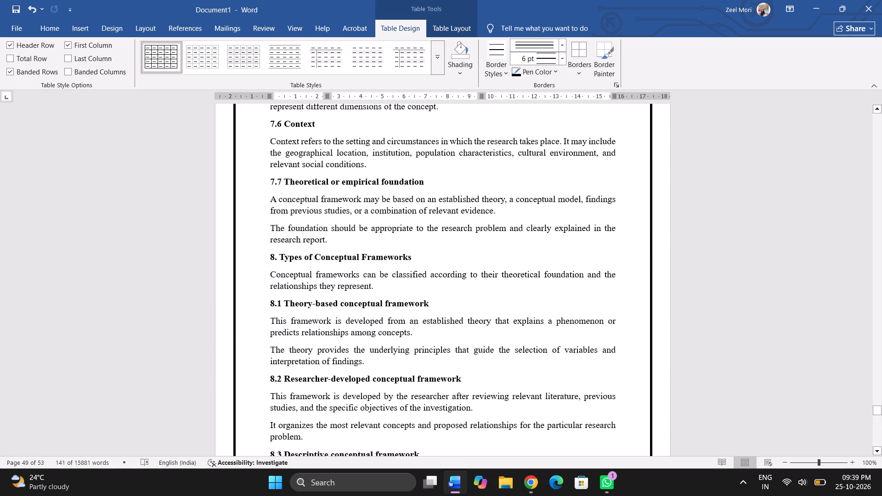
{"action": "scroll", "coordinate": [336, 223], "scroll_direction": "up", "scroll_amount": 4}
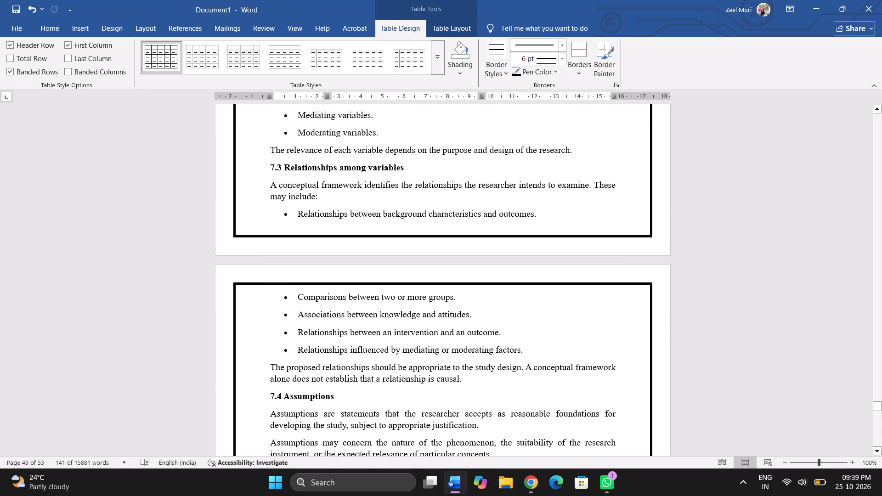
{"action": "scroll", "coordinate": [336, 223], "scroll_direction": "up", "scroll_amount": 5}
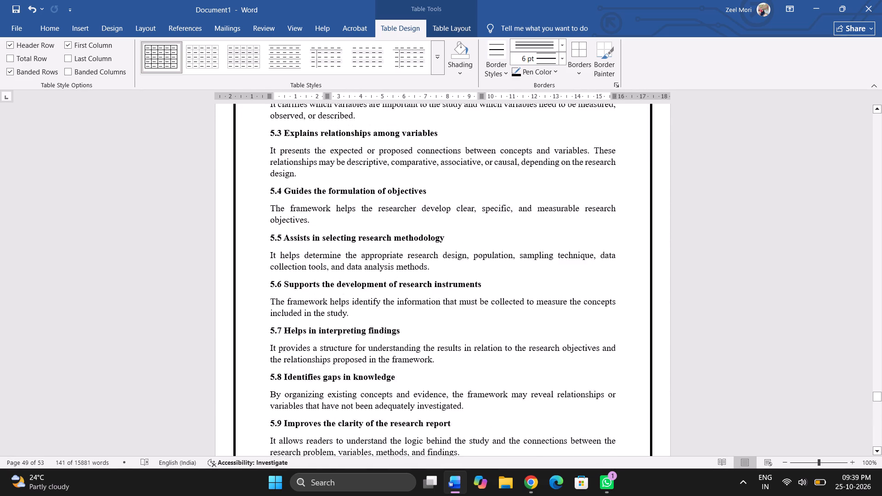
{"action": "scroll", "coordinate": [336, 223], "scroll_direction": "up", "scroll_amount": 4}
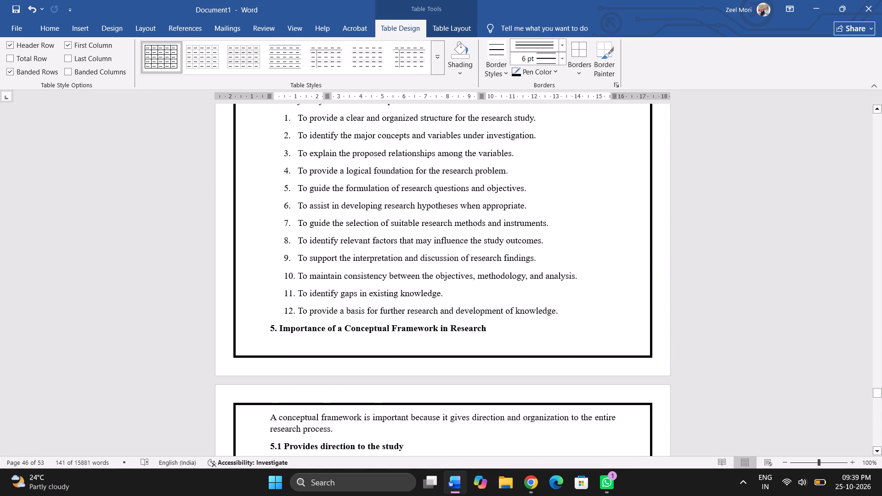
{"action": "scroll", "coordinate": [336, 223], "scroll_direction": "up", "scroll_amount": 5}
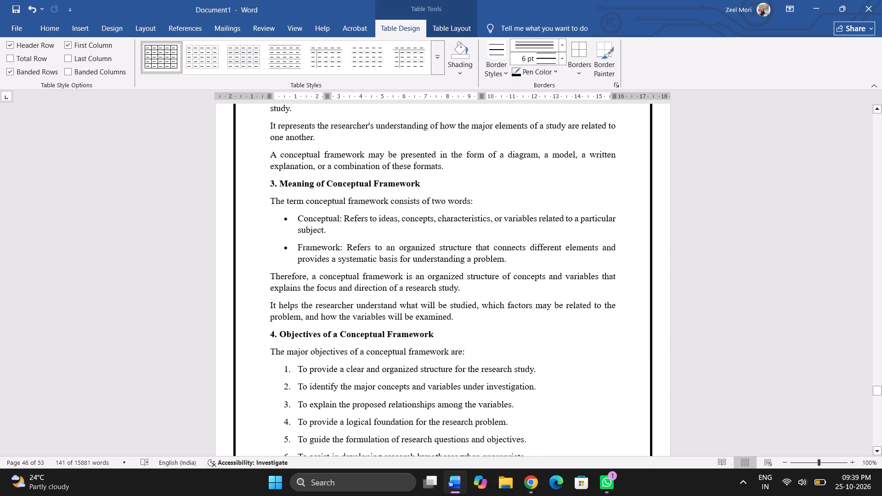
{"action": "scroll", "coordinate": [336, 223], "scroll_direction": "up", "scroll_amount": 4}
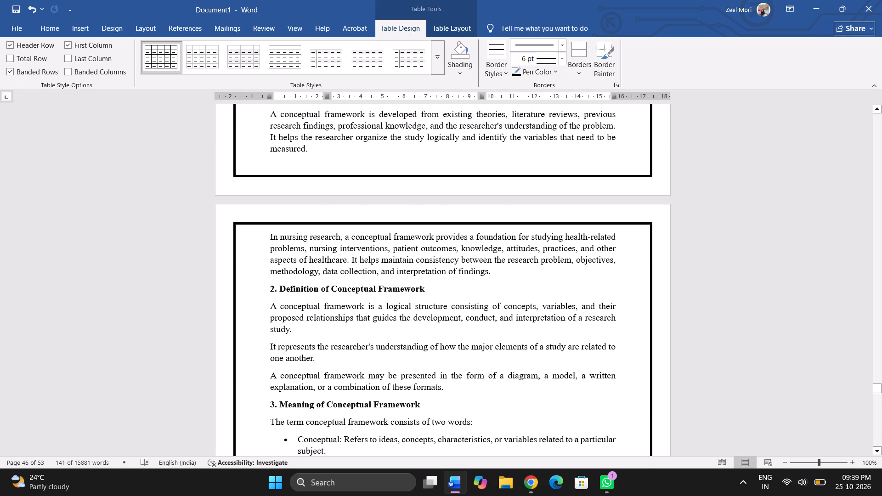
{"action": "scroll", "coordinate": [336, 223], "scroll_direction": "up", "scroll_amount": 3}
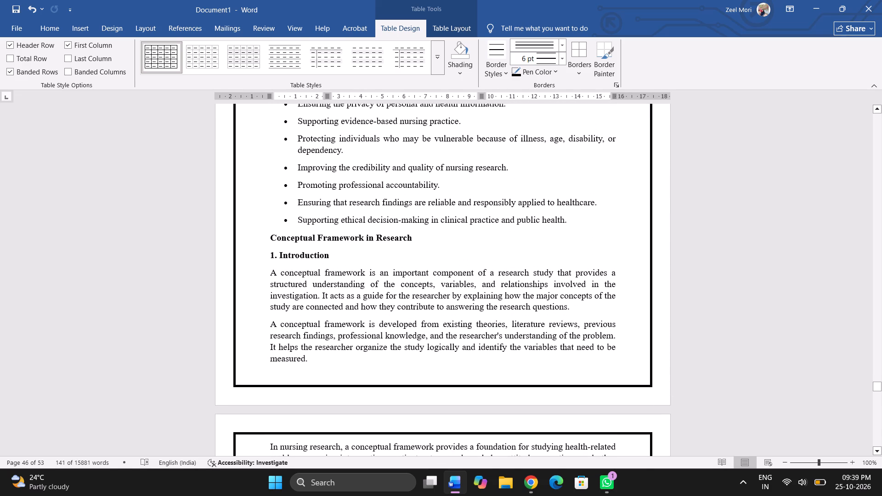
{"action": "left_click_drag", "start_coordinate": [416, 238], "coordinate": [273, 240]}
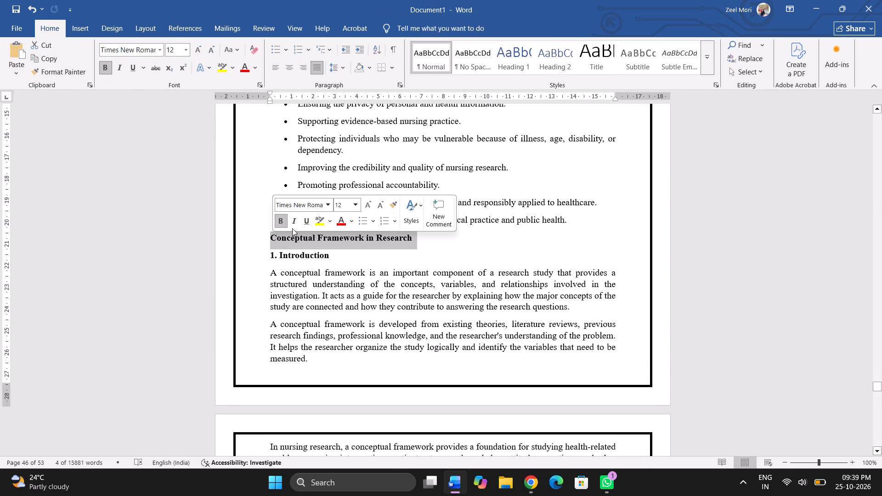
{"action": "left_click", "coordinate": [291, 68]}
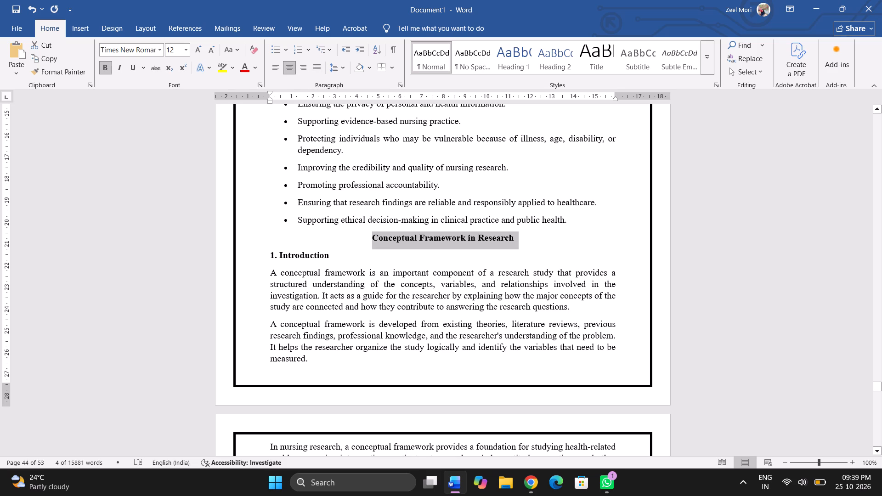
{"action": "left_click", "coordinate": [373, 235]}
{"action": "key", "text": "Return"}
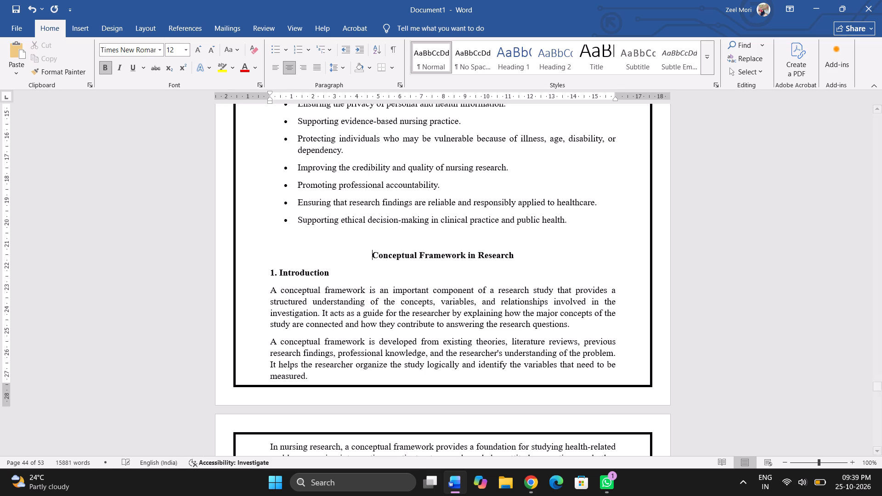
Change the "Conceptual Framework in Research" title to uppercase.
{"action": "left_click_drag", "start_coordinate": [521, 258], "coordinate": [443, 265]}
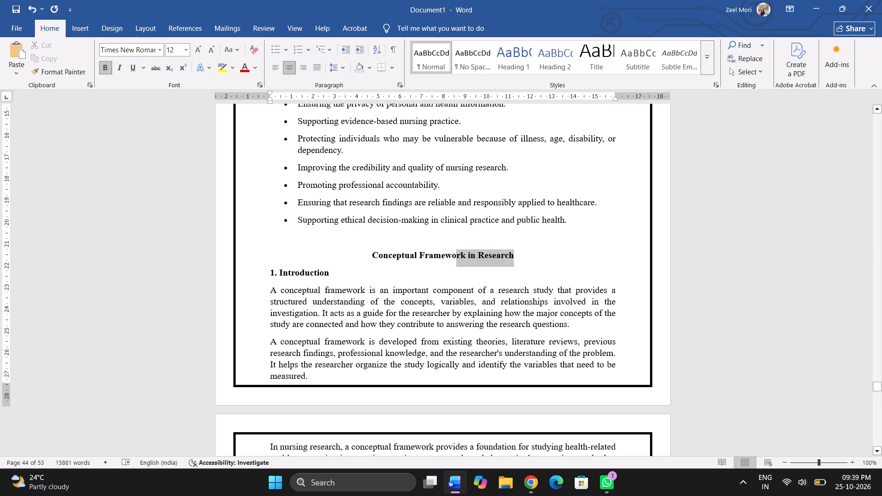
{"action": "left_click_drag", "start_coordinate": [443, 265], "coordinate": [375, 253]}
{"action": "triple_click", "coordinate": [373, 254]}
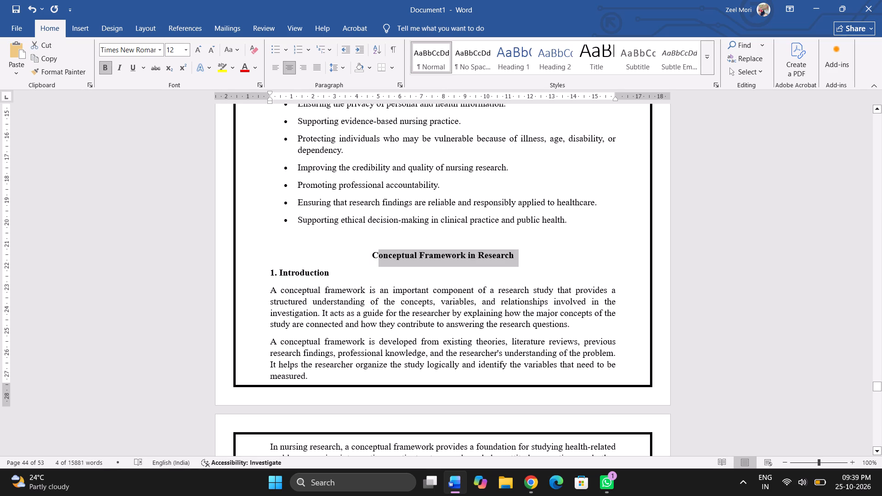
{"action": "left_click", "coordinate": [235, 51]}
{"action": "left_click", "coordinate": [244, 86]}
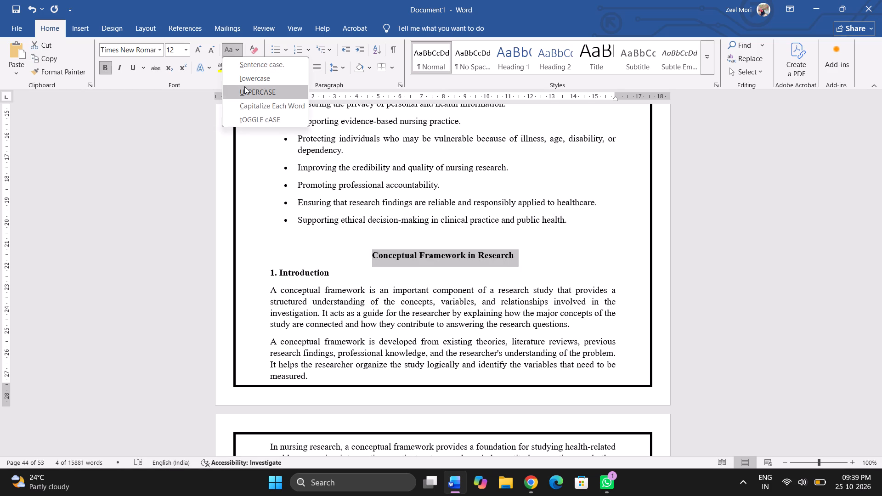
{"action": "left_click", "coordinate": [344, 248]}
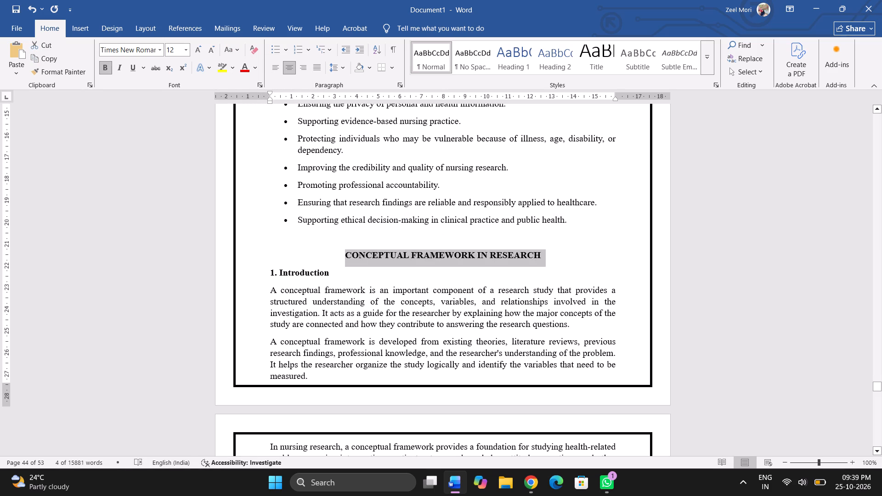
Review the end of the research ethics section and the conceptual framework section through to the end of the document.
{"action": "scroll", "coordinate": [344, 248], "scroll_direction": "up", "scroll_amount": 5}
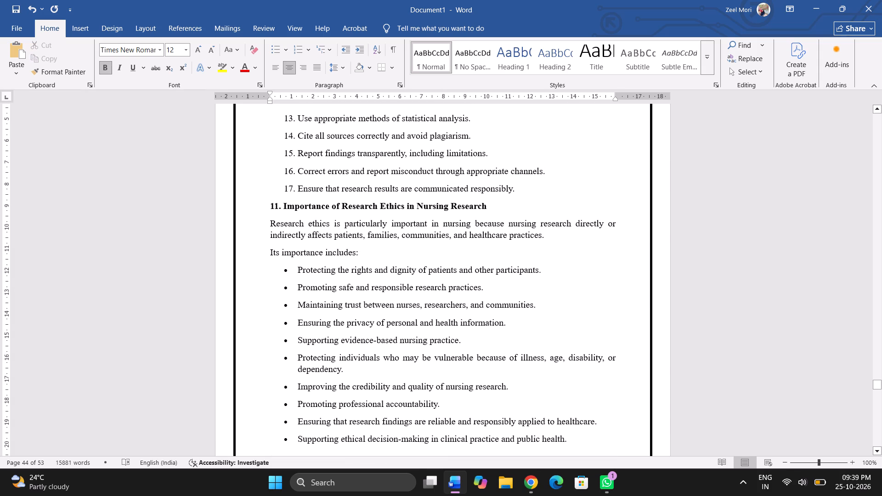
{"action": "scroll", "coordinate": [344, 248], "scroll_direction": "up", "scroll_amount": 1}
{"action": "scroll", "coordinate": [344, 248], "scroll_direction": "down", "scroll_amount": 7}
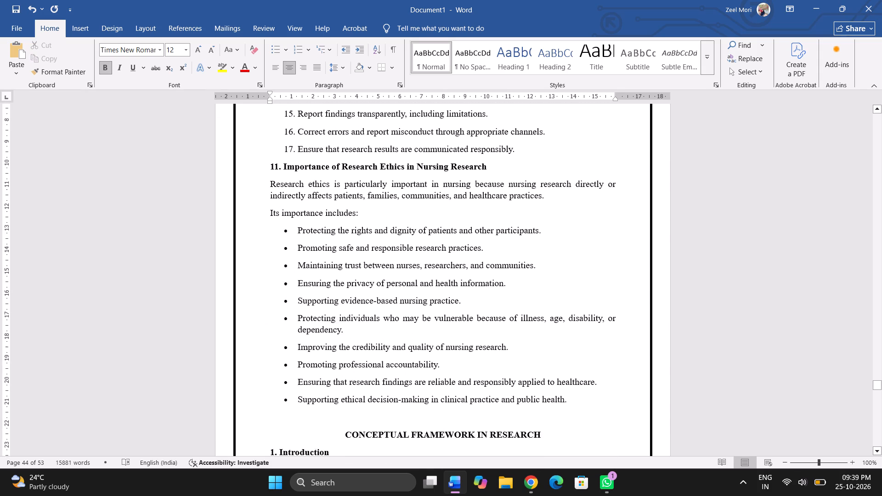
{"action": "scroll", "coordinate": [344, 248], "scroll_direction": "down", "scroll_amount": 5}
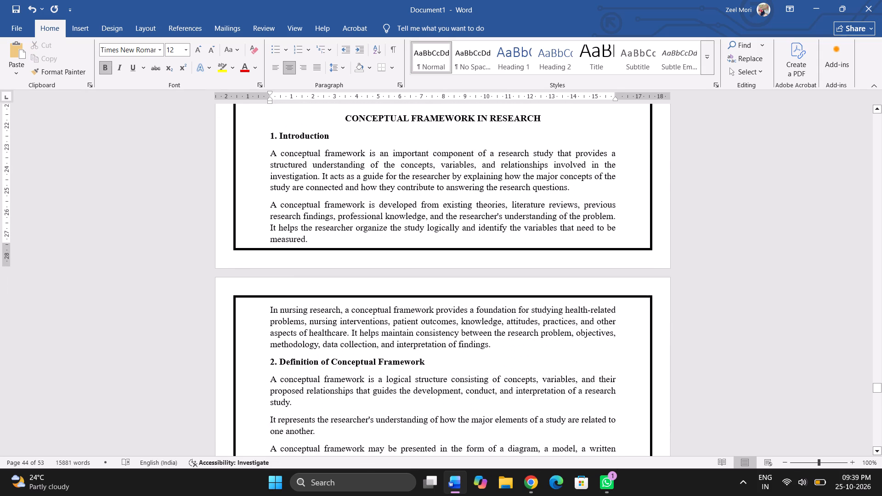
{"action": "scroll", "coordinate": [344, 248], "scroll_direction": "down", "scroll_amount": 3}
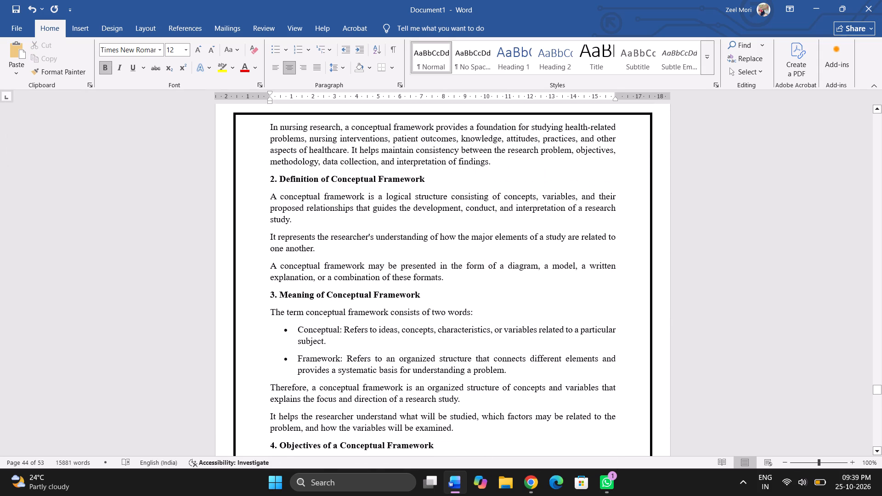
{"action": "scroll", "coordinate": [344, 248], "scroll_direction": "down", "scroll_amount": 4}
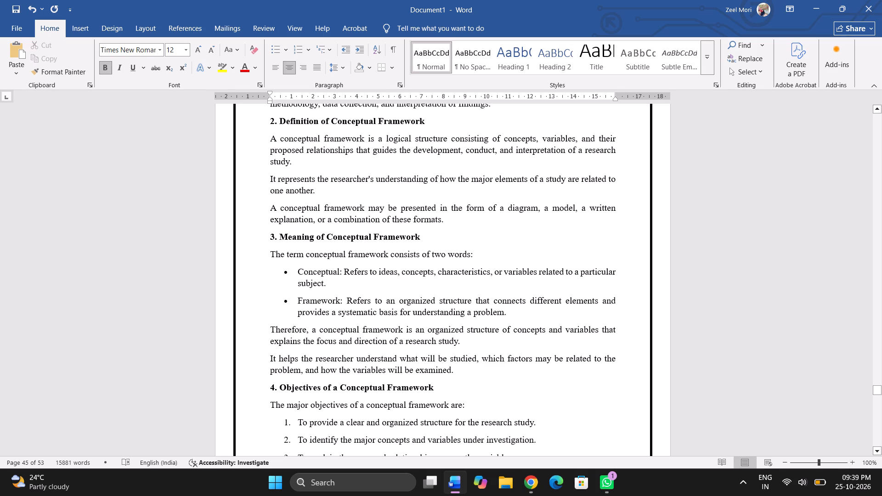
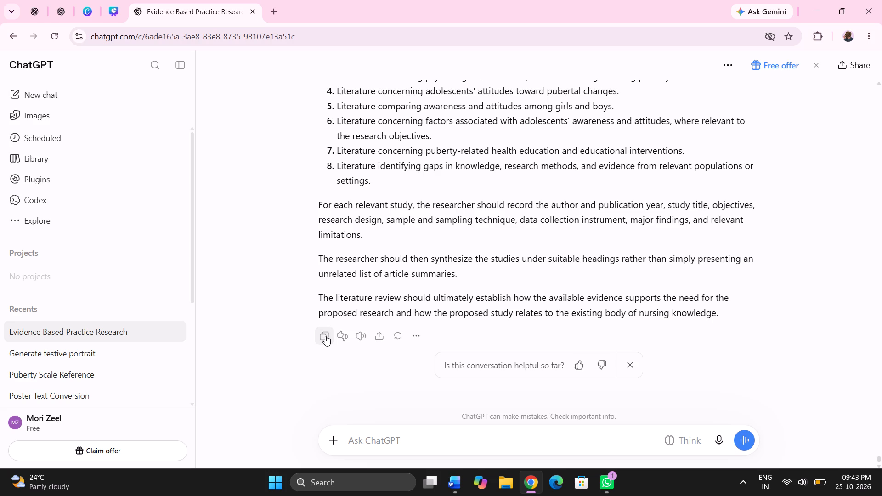
{"action": "left_click", "coordinate": [320, 331]}
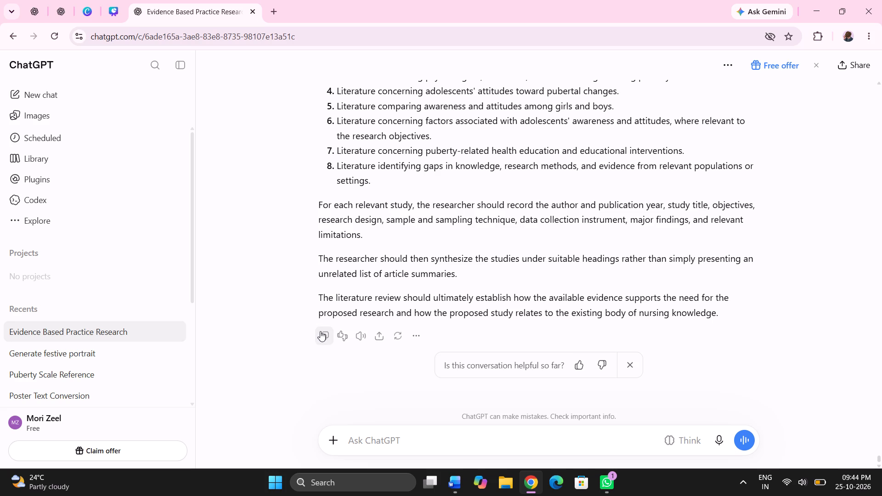
{"action": "left_click", "coordinate": [320, 331]}
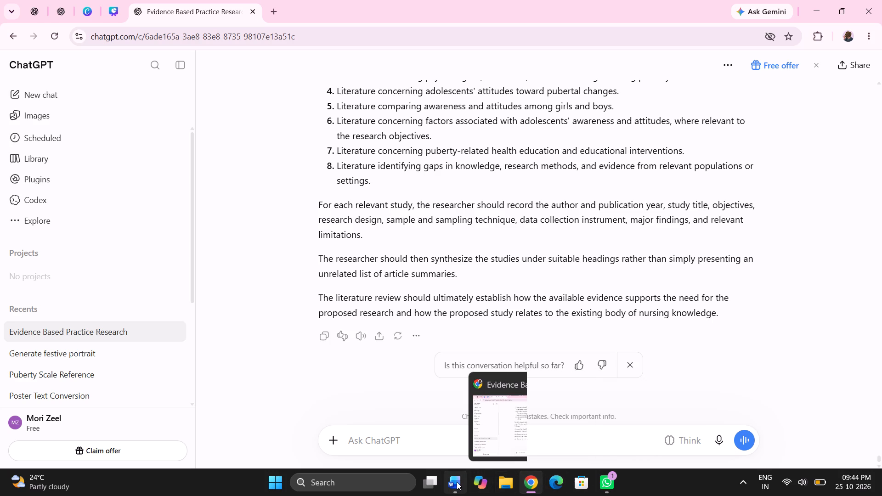
{"action": "left_click", "coordinate": [468, 436]}
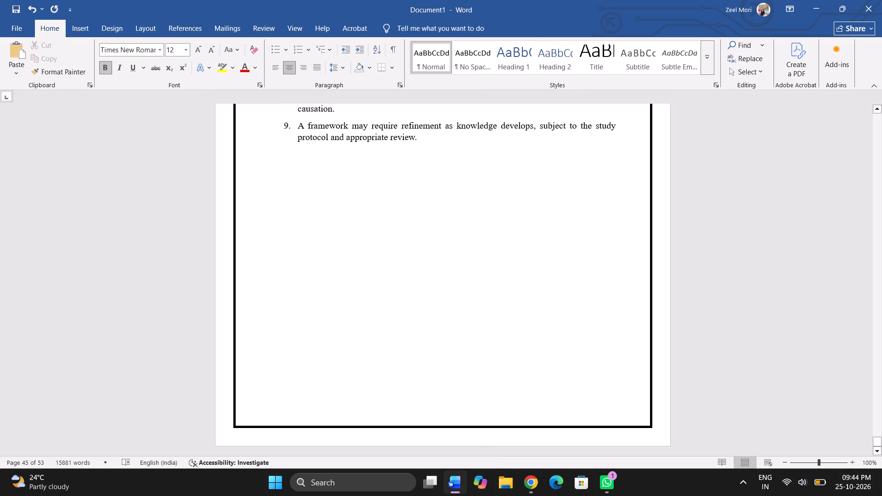
{"action": "left_click", "coordinate": [294, 186]}
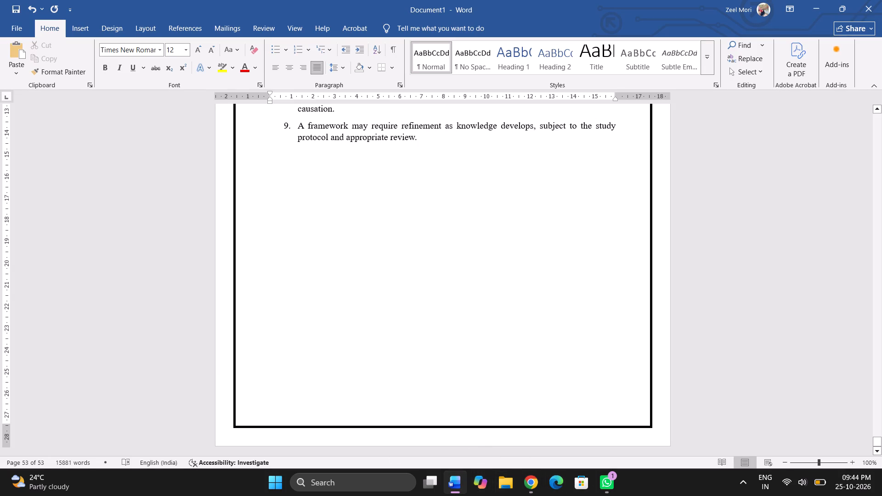
{"action": "key", "text": "ctrl+v"}
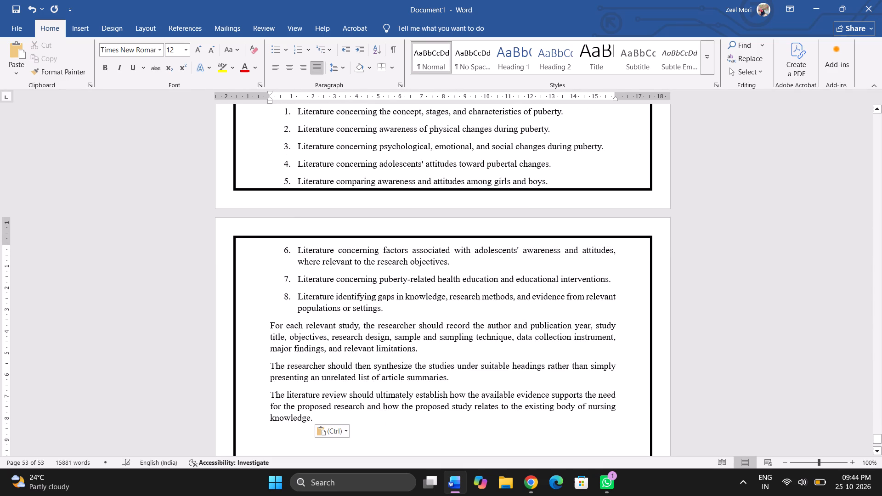
Apply the bordered grid table style to the table under "21. Difference Between Review of Literature and Research Study".
{"action": "scroll", "coordinate": [362, 378], "scroll_direction": "up", "scroll_amount": 2}
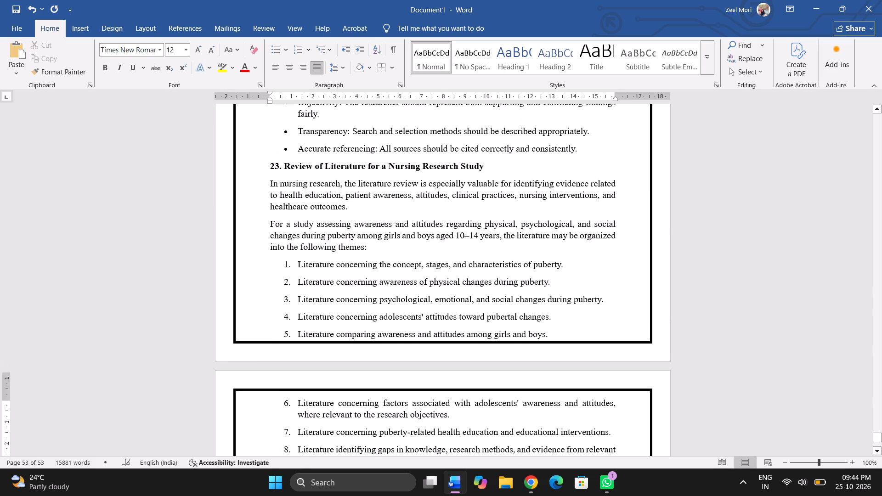
{"action": "scroll", "coordinate": [362, 378], "scroll_direction": "up", "scroll_amount": 2}
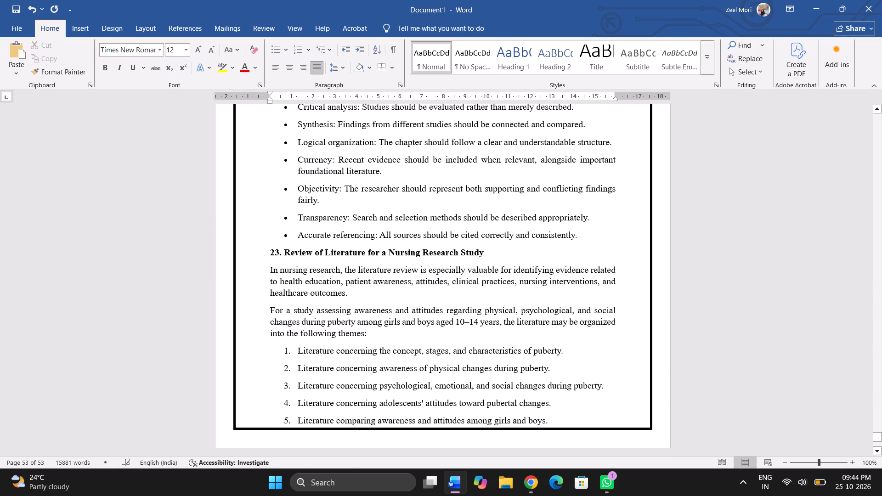
{"action": "scroll", "coordinate": [362, 378], "scroll_direction": "up", "scroll_amount": 1}
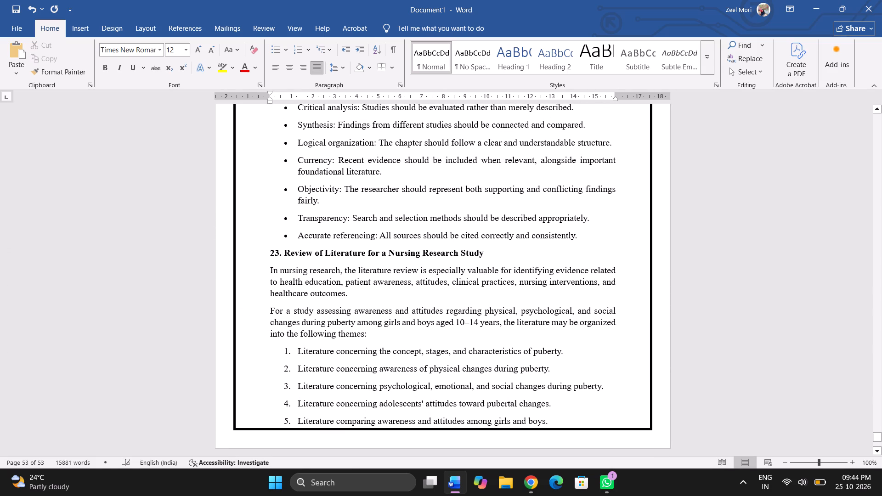
{"action": "scroll", "coordinate": [366, 339], "scroll_direction": "up", "scroll_amount": 2}
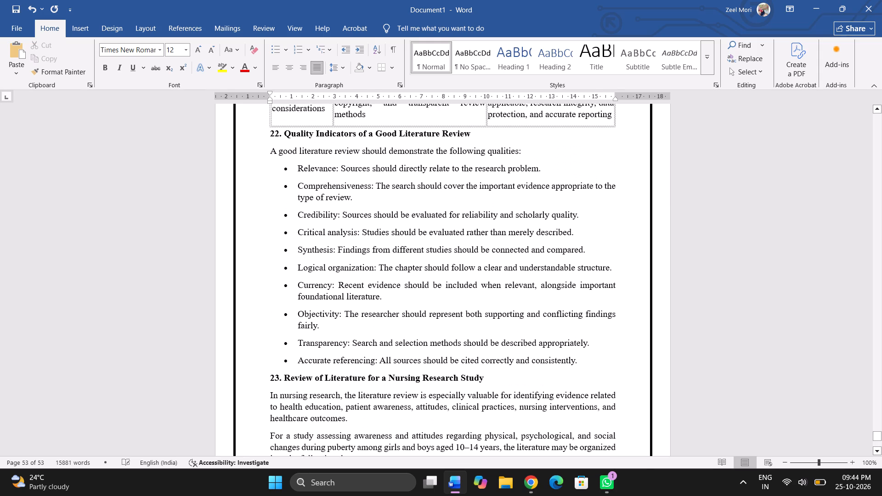
{"action": "scroll", "coordinate": [366, 339], "scroll_direction": "up", "scroll_amount": 3}
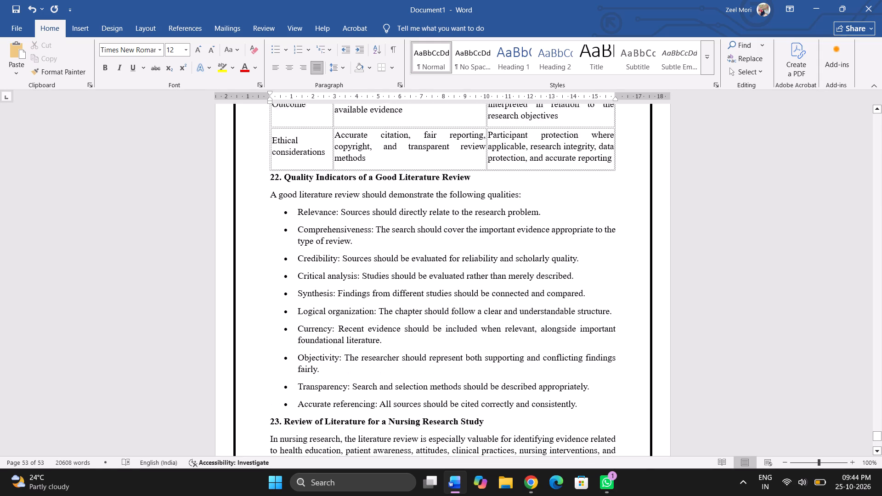
{"action": "scroll", "coordinate": [366, 339], "scroll_direction": "up", "scroll_amount": 5}
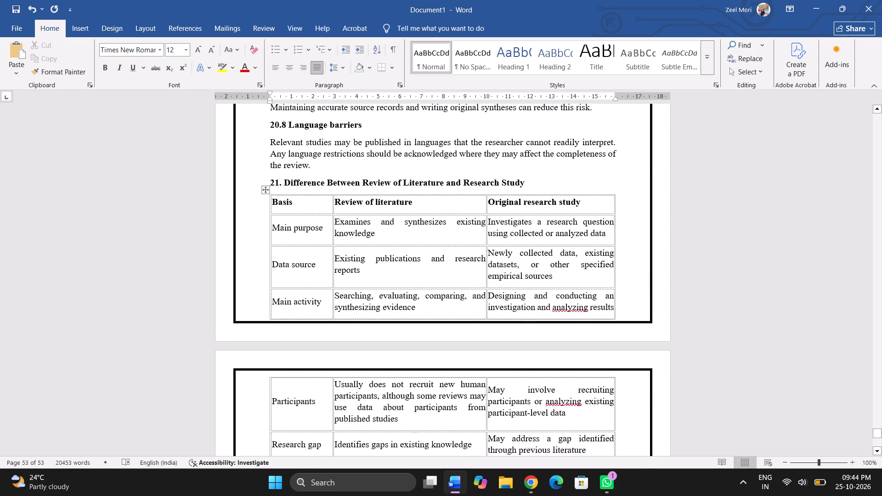
{"action": "scroll", "coordinate": [366, 339], "scroll_direction": "up", "scroll_amount": 1}
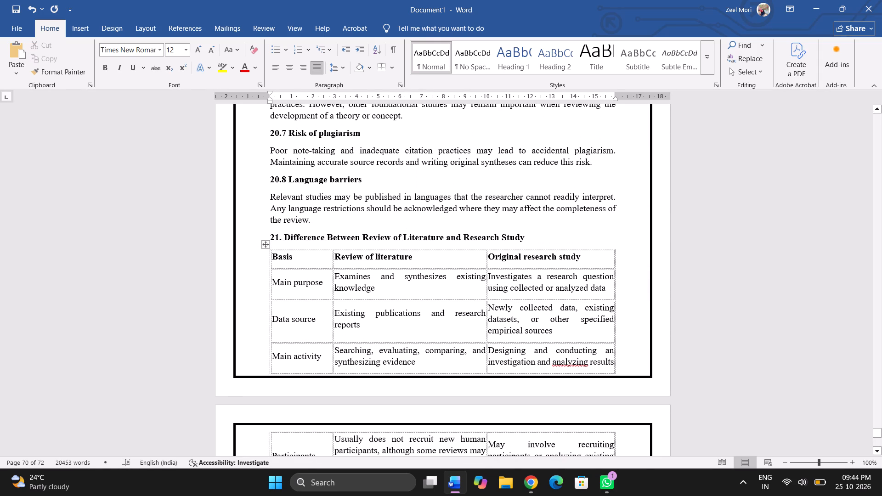
{"action": "left_click", "coordinate": [266, 242]}
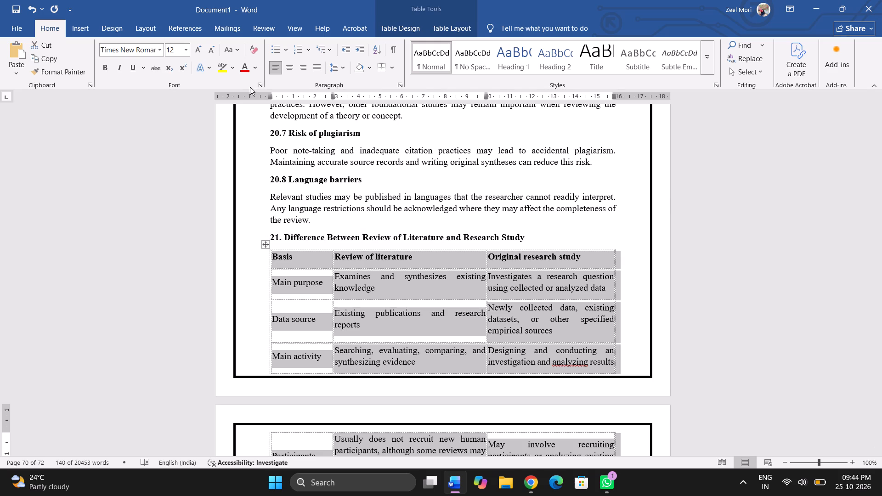
{"action": "left_click", "coordinate": [265, 242]}
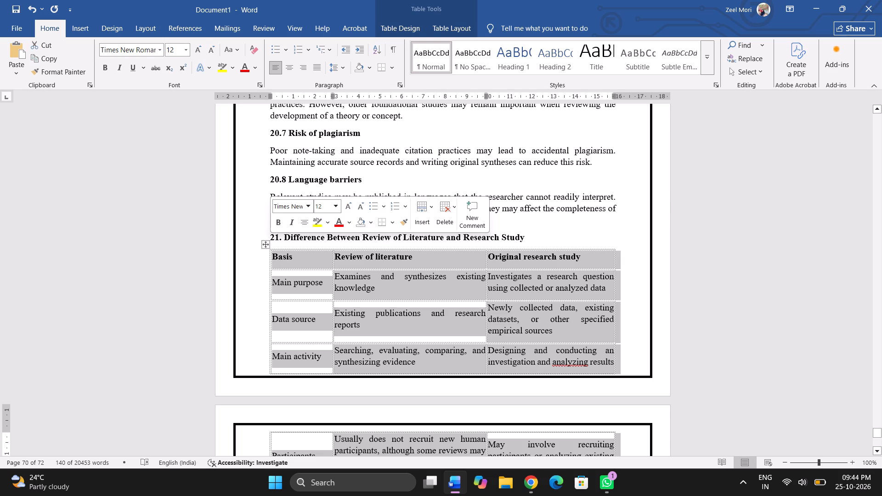
{"action": "double_click", "coordinate": [265, 242]}
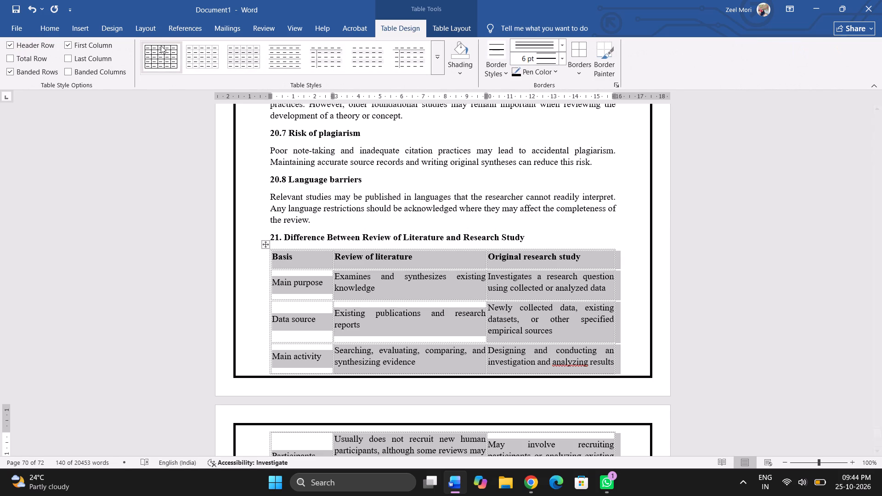
{"action": "left_click", "coordinate": [160, 46]}
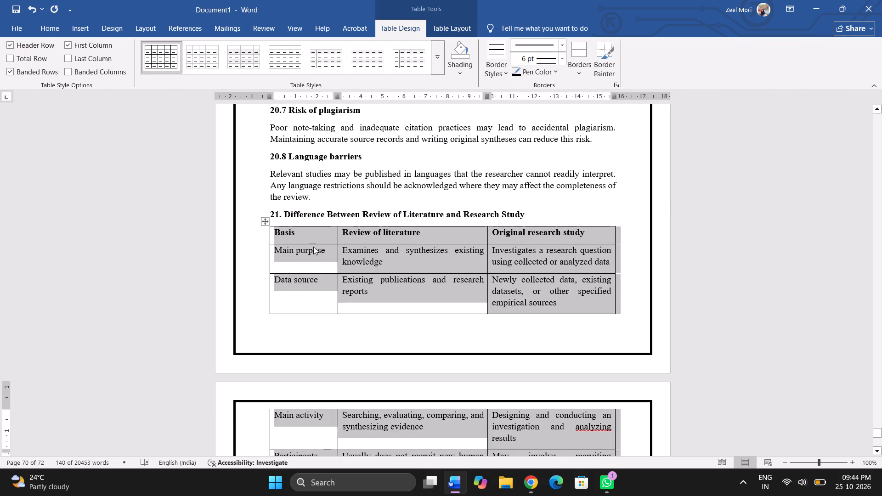
{"action": "scroll", "coordinate": [313, 247], "scroll_direction": "up", "scroll_amount": 4}
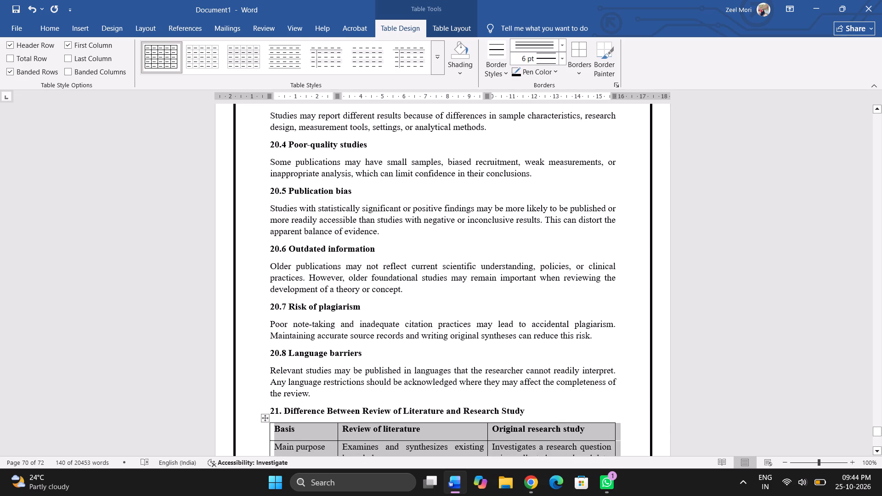
Apply the bordered grid table style to the matrix table under "14. Literature Review Matrix".
{"action": "scroll", "coordinate": [313, 247], "scroll_direction": "up", "scroll_amount": 4}
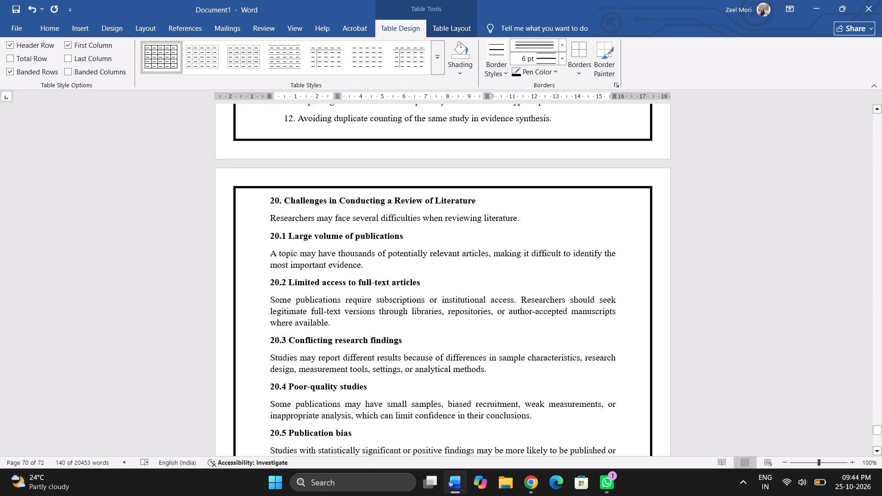
{"action": "scroll", "coordinate": [313, 247], "scroll_direction": "up", "scroll_amount": 4}
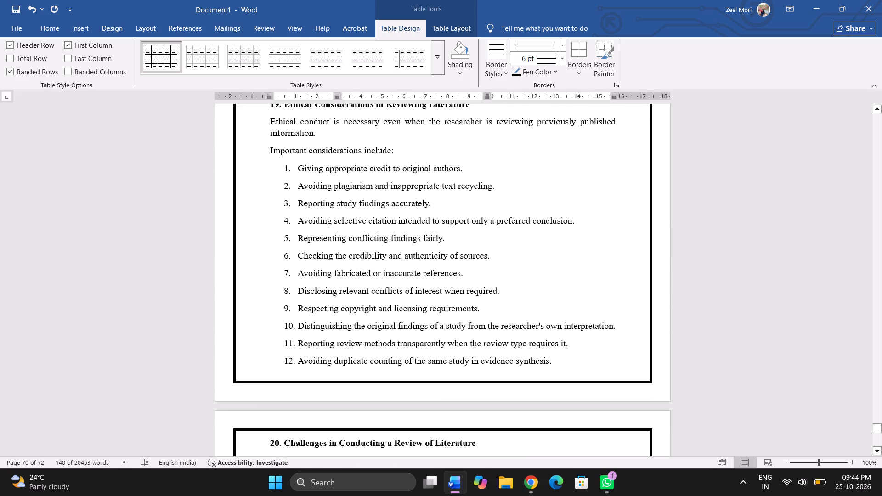
{"action": "scroll", "coordinate": [313, 247], "scroll_direction": "up", "scroll_amount": 2}
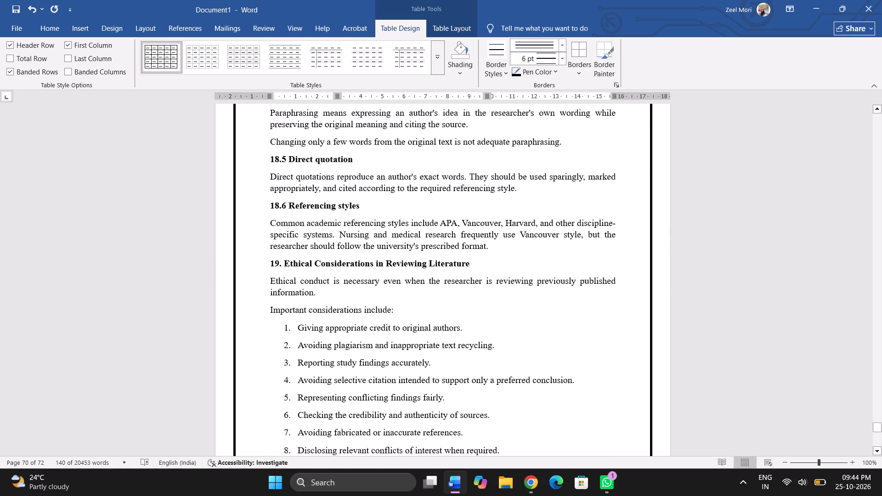
{"action": "scroll", "coordinate": [313, 247], "scroll_direction": "up", "scroll_amount": 3}
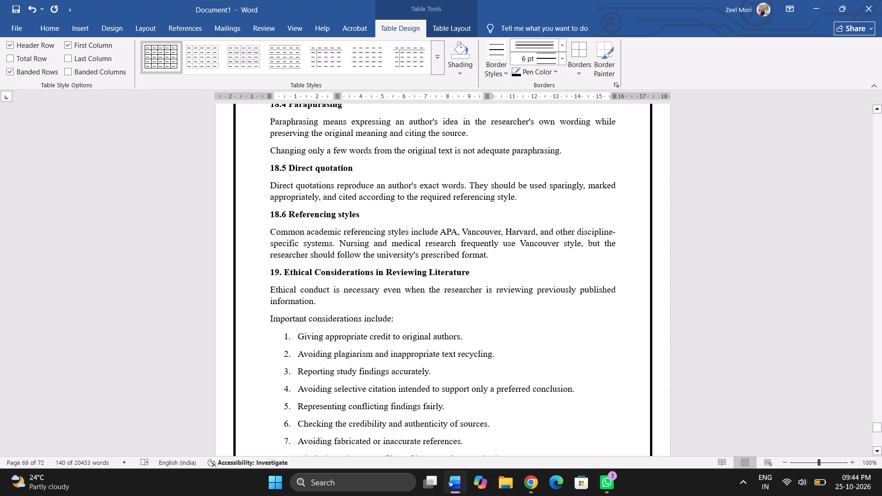
{"action": "scroll", "coordinate": [313, 247], "scroll_direction": "up", "scroll_amount": 3}
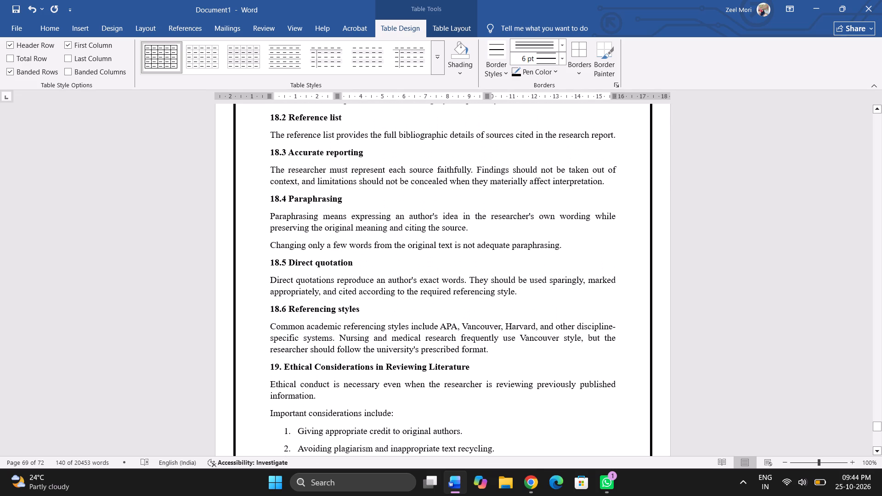
{"action": "scroll", "coordinate": [313, 247], "scroll_direction": "up", "scroll_amount": 4}
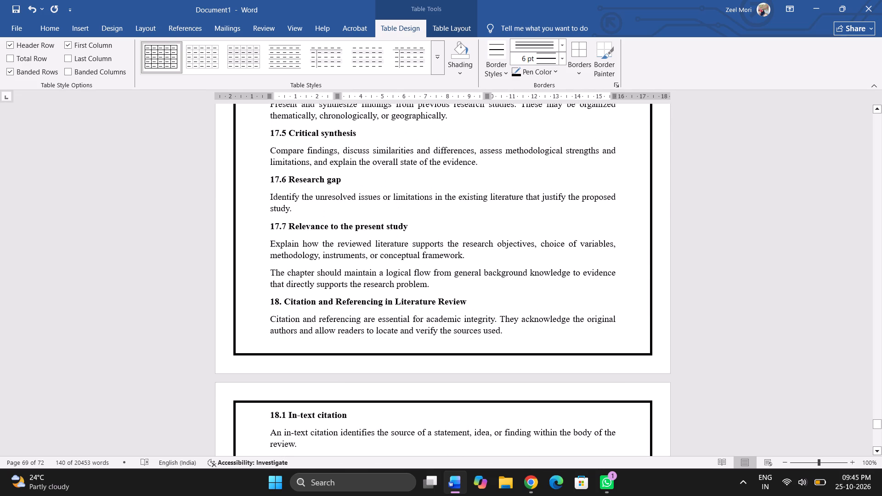
{"action": "scroll", "coordinate": [313, 247], "scroll_direction": "up", "scroll_amount": 4}
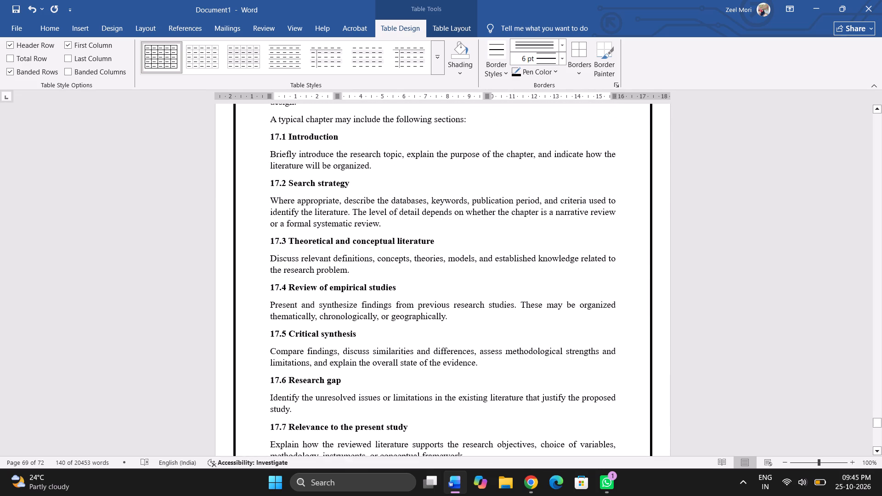
{"action": "scroll", "coordinate": [313, 247], "scroll_direction": "up", "scroll_amount": 3}
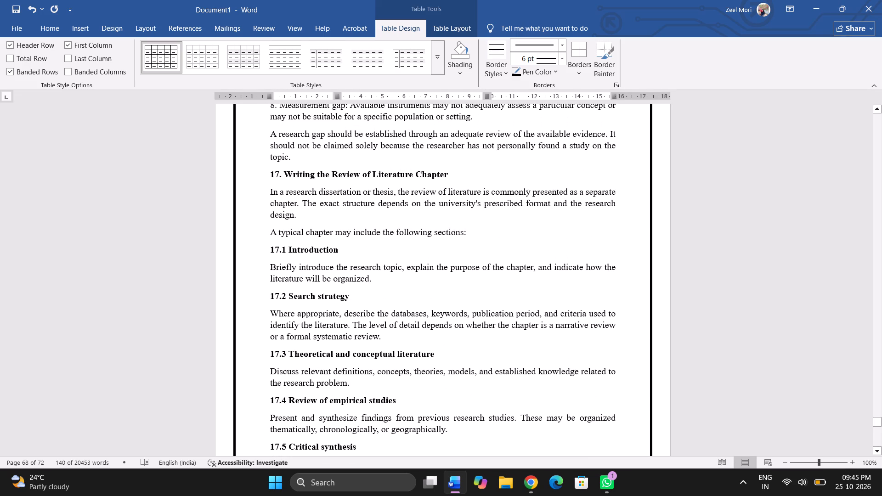
{"action": "scroll", "coordinate": [313, 247], "scroll_direction": "up", "scroll_amount": 2}
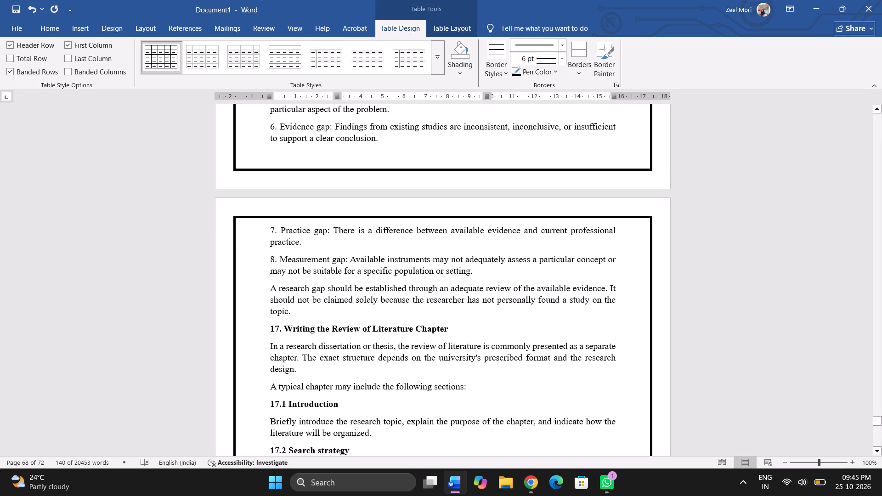
{"action": "scroll", "coordinate": [313, 247], "scroll_direction": "up", "scroll_amount": 2}
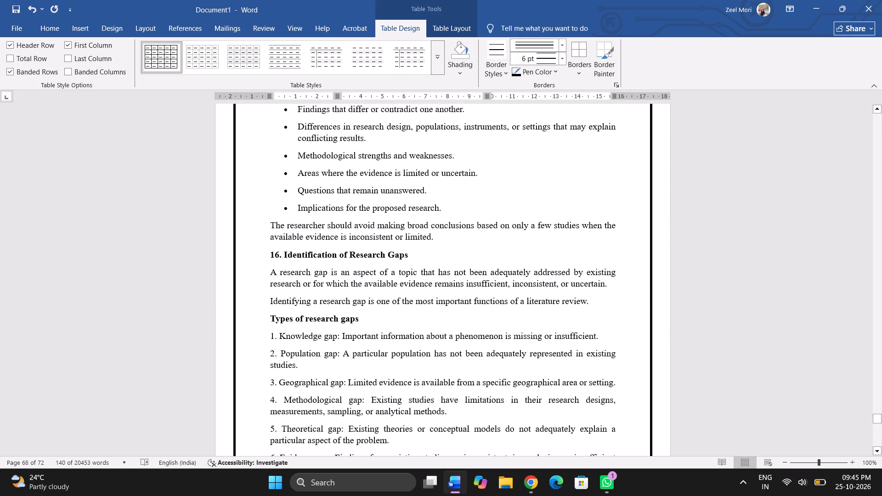
{"action": "scroll", "coordinate": [313, 247], "scroll_direction": "up", "scroll_amount": 3}
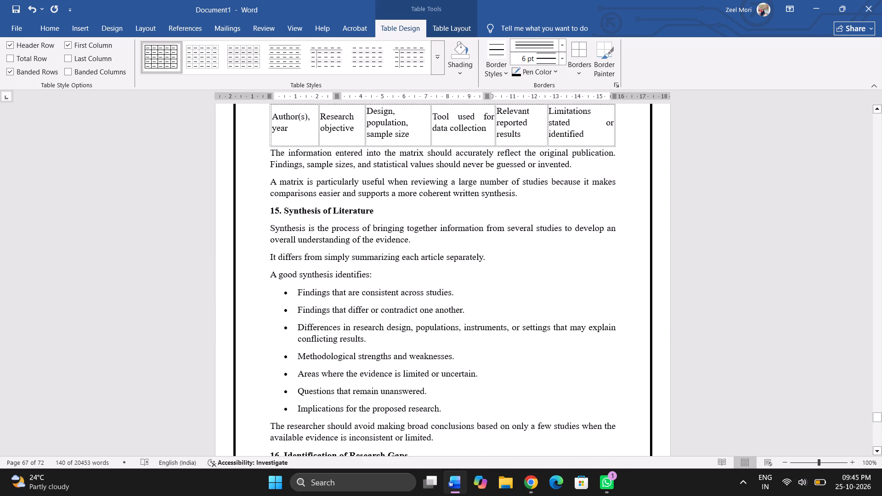
{"action": "scroll", "coordinate": [313, 247], "scroll_direction": "up", "scroll_amount": 2}
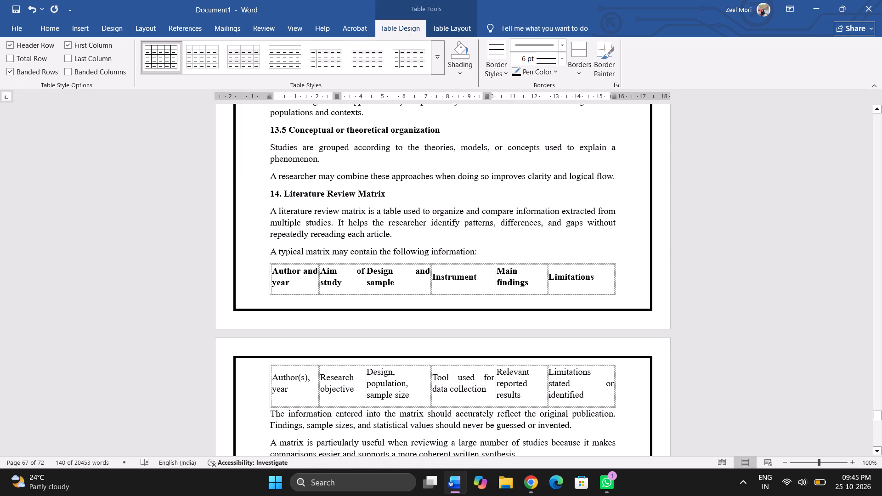
{"action": "left_click", "coordinate": [268, 262]}
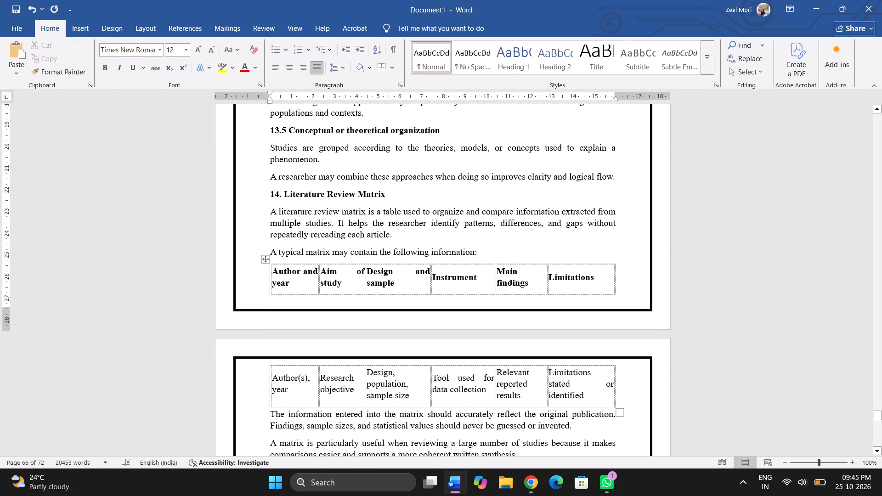
{"action": "double_click", "coordinate": [264, 260]}
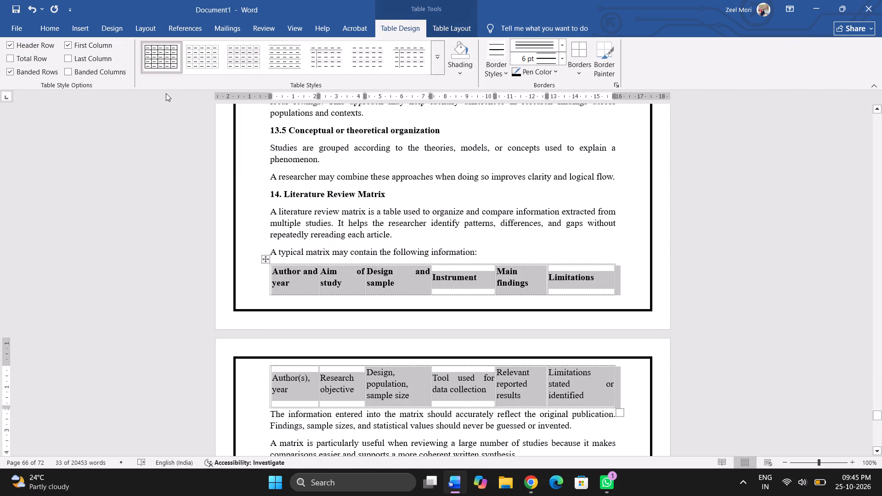
{"action": "left_click", "coordinate": [165, 62]}
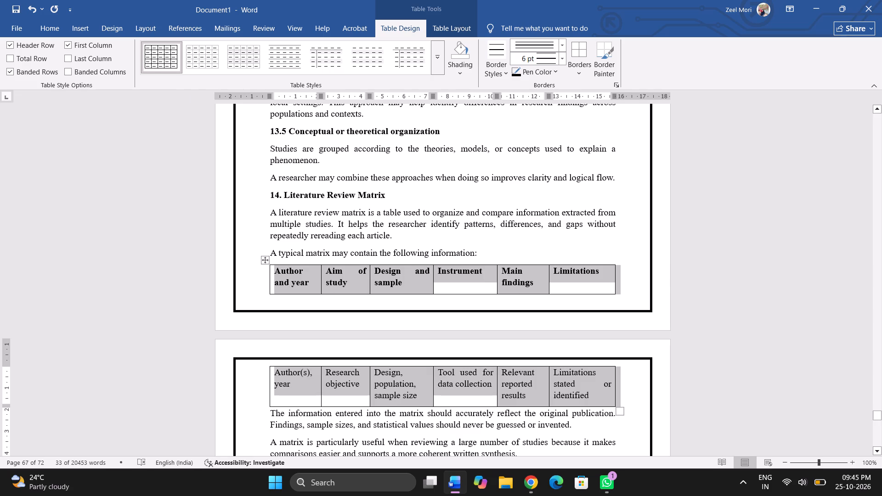
Set the text wrapping of the large World Health Organization logo picture, above its "Open WHO" entry, to Tight.
{"action": "scroll", "coordinate": [355, 287], "scroll_direction": "up", "scroll_amount": 3}
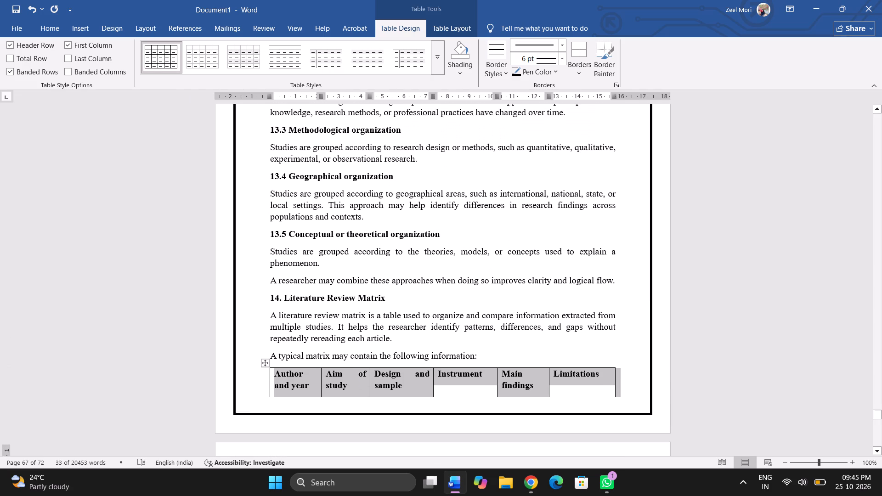
{"action": "scroll", "coordinate": [355, 287], "scroll_direction": "up", "scroll_amount": 4}
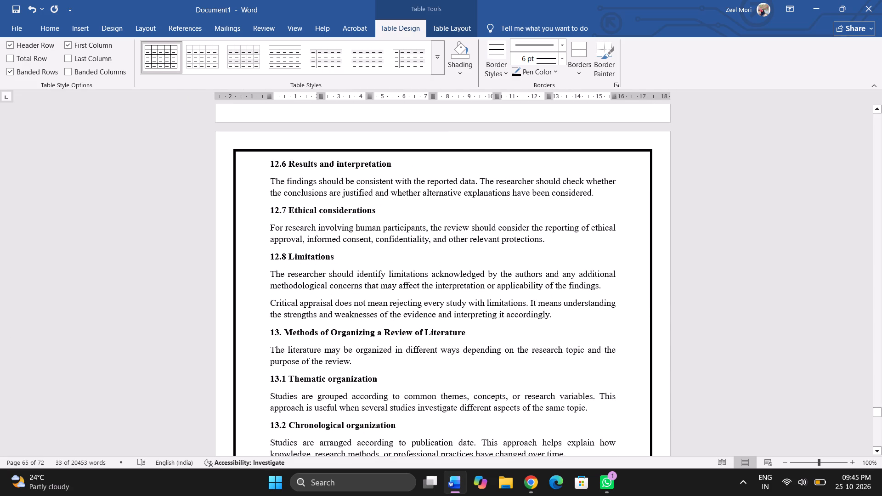
{"action": "scroll", "coordinate": [355, 287], "scroll_direction": "up", "scroll_amount": 3}
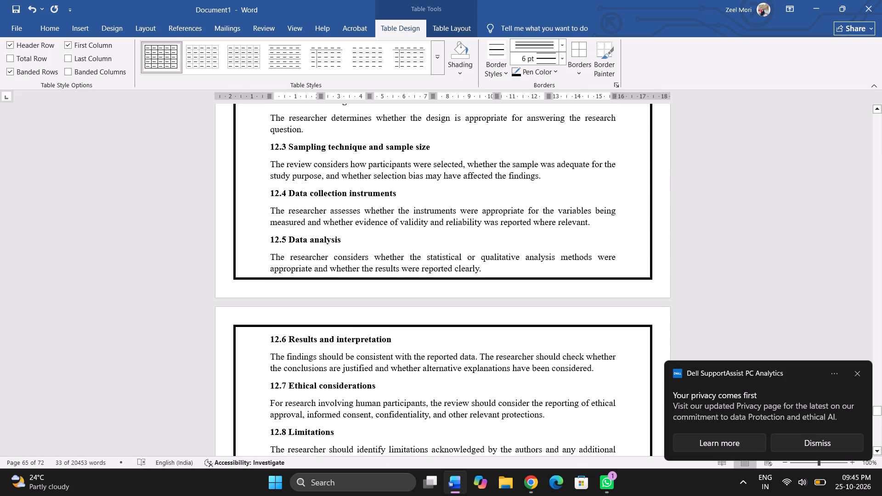
{"action": "scroll", "coordinate": [355, 287], "scroll_direction": "up", "scroll_amount": 3}
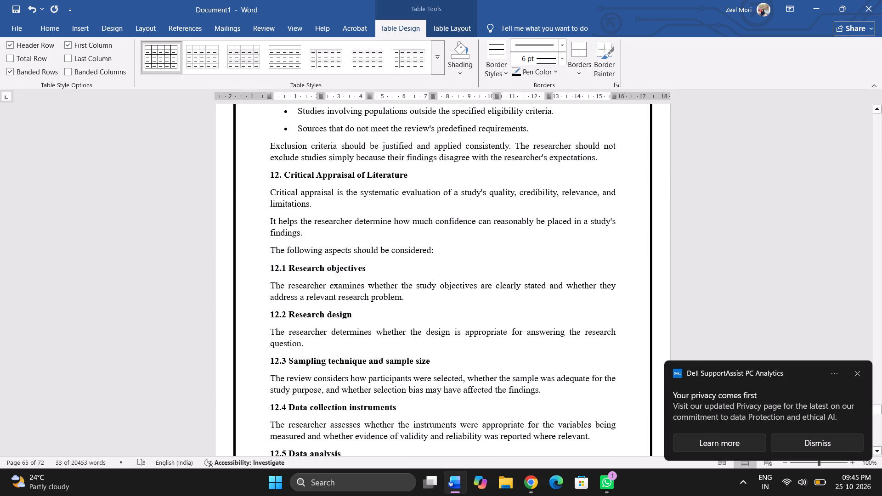
{"action": "scroll", "coordinate": [355, 287], "scroll_direction": "up", "scroll_amount": 3}
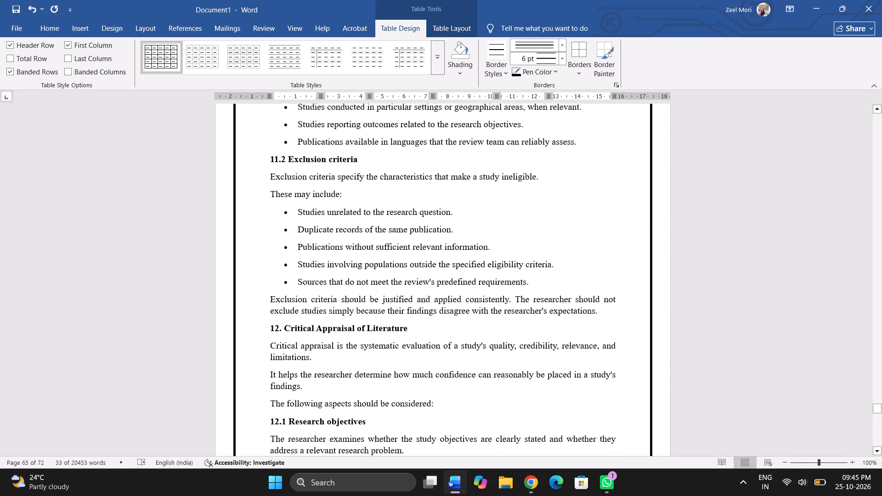
{"action": "scroll", "coordinate": [355, 287], "scroll_direction": "up", "scroll_amount": 4}
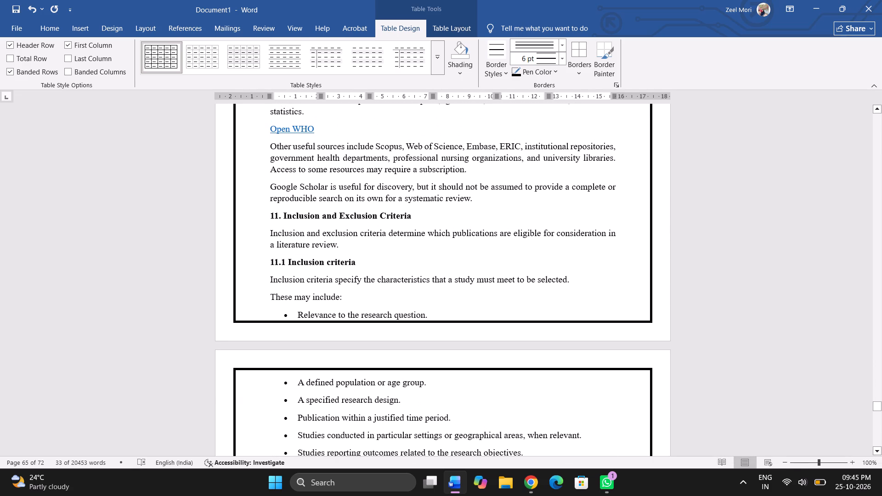
{"action": "scroll", "coordinate": [355, 287], "scroll_direction": "up", "scroll_amount": 3}
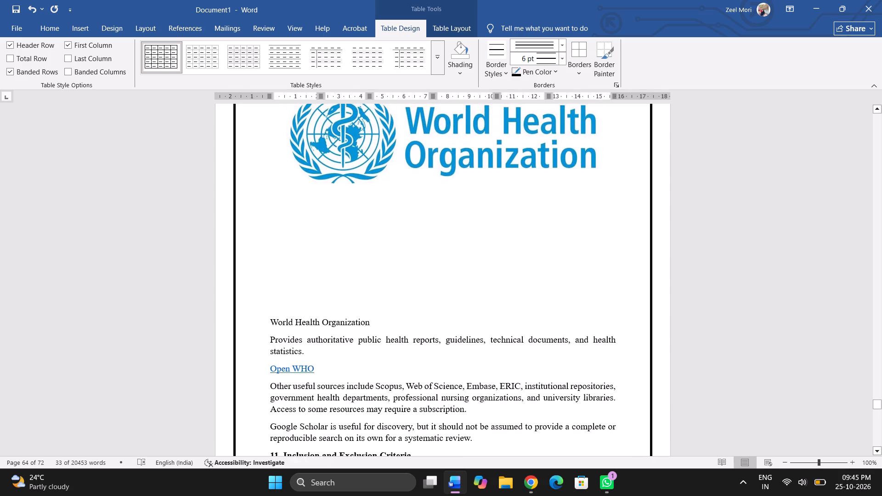
{"action": "scroll", "coordinate": [355, 287], "scroll_direction": "up", "scroll_amount": 1}
{"action": "left_click", "coordinate": [352, 256]}
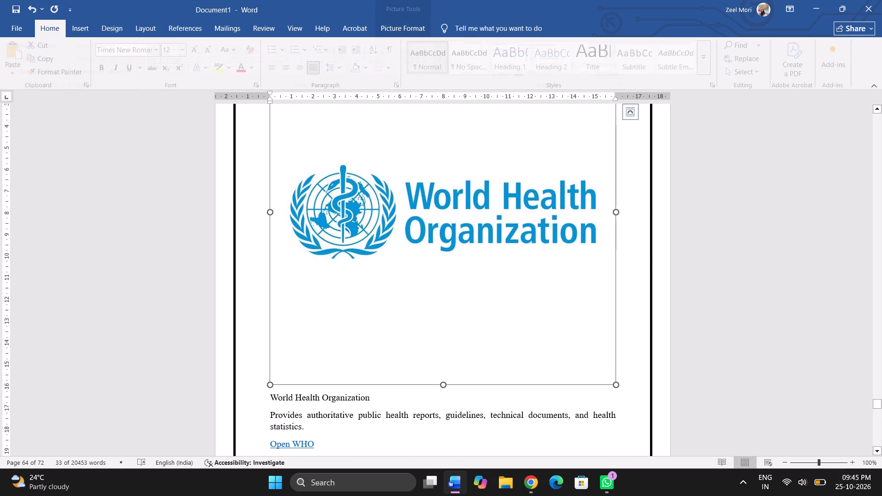
{"action": "scroll", "coordinate": [352, 256], "scroll_direction": "up", "scroll_amount": 3}
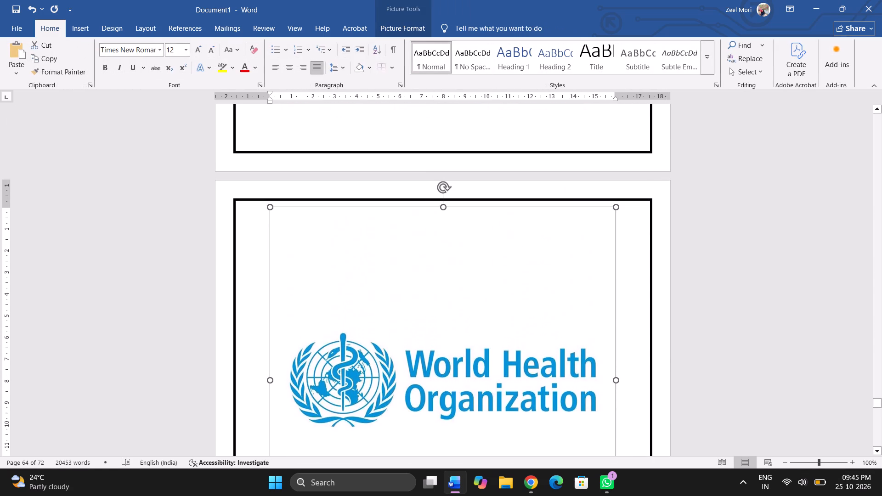
{"action": "left_click", "coordinate": [629, 218]}
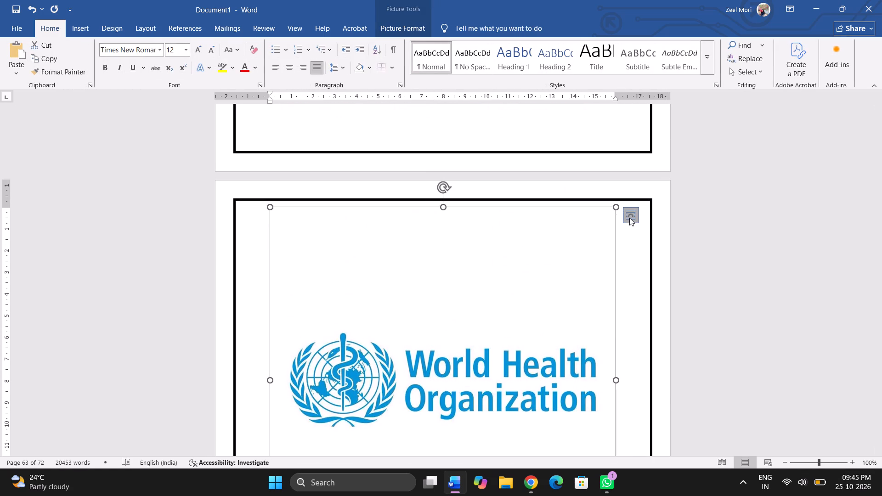
{"action": "left_click", "coordinate": [689, 305]}
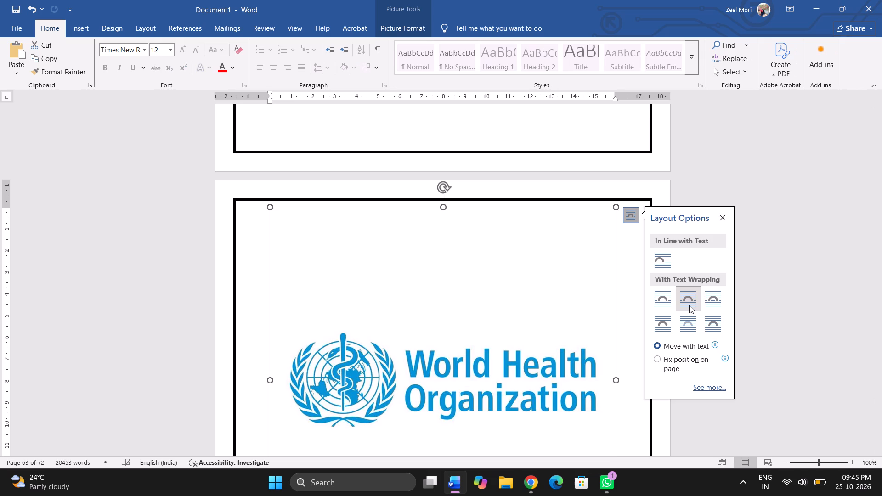
Shrink the World Health Organization logo to about 2 cm square and place it beside its entry's description.
{"action": "left_click_drag", "start_coordinate": [270, 206], "coordinate": [355, 285]}
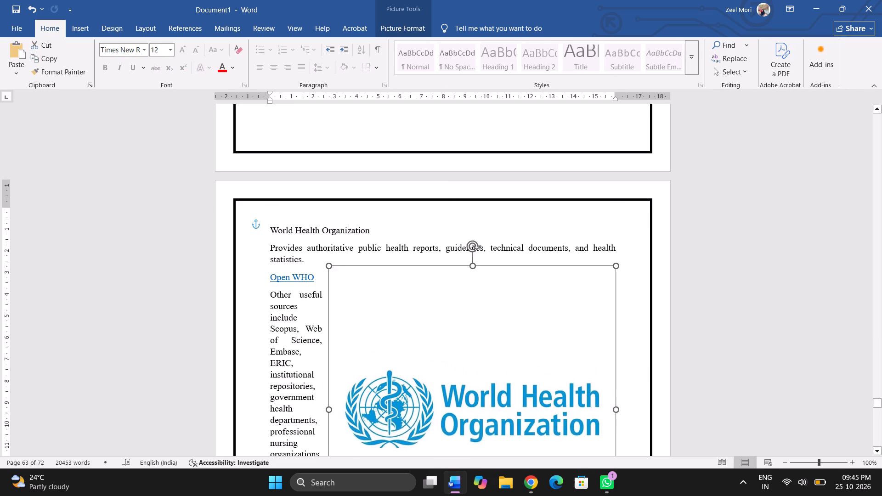
{"action": "left_click_drag", "start_coordinate": [355, 285], "coordinate": [500, 374]}
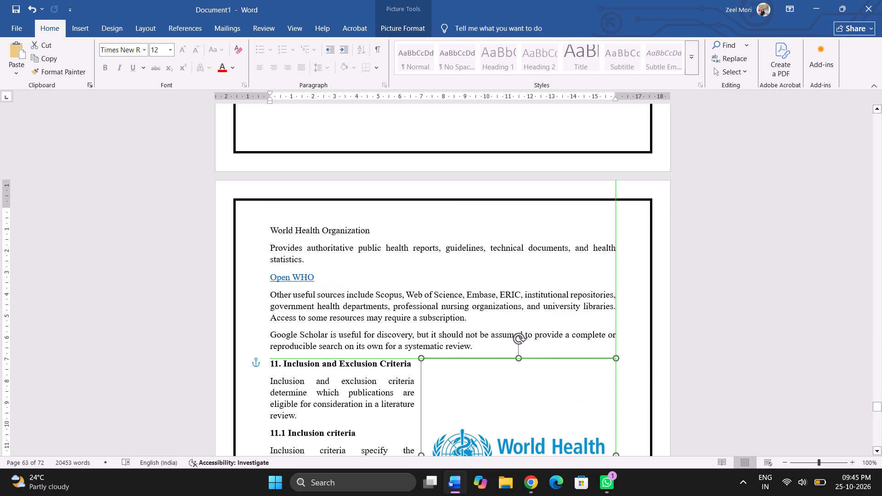
{"action": "left_click_drag", "start_coordinate": [500, 374], "coordinate": [528, 403]}
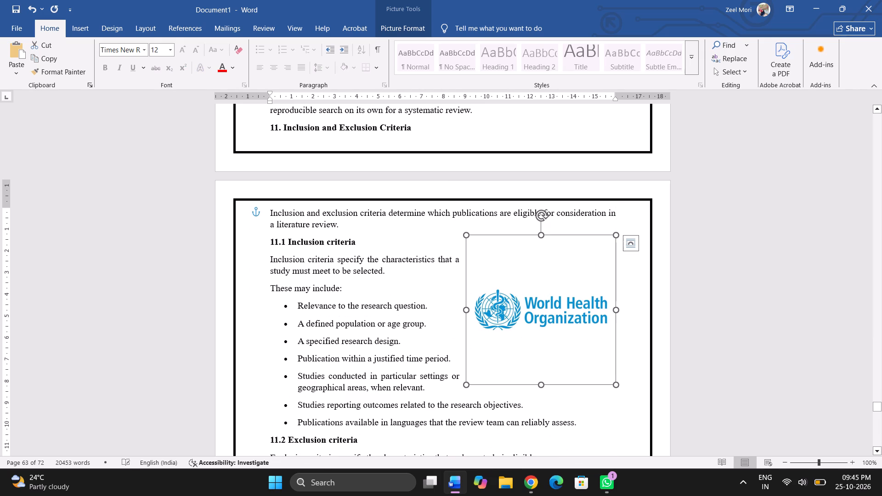
{"action": "scroll", "coordinate": [499, 289], "scroll_direction": "up", "scroll_amount": 1}
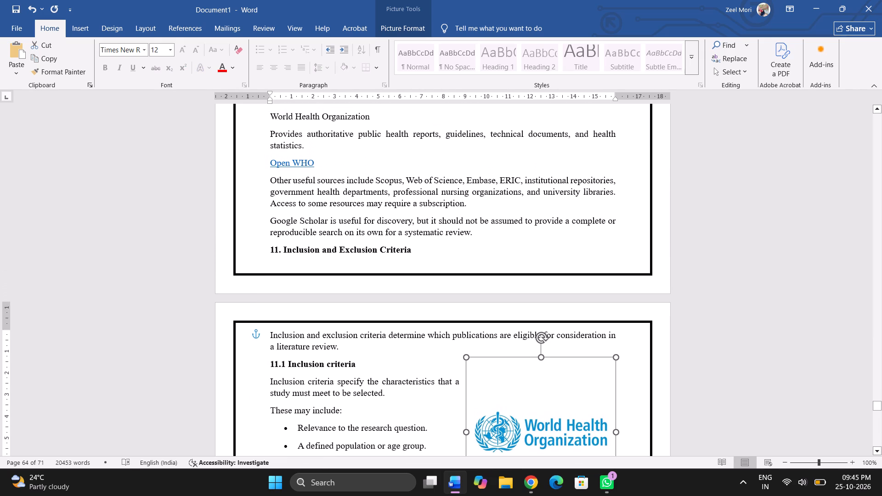
{"action": "left_click_drag", "start_coordinate": [537, 419], "coordinate": [436, 244]}
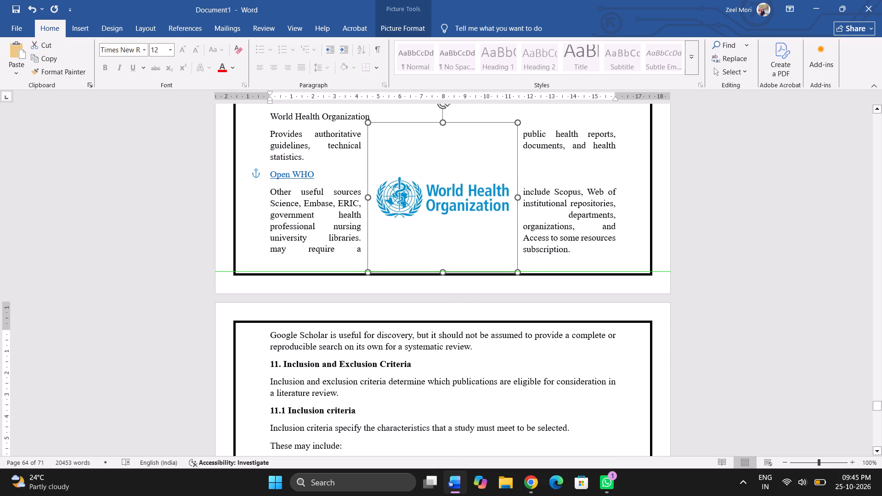
{"action": "left_click_drag", "start_coordinate": [436, 244], "coordinate": [435, 244]}
{"action": "left_click_drag", "start_coordinate": [517, 272], "coordinate": [503, 255]}
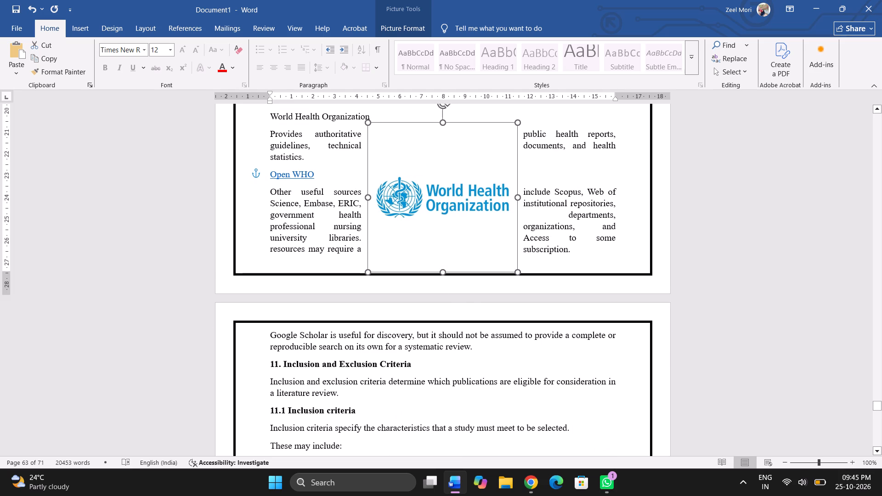
{"action": "left_click_drag", "start_coordinate": [503, 255], "coordinate": [408, 163]}
Move the small World Health Organization logo to the left text margin, beside its entry's heading and description.
{"action": "scroll", "coordinate": [384, 140], "scroll_direction": "up", "scroll_amount": 1}
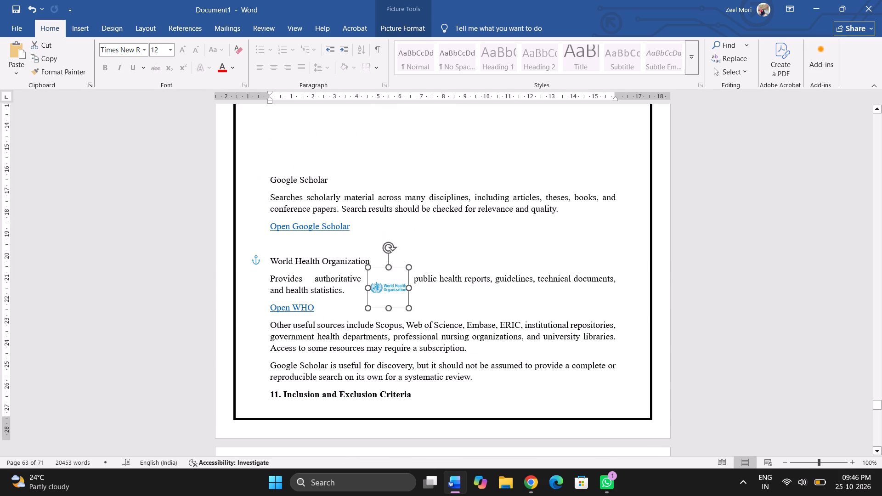
{"action": "scroll", "coordinate": [384, 140], "scroll_direction": "up", "scroll_amount": 1}
{"action": "left_click_drag", "start_coordinate": [394, 284], "coordinate": [323, 297]}
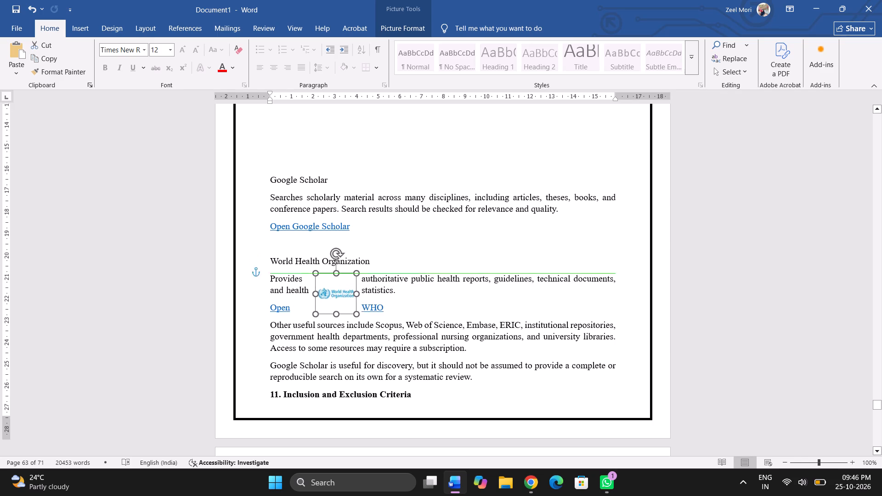
{"action": "left_click_drag", "start_coordinate": [323, 297], "coordinate": [264, 287]}
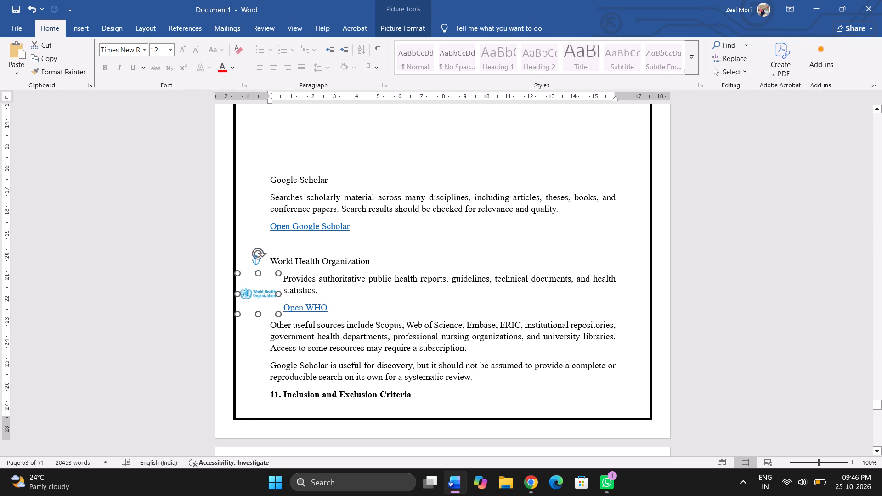
{"action": "left_click_drag", "start_coordinate": [264, 287], "coordinate": [277, 267]}
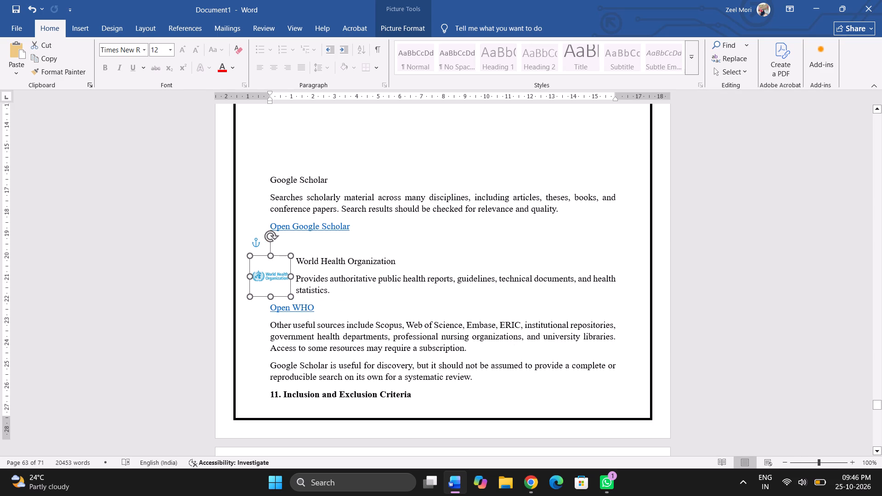
{"action": "left_click_drag", "start_coordinate": [277, 267], "coordinate": [299, 267]}
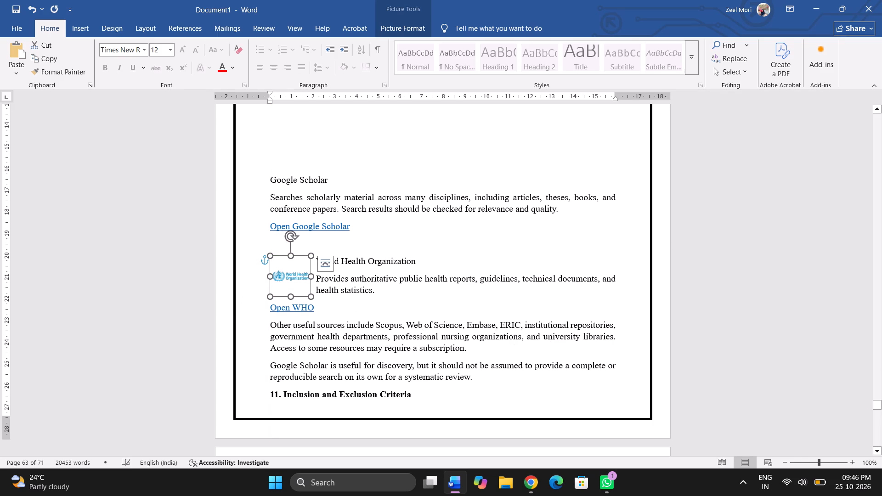
Set the text wrapping of the large Google Scholar logo picture, above its "Open Google Scholar" entry, to Tight.
{"action": "scroll", "coordinate": [354, 304], "scroll_direction": "up", "scroll_amount": 1}
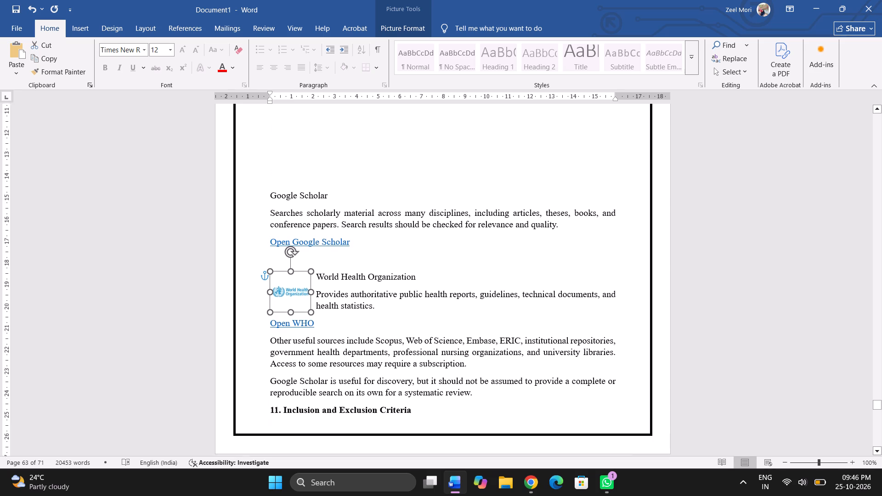
{"action": "scroll", "coordinate": [354, 304], "scroll_direction": "up", "scroll_amount": 1}
{"action": "left_click", "coordinate": [392, 205]}
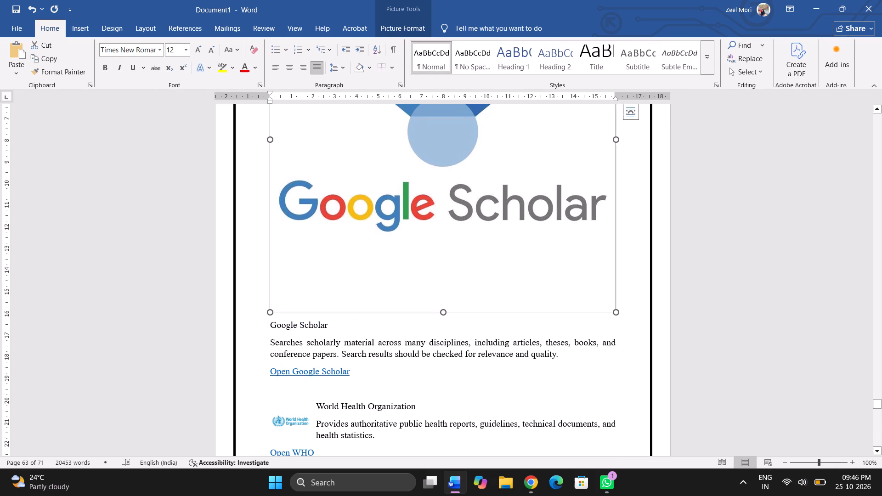
{"action": "left_click_drag", "start_coordinate": [616, 308], "coordinate": [565, 276]}
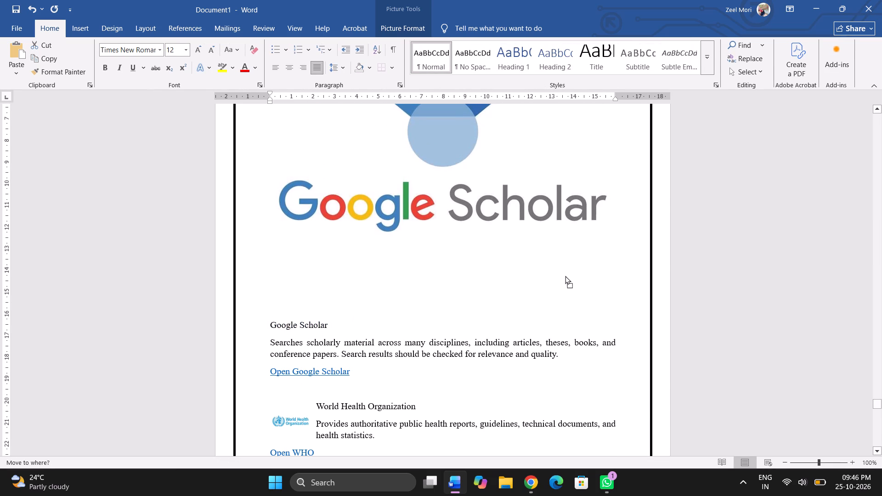
{"action": "left_click_drag", "start_coordinate": [565, 276], "coordinate": [547, 263]}
{"action": "left_click", "coordinate": [630, 113]}
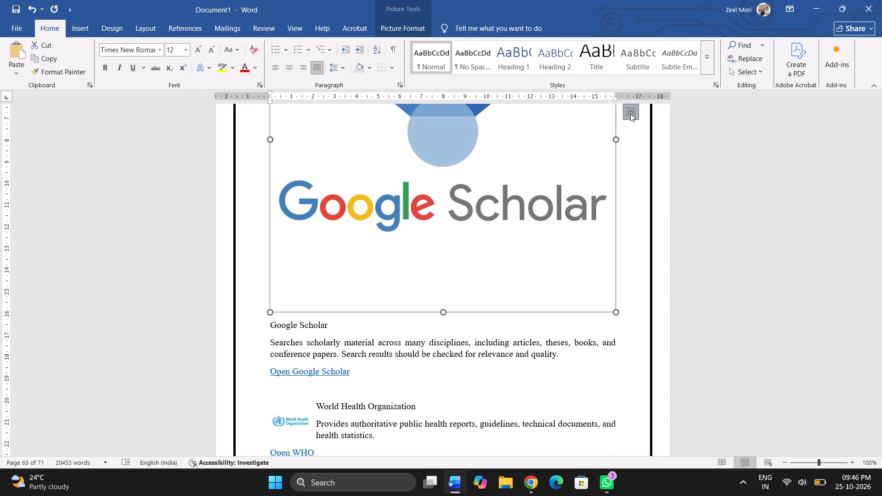
{"action": "left_click", "coordinate": [695, 193]}
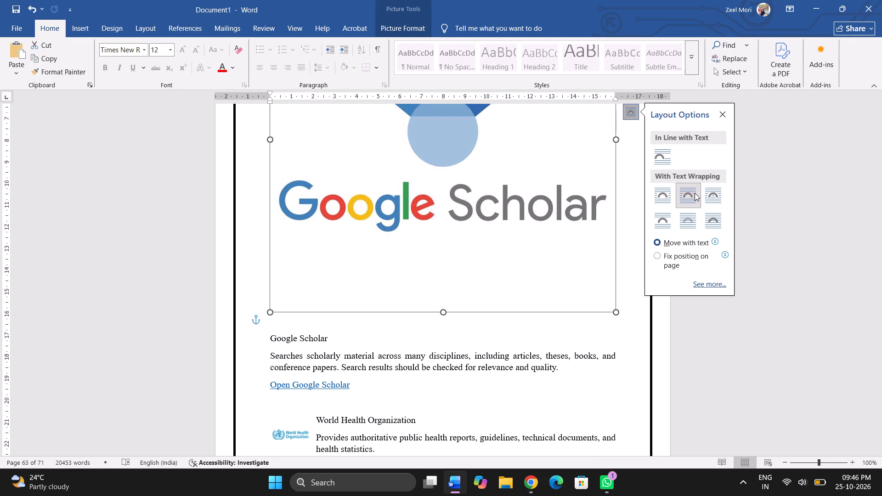
Shrink the Google Scholar logo to about 2.3 cm square, keeping it at the left text margin.
{"action": "left_click_drag", "start_coordinate": [613, 311], "coordinate": [460, 239]}
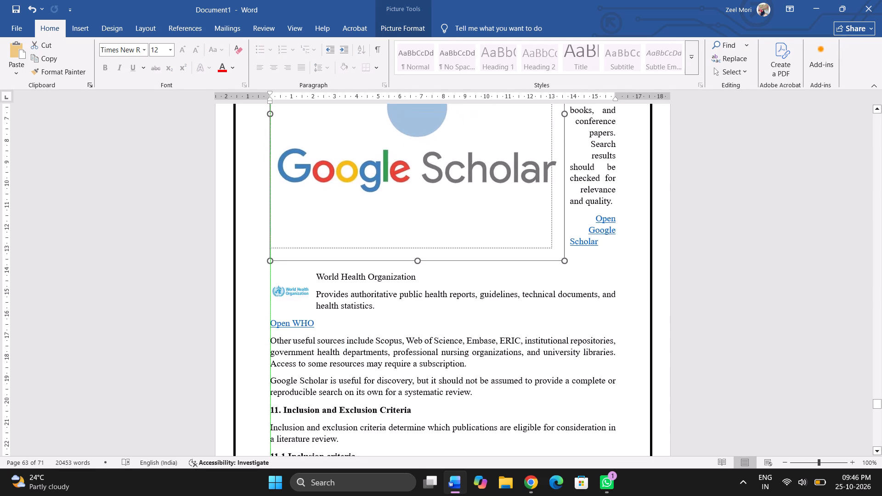
{"action": "left_click_drag", "start_coordinate": [460, 239], "coordinate": [391, 181]}
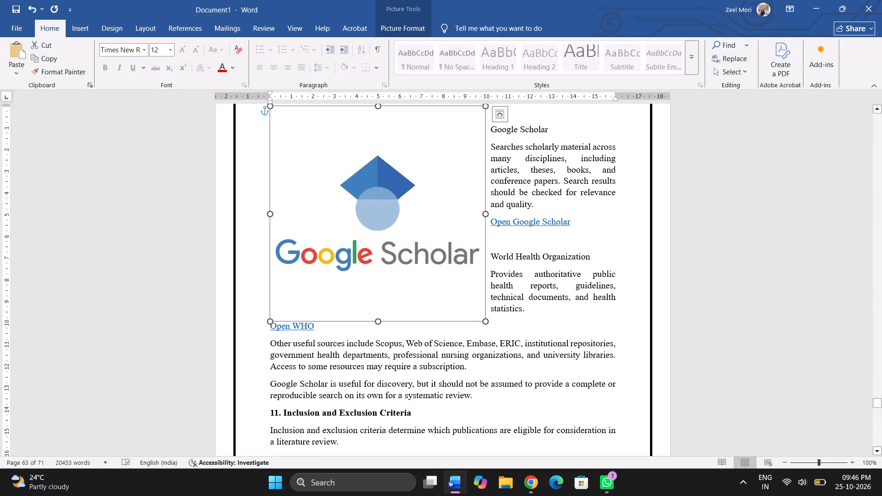
{"action": "scroll", "coordinate": [408, 241], "scroll_direction": "up", "scroll_amount": 1}
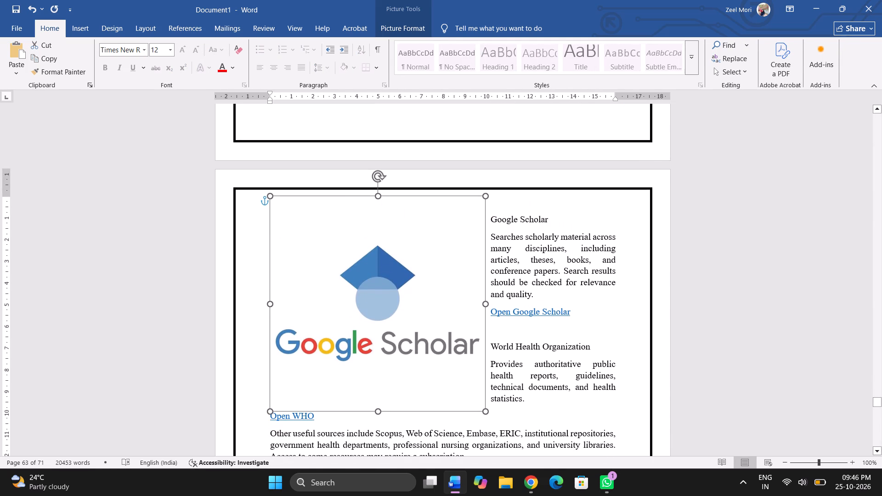
{"action": "left_click_drag", "start_coordinate": [487, 411], "coordinate": [367, 299]}
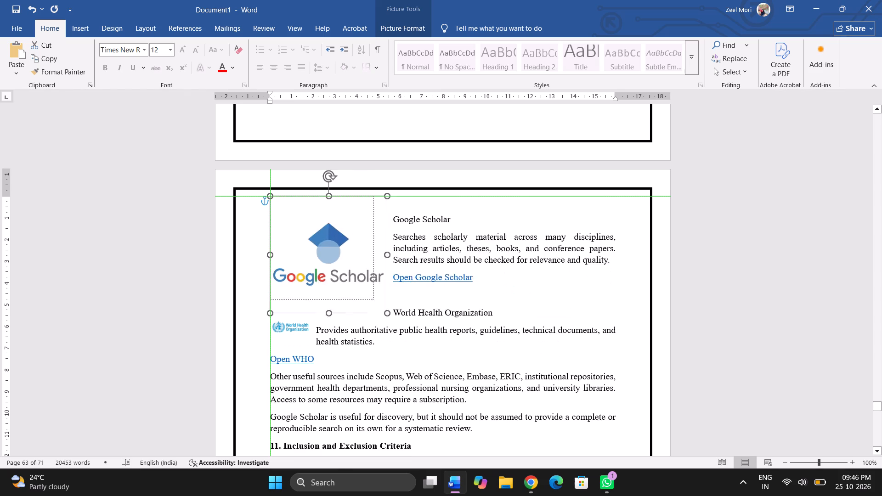
{"action": "left_click_drag", "start_coordinate": [367, 299], "coordinate": [301, 248]}
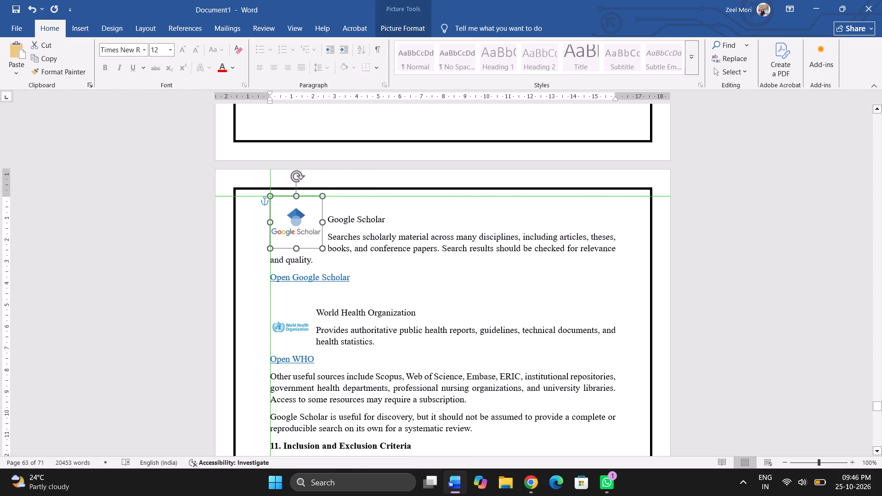
{"action": "left_click_drag", "start_coordinate": [301, 248], "coordinate": [300, 246]}
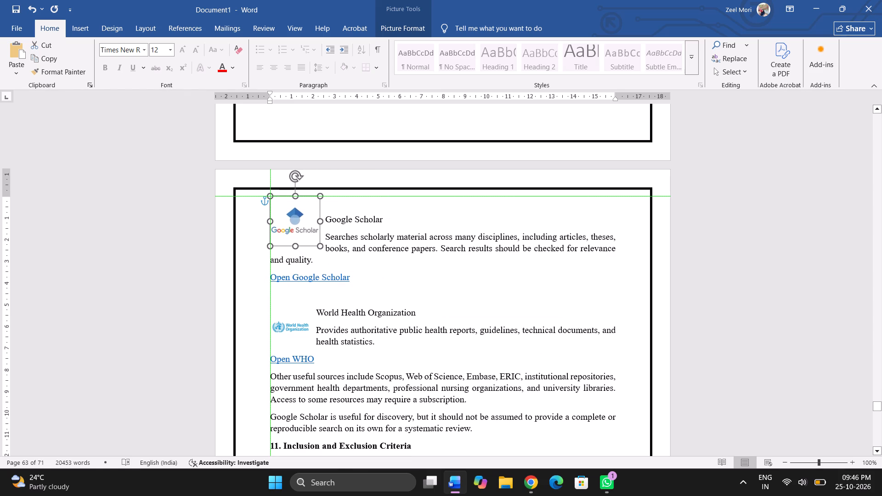
{"action": "left_click_drag", "start_coordinate": [300, 246], "coordinate": [300, 246]}
Delete the empty line just above the Google Scholar heading so its text sits beside the logo.
{"action": "scroll", "coordinate": [321, 283], "scroll_direction": "up", "scroll_amount": 1}
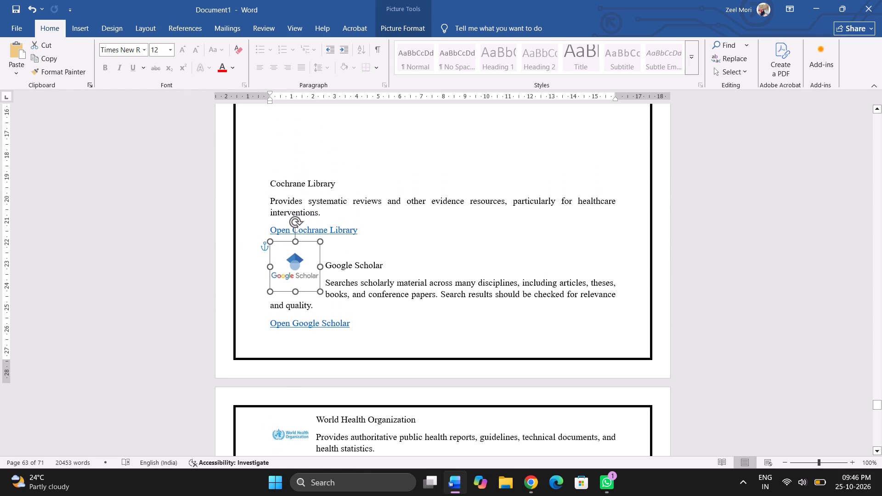
{"action": "scroll", "coordinate": [321, 283], "scroll_direction": "up", "scroll_amount": 1}
{"action": "left_click", "coordinate": [325, 293]}
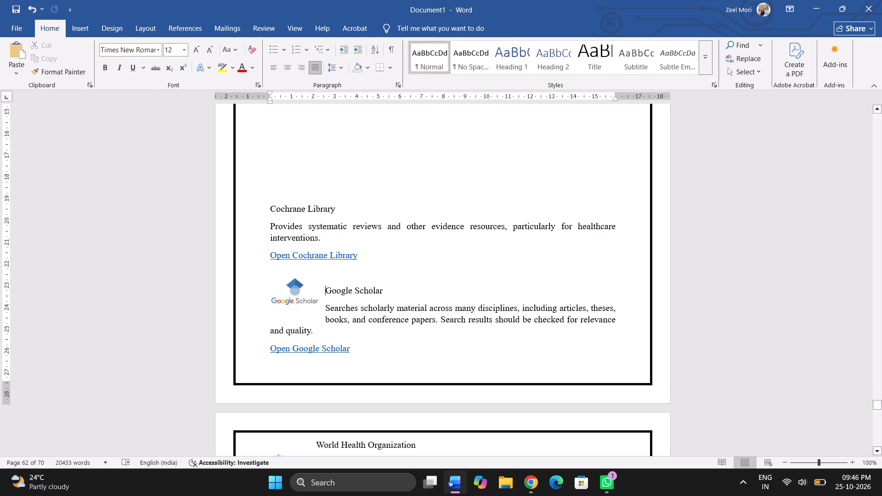
{"action": "key", "text": "BackSpace"}
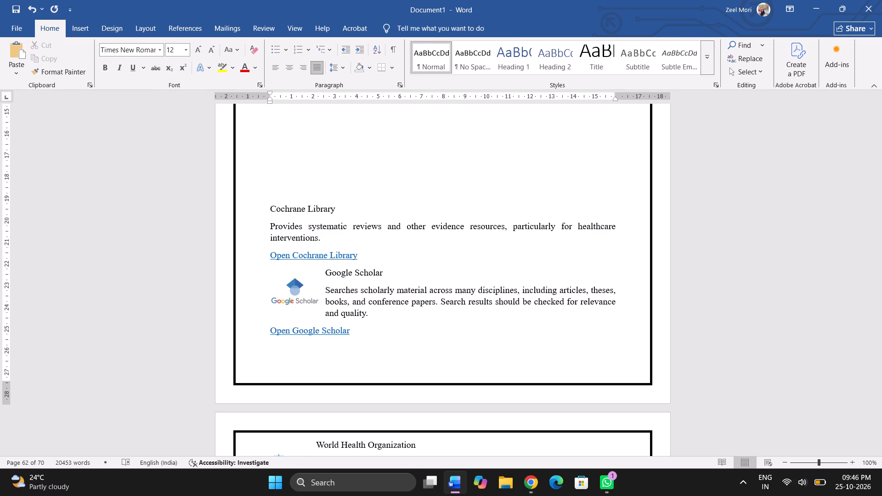
Set the text wrapping of the large Cochrane Library logo picture, below "Explore CINAHL", to Tight.
{"action": "scroll", "coordinate": [325, 293], "scroll_direction": "up", "scroll_amount": 5}
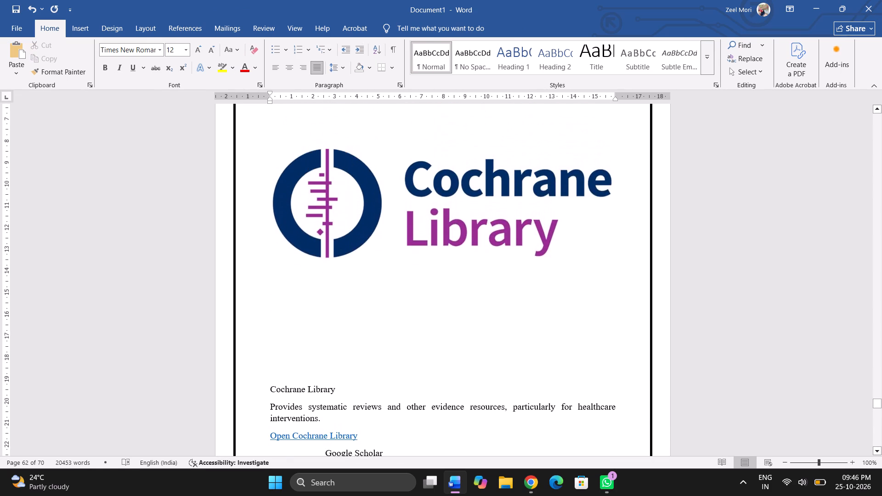
{"action": "scroll", "coordinate": [325, 293], "scroll_direction": "up", "scroll_amount": 1}
{"action": "left_click", "coordinate": [462, 307]}
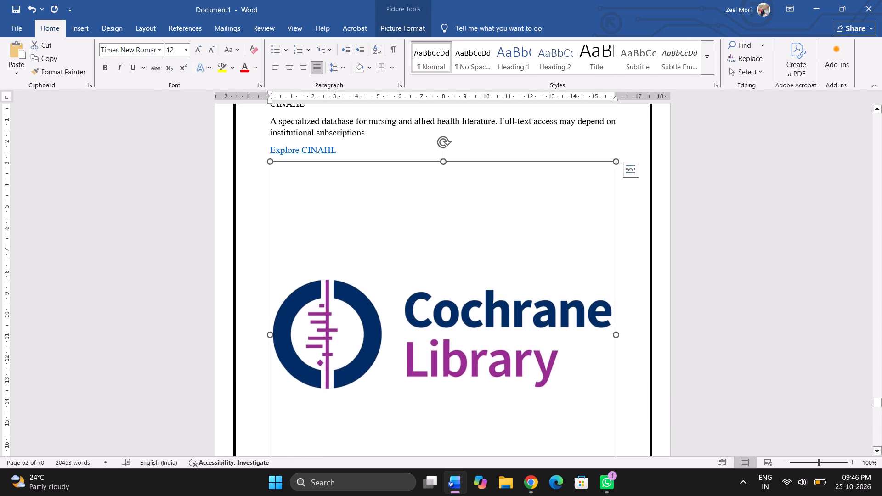
{"action": "left_click", "coordinate": [631, 168]}
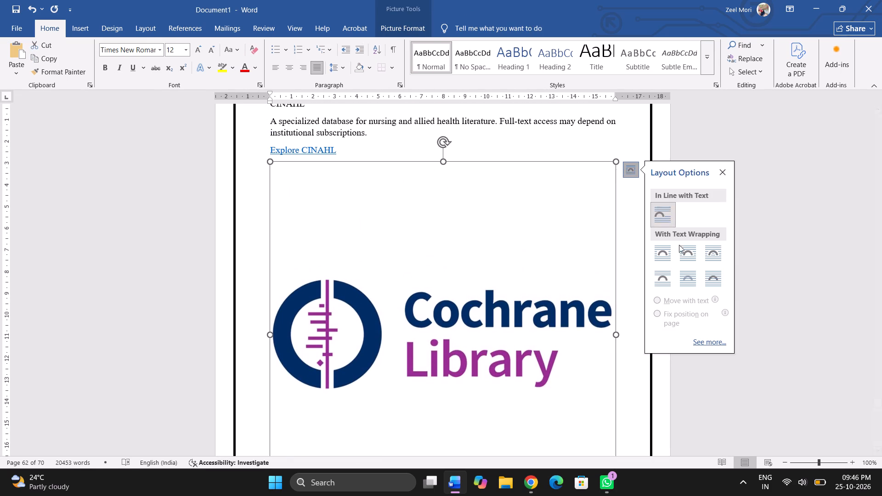
{"action": "left_click", "coordinate": [689, 254]}
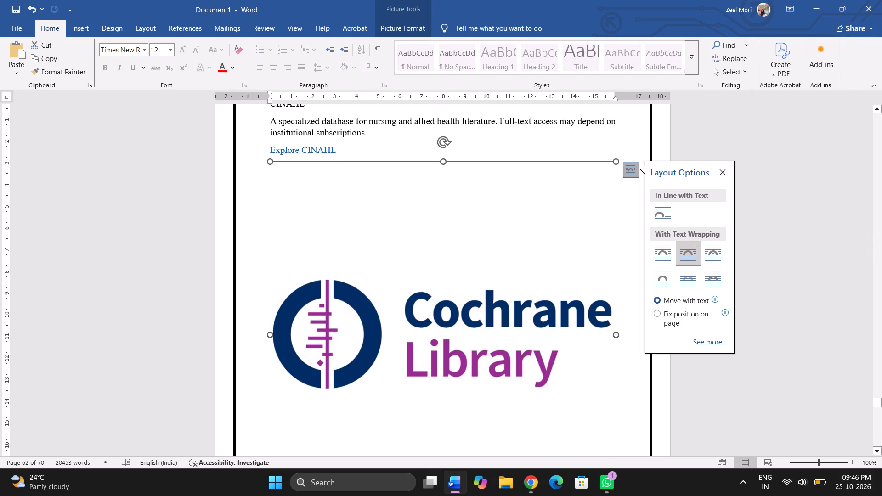
Shrink the Cochrane Library logo to about 2.5 cm square, keeping it at the left text margin.
{"action": "left_click_drag", "start_coordinate": [270, 160], "coordinate": [300, 172]}
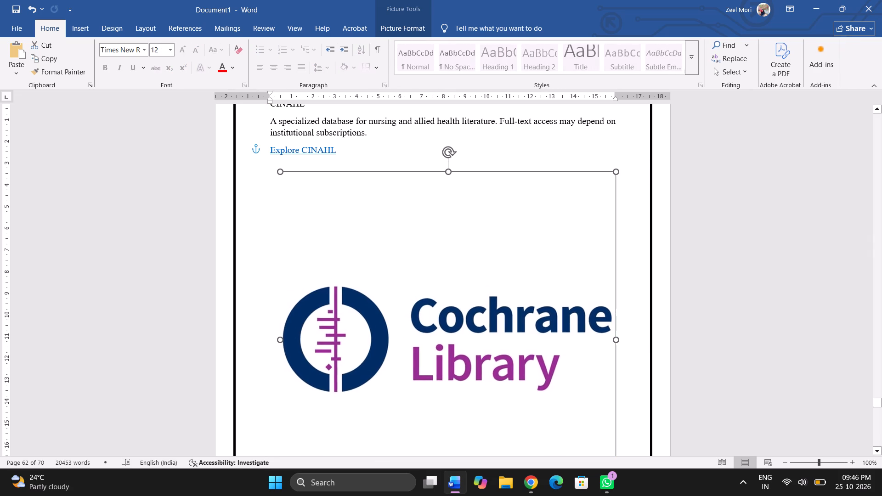
{"action": "left_click_drag", "start_coordinate": [300, 172], "coordinate": [277, 163]}
{"action": "scroll", "coordinate": [324, 225], "scroll_direction": "down", "scroll_amount": 1}
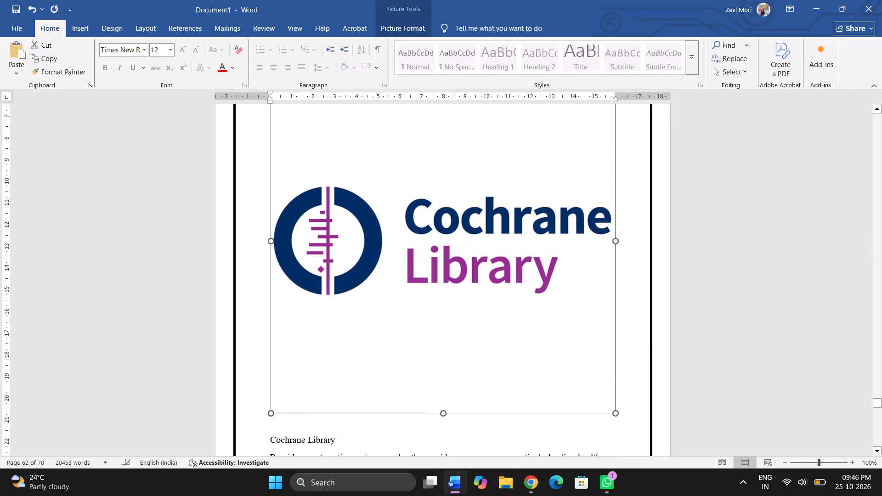
{"action": "scroll", "coordinate": [324, 225], "scroll_direction": "down", "scroll_amount": 1}
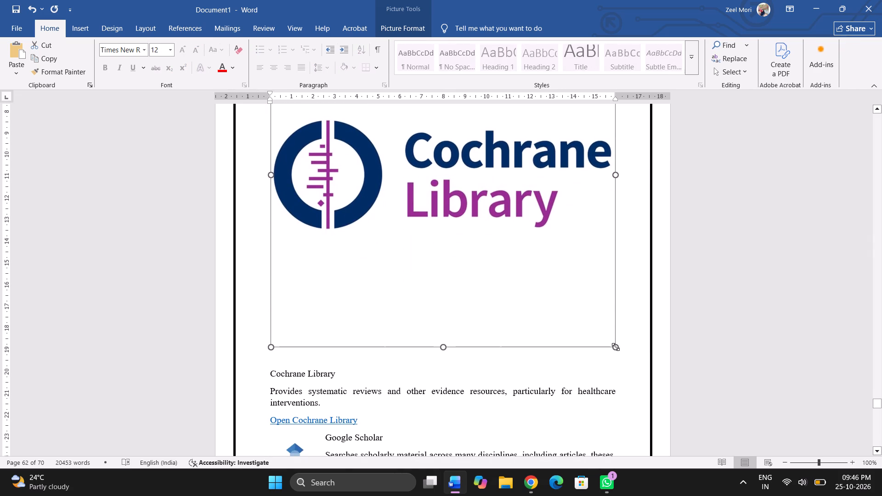
{"action": "left_click_drag", "start_coordinate": [615, 346], "coordinate": [343, 213]}
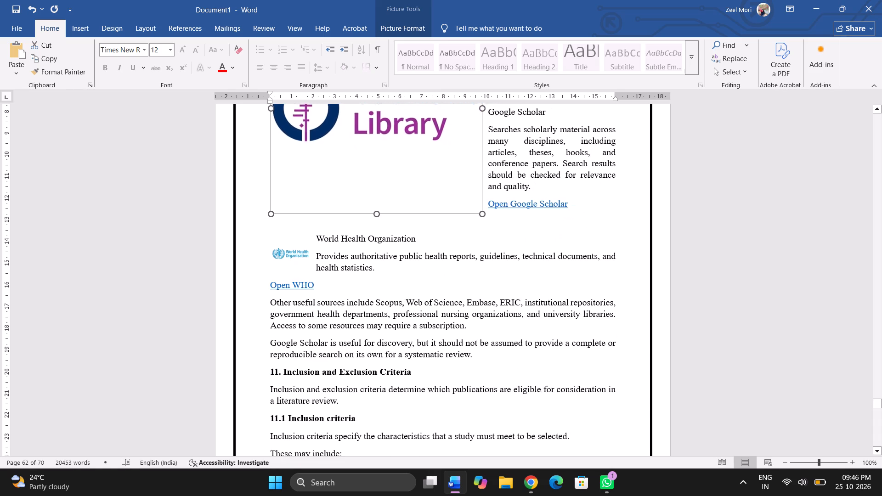
{"action": "left_click_drag", "start_coordinate": [343, 213], "coordinate": [342, 211]}
{"action": "scroll", "coordinate": [342, 211], "scroll_direction": "up", "scroll_amount": 1}
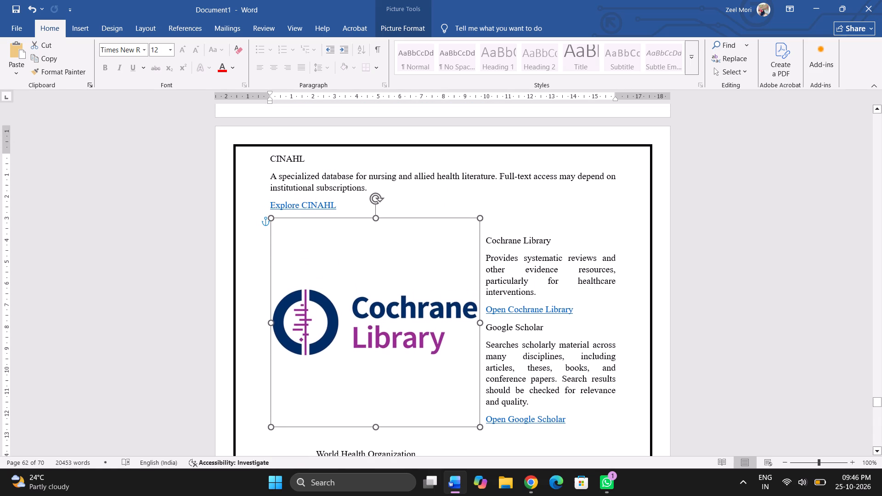
{"action": "left_click_drag", "start_coordinate": [482, 427], "coordinate": [353, 271]}
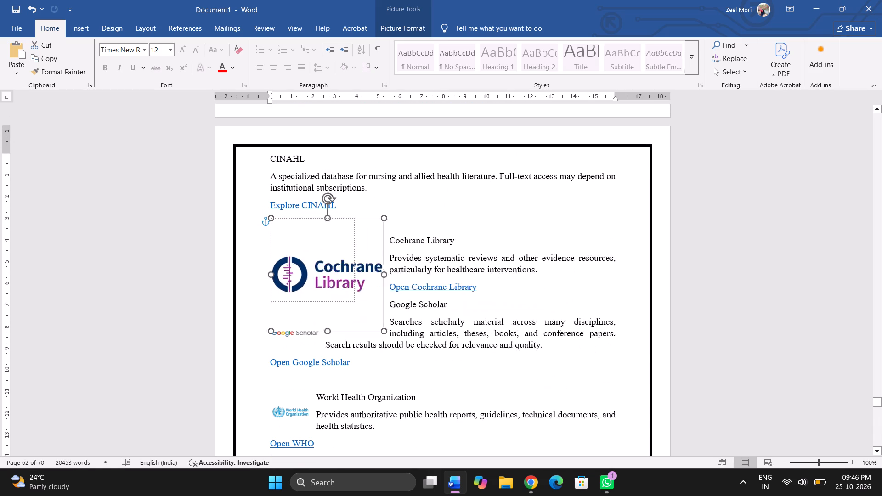
{"action": "left_click_drag", "start_coordinate": [353, 271], "coordinate": [326, 226]}
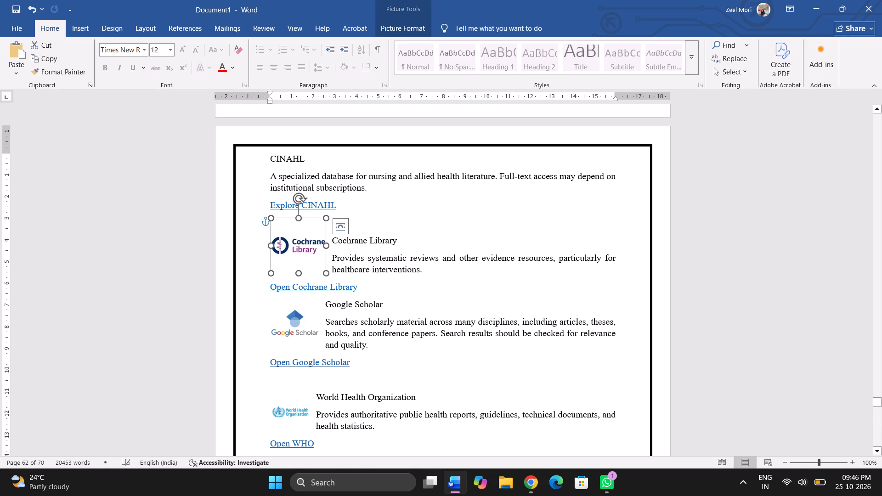
Delete the empty line just above the Cochrane Library heading so its text sits beside the logo.
{"action": "left_click", "coordinate": [335, 239]}
{"action": "key", "text": "BackSpace"}
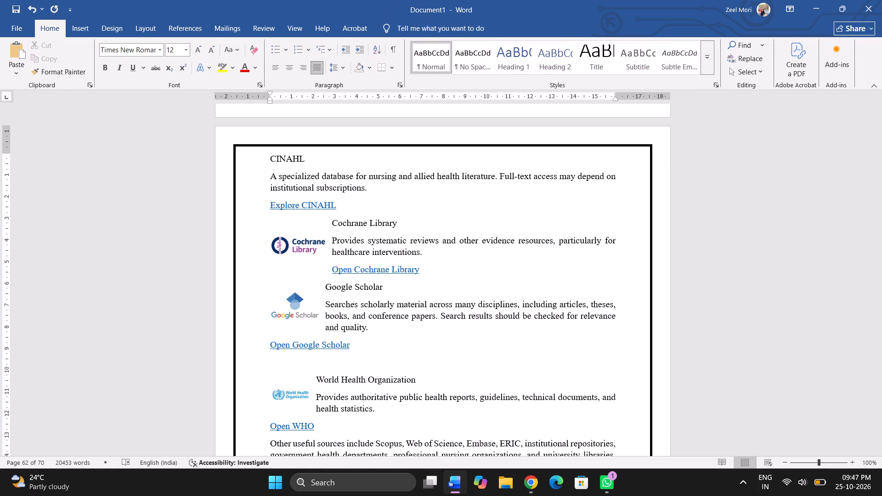
Set the text wrapping of the large PubMed logo picture, under "10. Databases and Sources for Literature Review", to Tight.
{"action": "scroll", "coordinate": [335, 239], "scroll_direction": "up", "scroll_amount": 3}
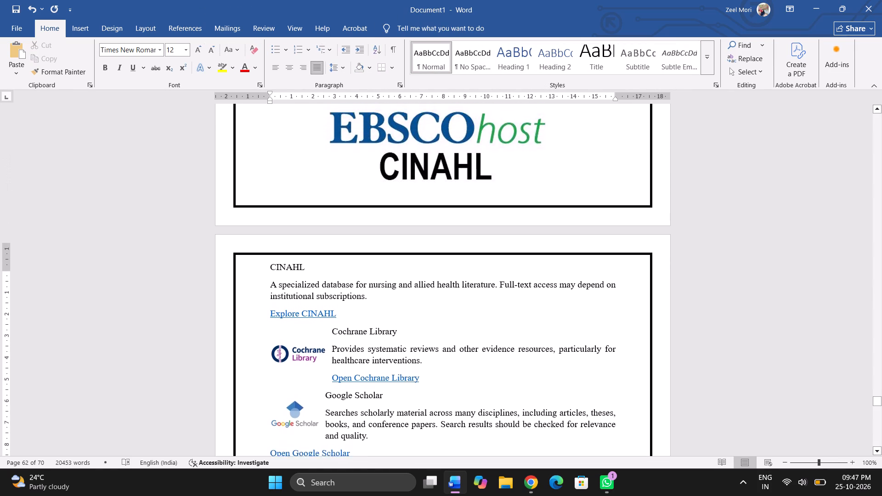
{"action": "scroll", "coordinate": [335, 239], "scroll_direction": "up", "scroll_amount": 6}
{"action": "scroll", "coordinate": [335, 239], "scroll_direction": "down", "scroll_amount": 1}
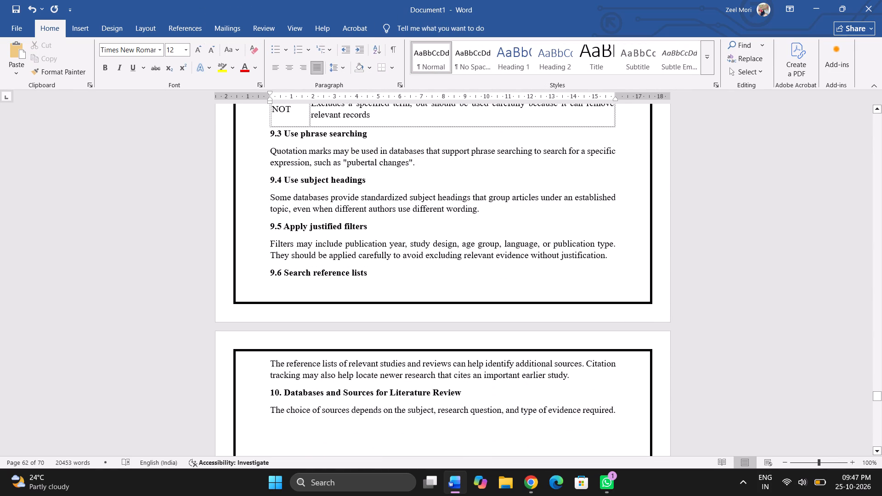
{"action": "scroll", "coordinate": [335, 239], "scroll_direction": "down", "scroll_amount": 1}
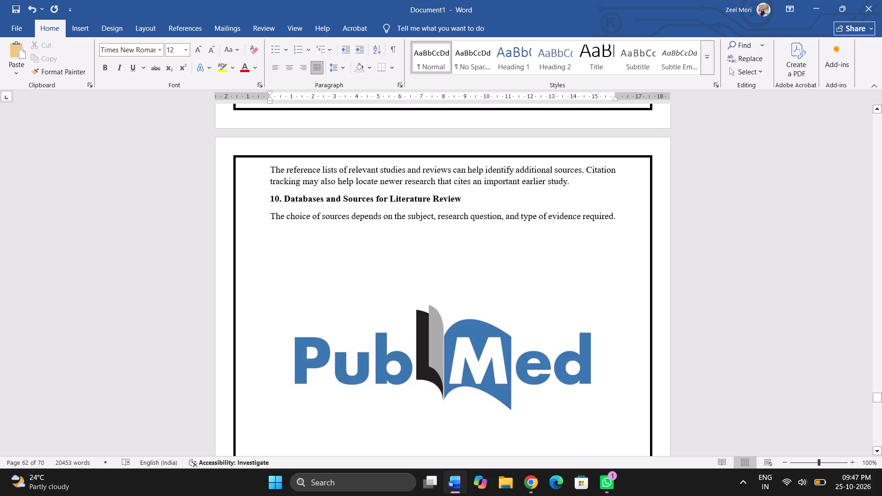
{"action": "left_click", "coordinate": [382, 331]}
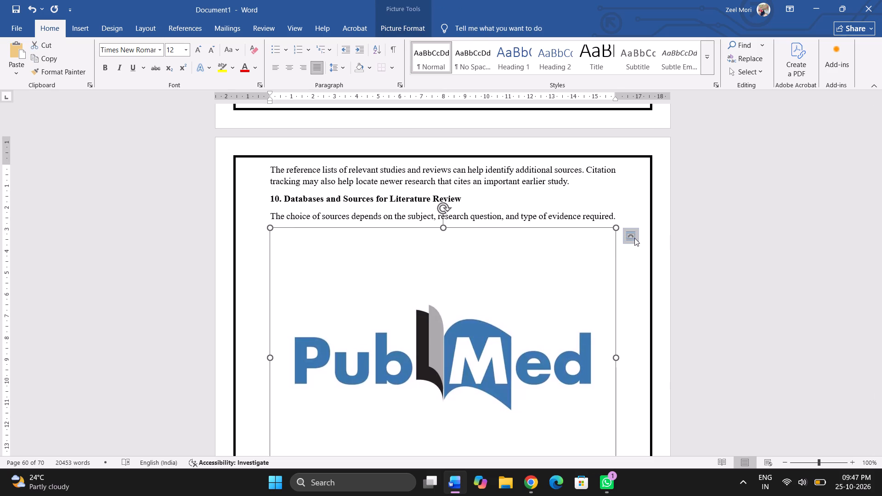
{"action": "left_click", "coordinate": [634, 238]}
{"action": "left_click", "coordinate": [689, 314]}
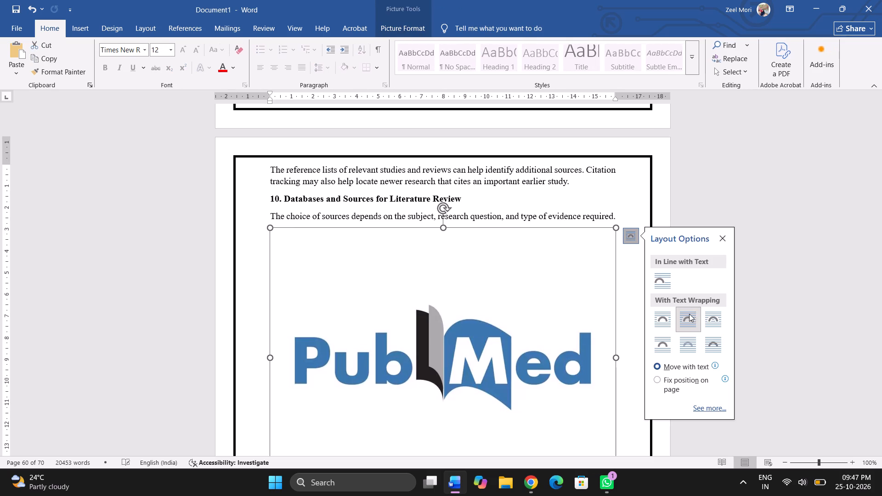
Shrink the PubMed logo to about 3.3 cm wide by 2.5 cm high, keeping it at the left text margin.
{"action": "scroll", "coordinate": [523, 360], "scroll_direction": "down", "scroll_amount": 1}
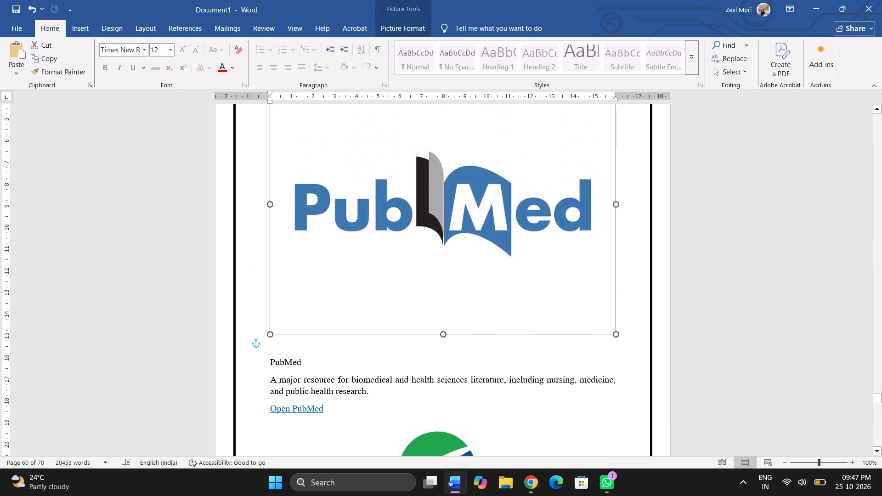
{"action": "left_click_drag", "start_coordinate": [615, 336], "coordinate": [469, 264]}
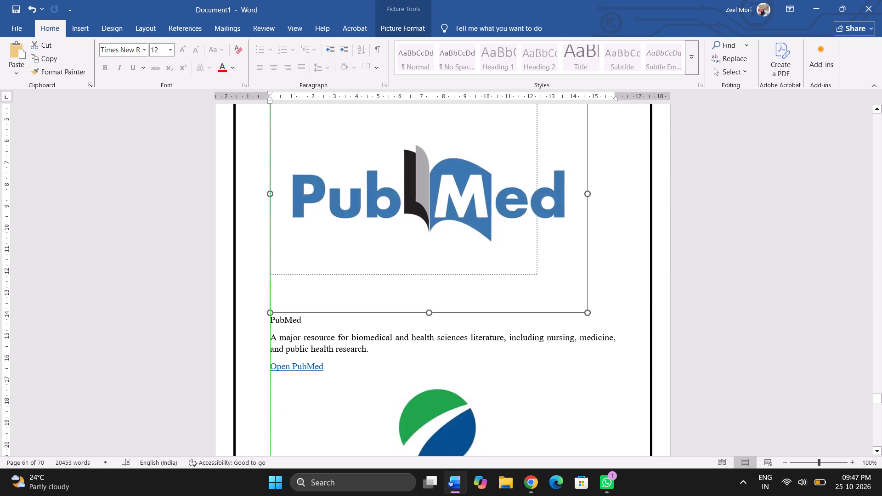
{"action": "left_click_drag", "start_coordinate": [469, 264], "coordinate": [413, 227]}
{"action": "scroll", "coordinate": [413, 227], "scroll_direction": "up", "scroll_amount": 1}
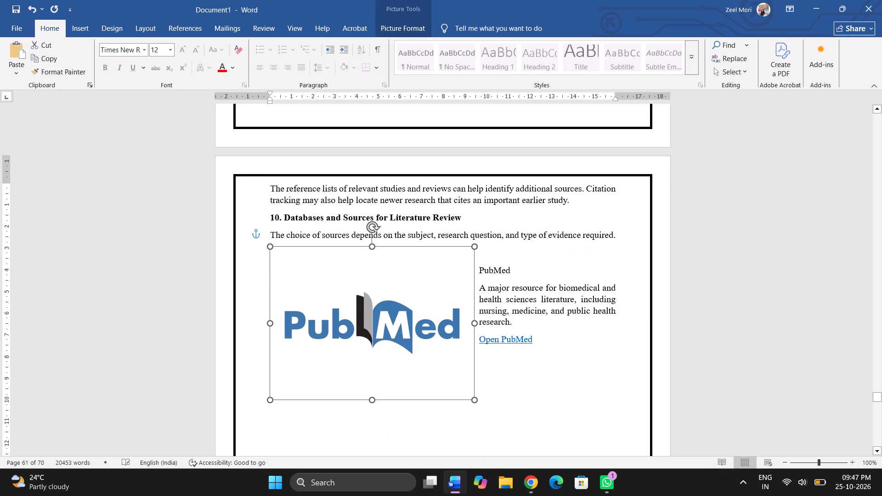
{"action": "left_click_drag", "start_coordinate": [476, 400], "coordinate": [369, 309]}
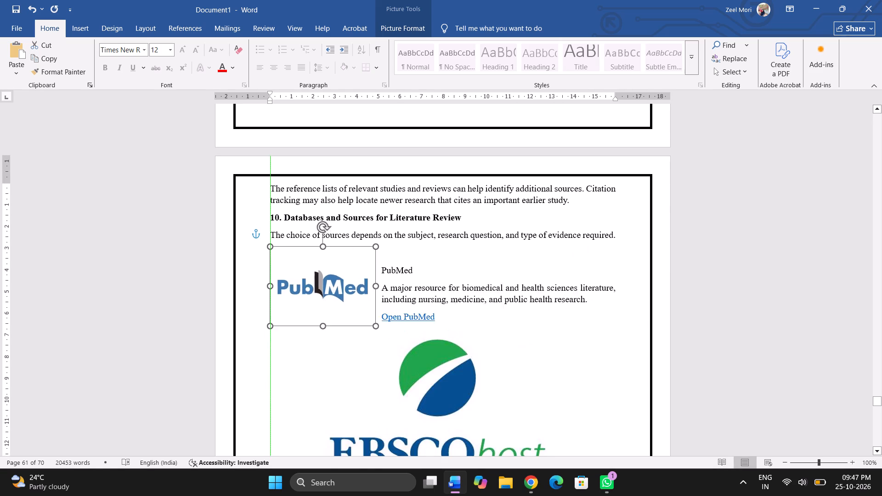
{"action": "left_click_drag", "start_coordinate": [369, 309], "coordinate": [342, 282]}
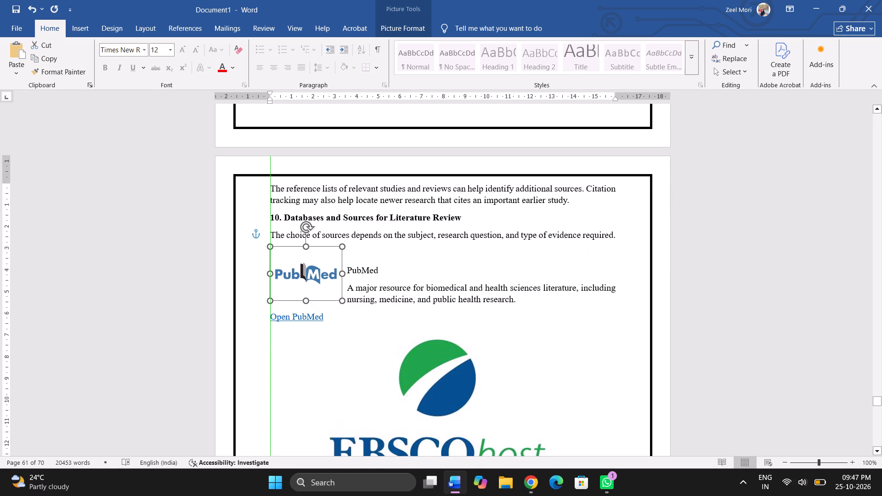
Delete the empty line just above the PubMed heading so its text sits beside the logo.
{"action": "left_click", "coordinate": [348, 269]}
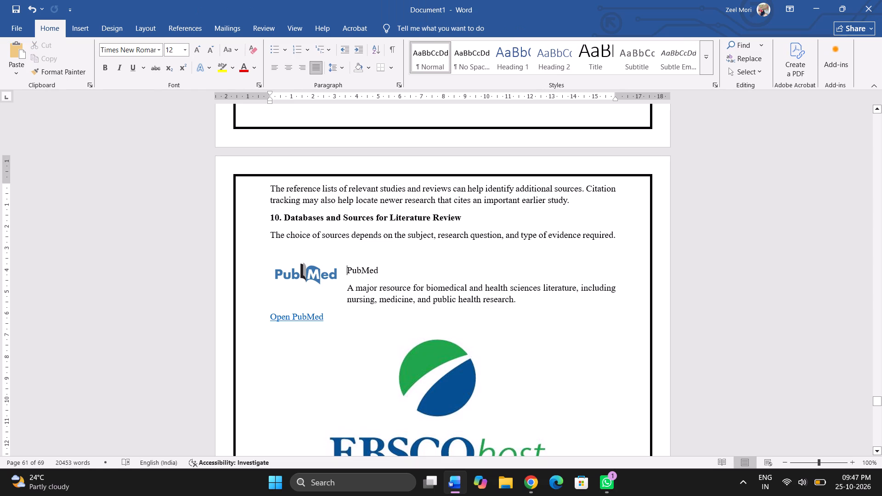
{"action": "key", "text": "BackSpace"}
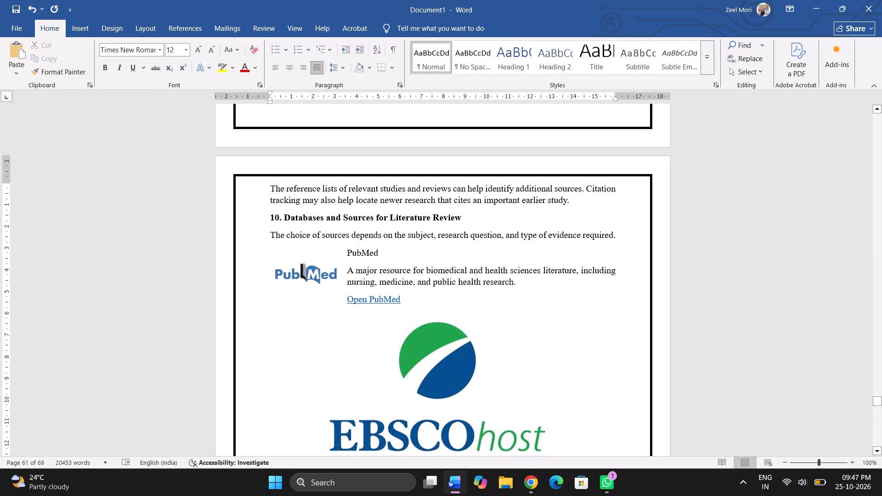
Set the text wrapping of the large EBSCOhost CINAHL logo picture, below "Open PubMed", to Tight.
{"action": "scroll", "coordinate": [401, 361], "scroll_direction": "down", "scroll_amount": 1}
{"action": "left_click", "coordinate": [437, 281]}
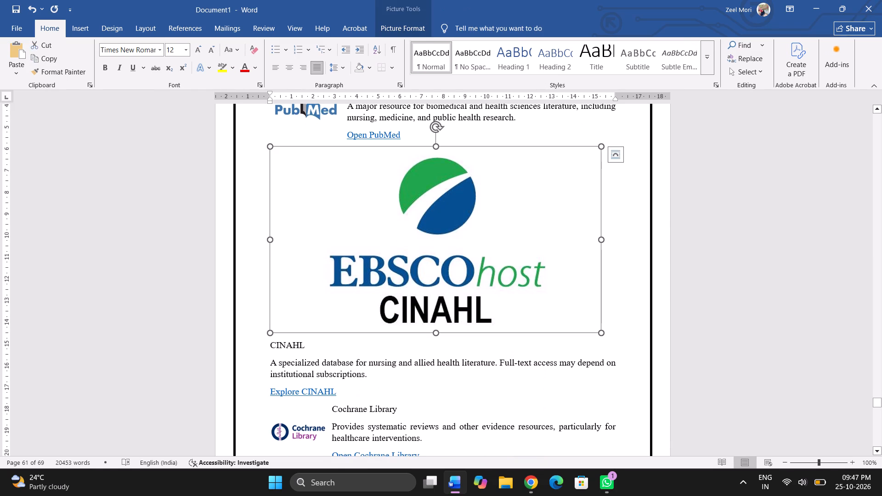
{"action": "left_click", "coordinate": [619, 156]}
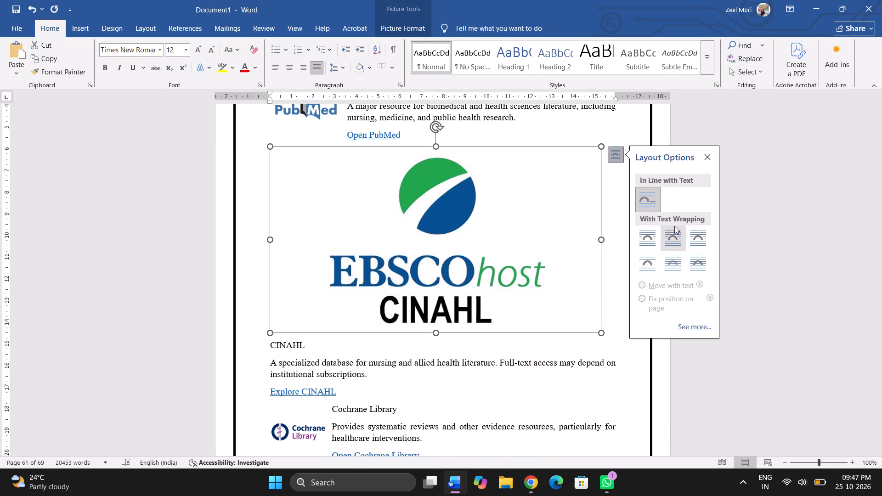
{"action": "left_click", "coordinate": [674, 226]}
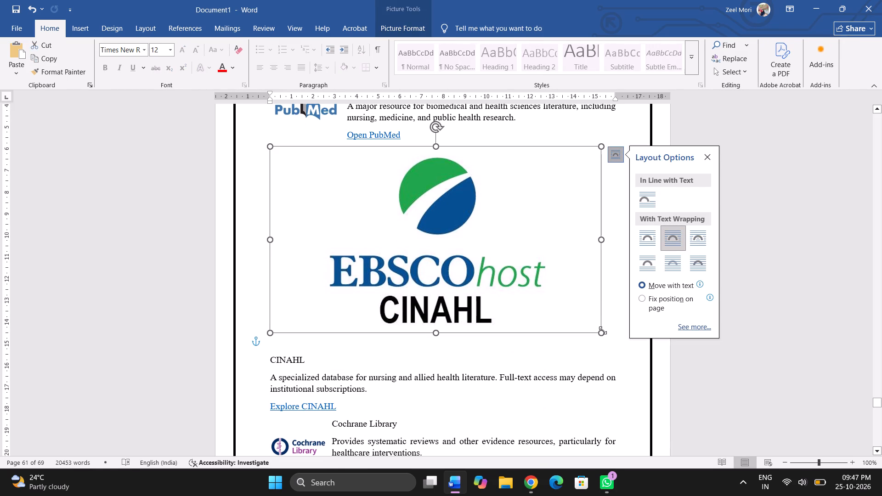
Shrink the EBSCOhost CINAHL logo to about 3 cm wide by 2.4 cm high, unmirrored and at the left text margin.
{"action": "left_click_drag", "start_coordinate": [603, 330], "coordinate": [268, 243]}
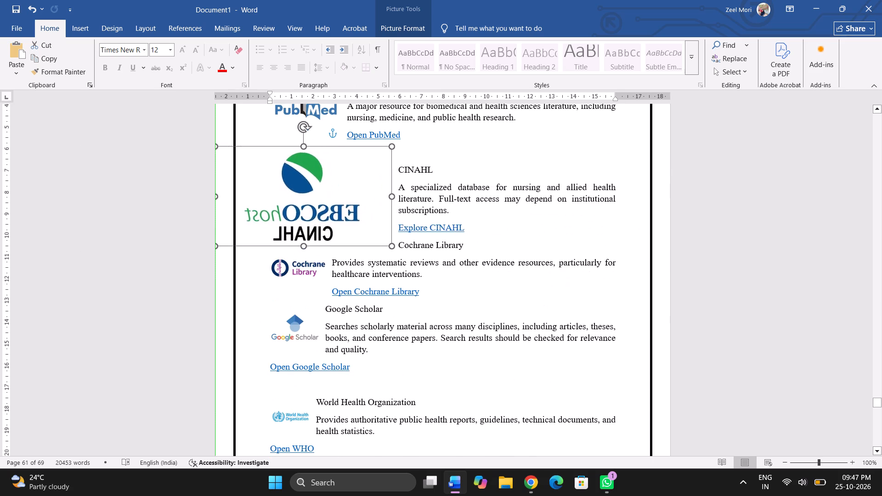
{"action": "left_click_drag", "start_coordinate": [268, 243], "coordinate": [266, 190]}
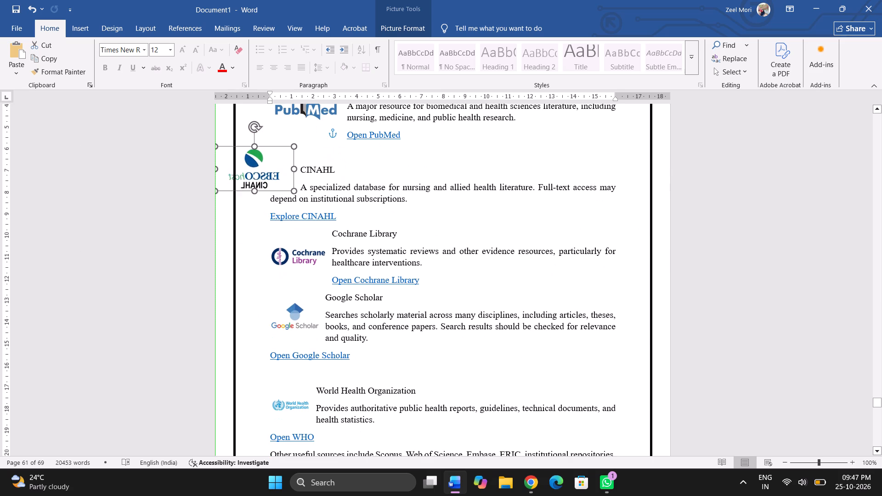
{"action": "left_click_drag", "start_coordinate": [266, 190], "coordinate": [298, 198]}
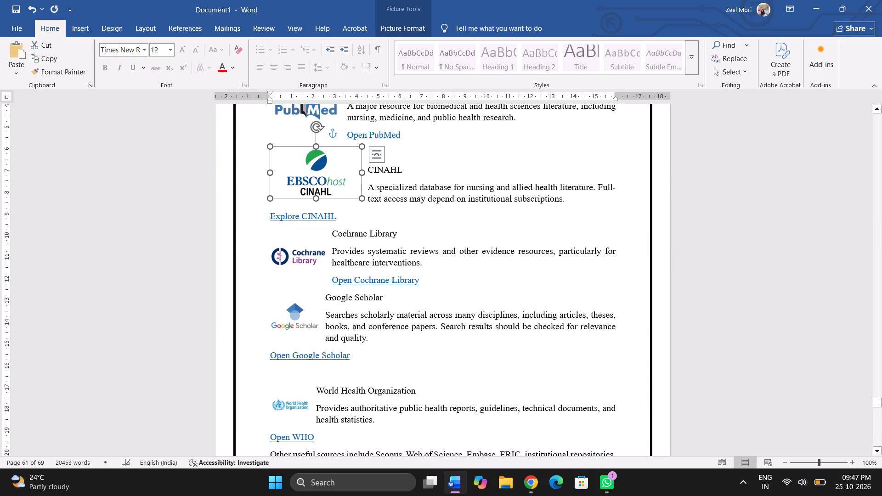
{"action": "left_click_drag", "start_coordinate": [362, 172], "coordinate": [348, 169]}
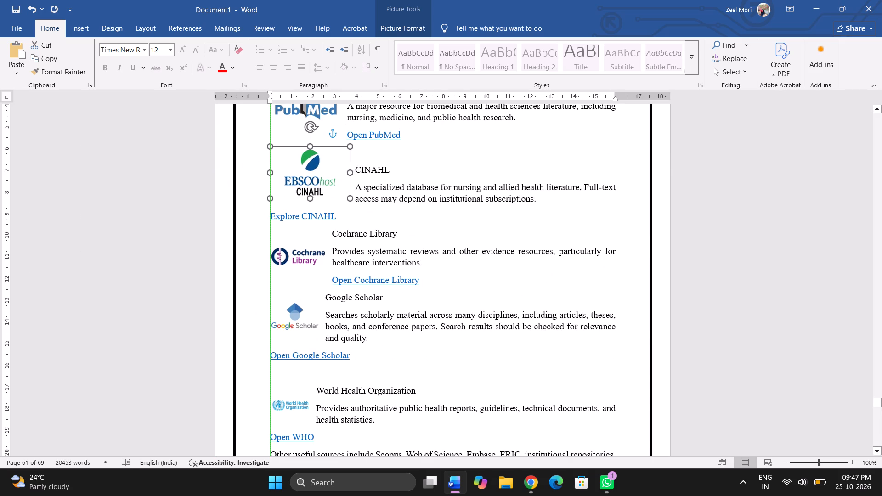
{"action": "left_click_drag", "start_coordinate": [348, 169], "coordinate": [334, 167]}
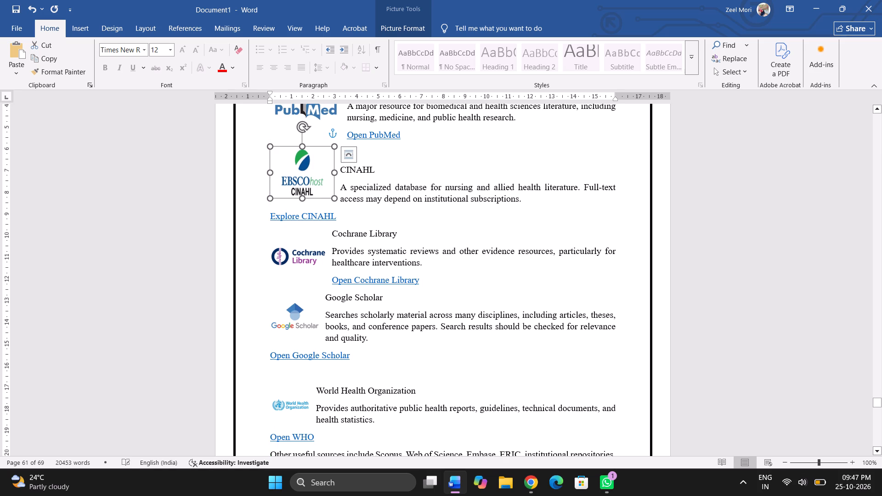
Delete the empty line just above the CINAHL heading so its text sits beside the logo.
{"action": "left_click", "coordinate": [341, 169]}
{"action": "key", "text": "BackSpace"}
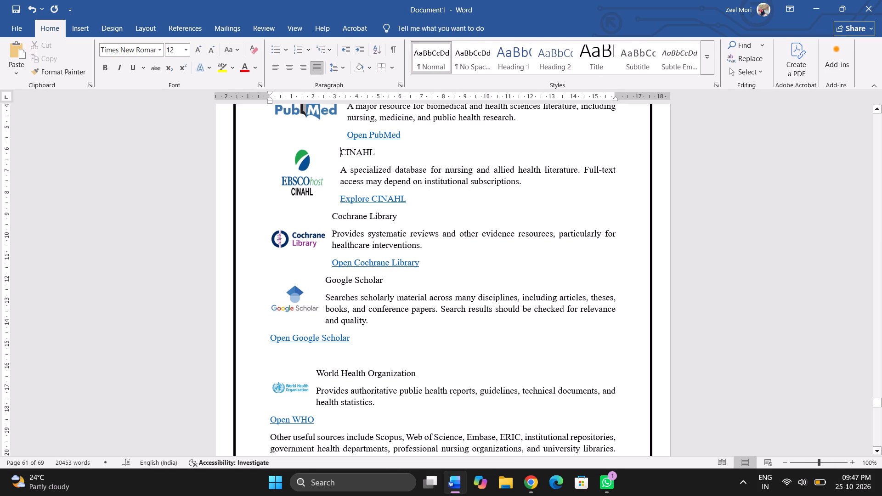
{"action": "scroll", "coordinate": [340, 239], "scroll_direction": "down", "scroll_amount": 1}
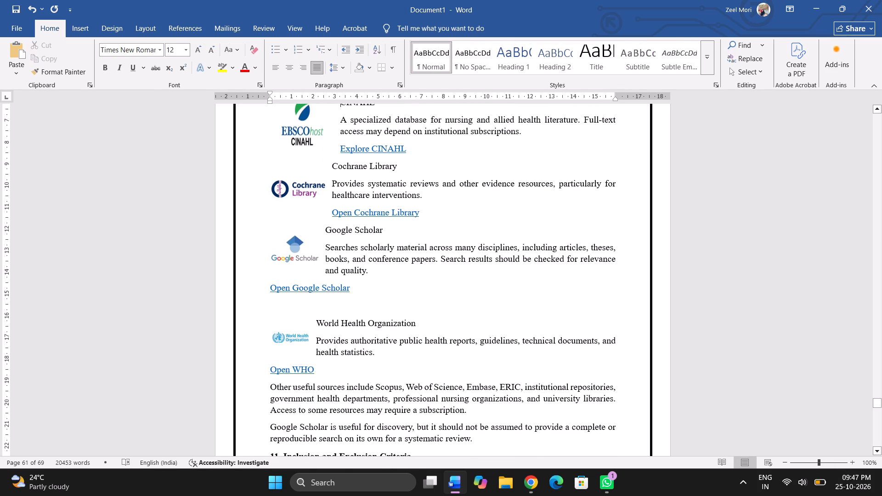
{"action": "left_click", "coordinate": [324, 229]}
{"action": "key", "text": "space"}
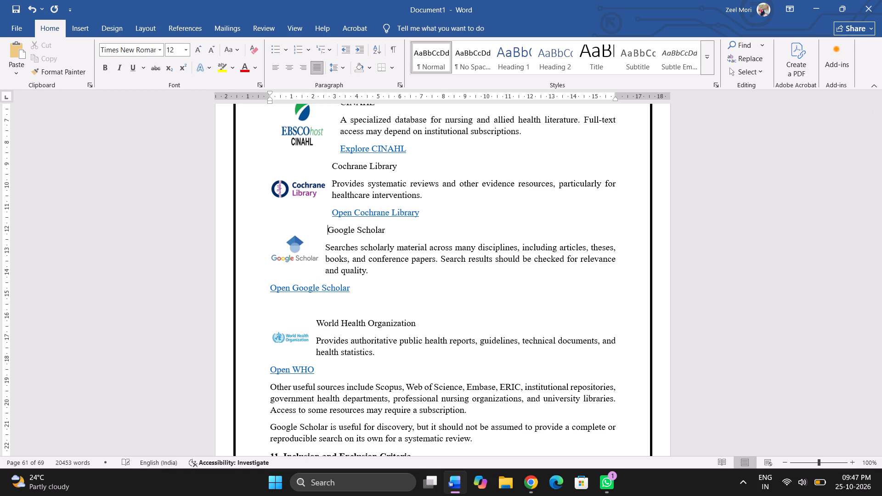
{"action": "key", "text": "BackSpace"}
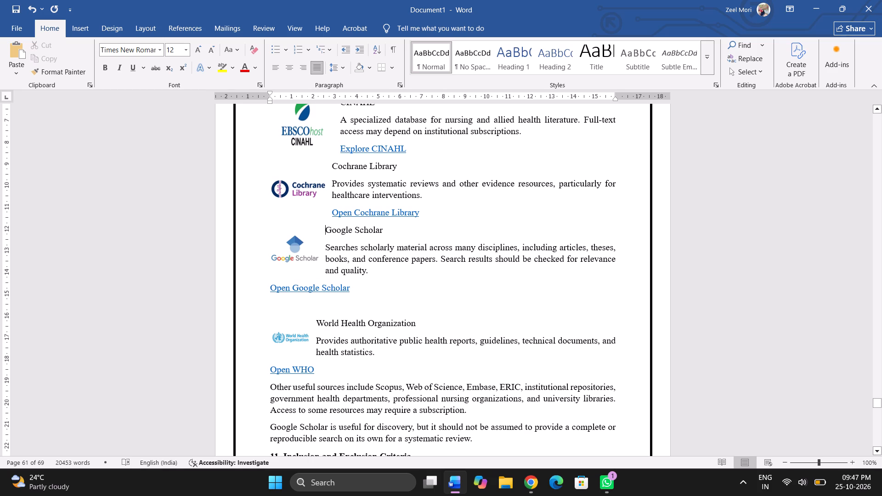
Widen the Google Scholar logo to about 2.7 cm, keeping its height.
{"action": "left_click", "coordinate": [312, 251]}
{"action": "left_click_drag", "start_coordinate": [320, 249], "coordinate": [329, 248]}
Widen the World Health Organization logo to about 2.7 cm, keeping its height.
{"action": "scroll", "coordinate": [327, 293], "scroll_direction": "down", "scroll_amount": 1}
{"action": "left_click", "coordinate": [296, 297]}
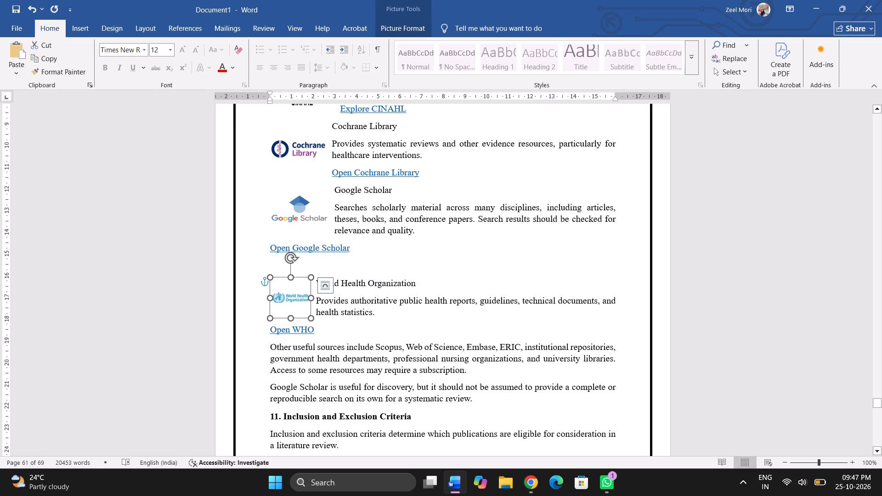
{"action": "left_click_drag", "start_coordinate": [312, 296], "coordinate": [323, 296]}
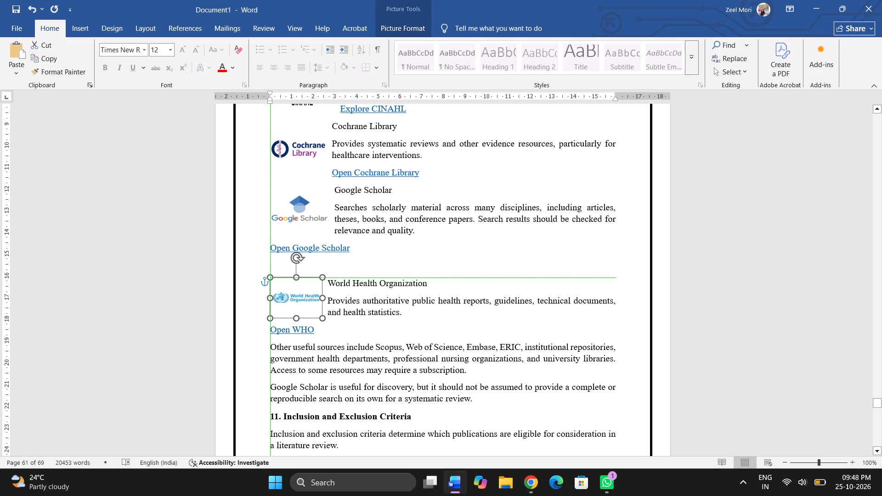
{"action": "left_click_drag", "start_coordinate": [323, 296], "coordinate": [328, 299]}
Apply the plain grid table style with black borders to the whole Operator/Function table under "9.2 Use Boolean operators".
{"action": "scroll", "coordinate": [328, 299], "scroll_direction": "up", "scroll_amount": 1}
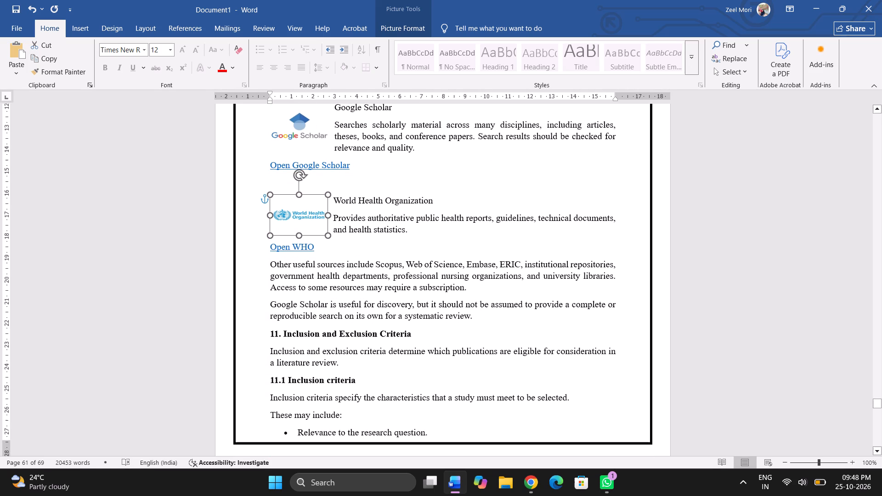
{"action": "scroll", "coordinate": [328, 299], "scroll_direction": "up", "scroll_amount": 3}
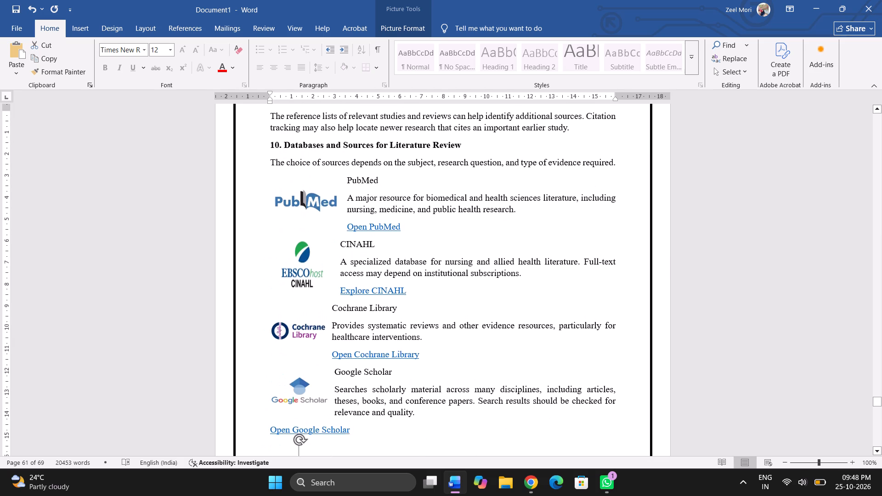
{"action": "scroll", "coordinate": [328, 299], "scroll_direction": "up", "scroll_amount": 2}
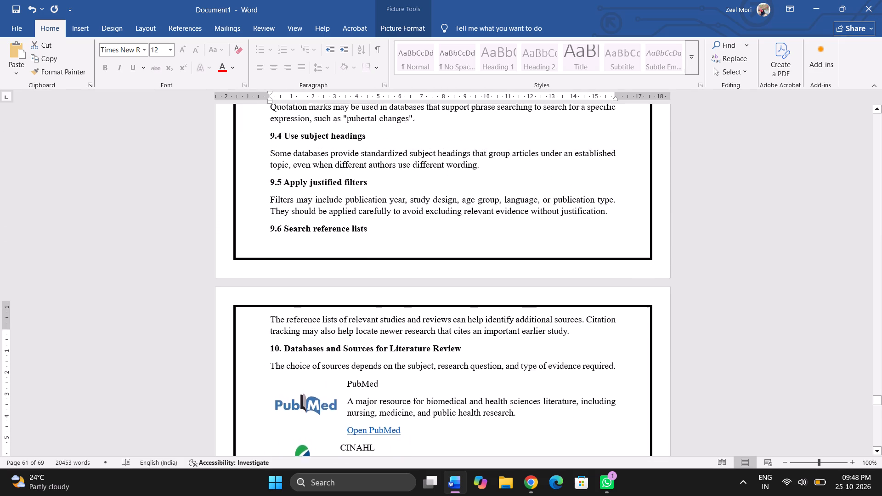
{"action": "scroll", "coordinate": [328, 299], "scroll_direction": "up", "scroll_amount": 3}
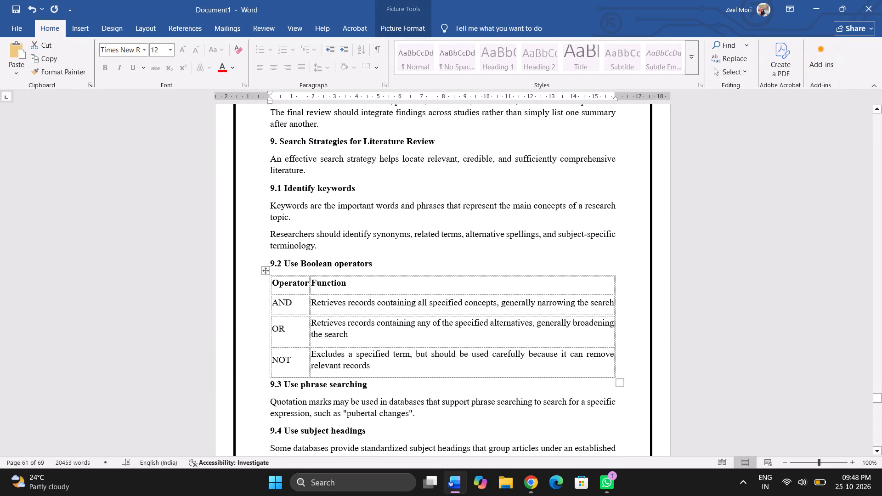
{"action": "triple_click", "coordinate": [265, 271]}
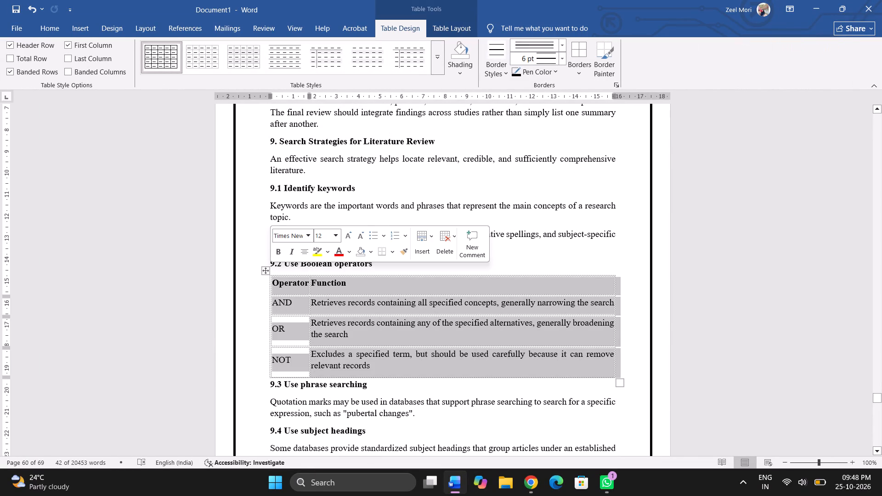
{"action": "left_click", "coordinate": [159, 47]}
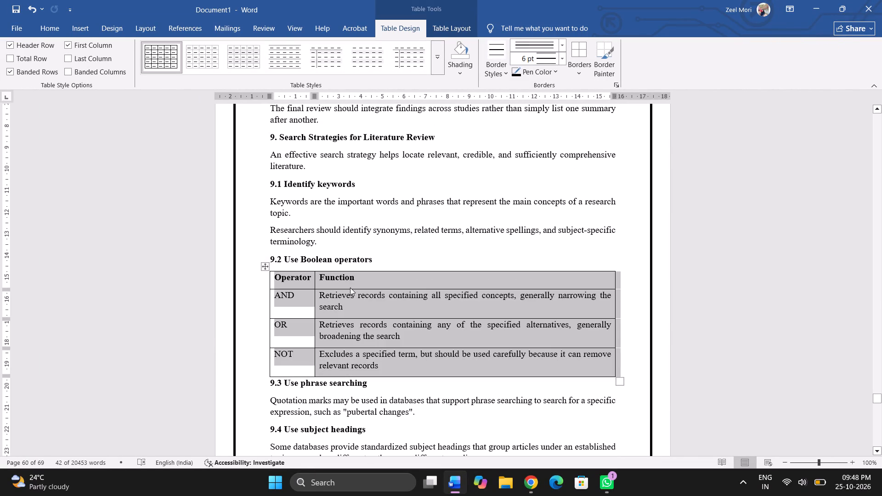
Make the heading "Step 8: Organize and synthesize the evidence" bold.
{"action": "scroll", "coordinate": [350, 287], "scroll_direction": "up", "scroll_amount": 3}
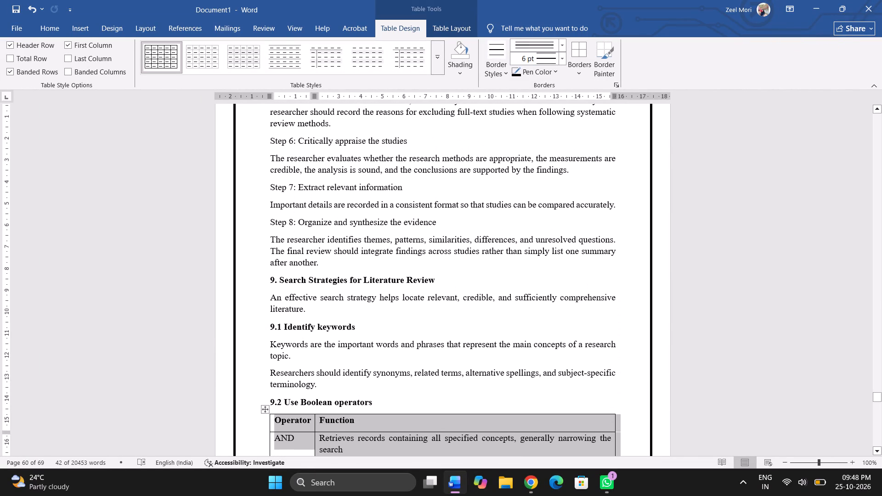
{"action": "scroll", "coordinate": [350, 287], "scroll_direction": "up", "scroll_amount": 1}
{"action": "left_click_drag", "start_coordinate": [439, 260], "coordinate": [277, 259]}
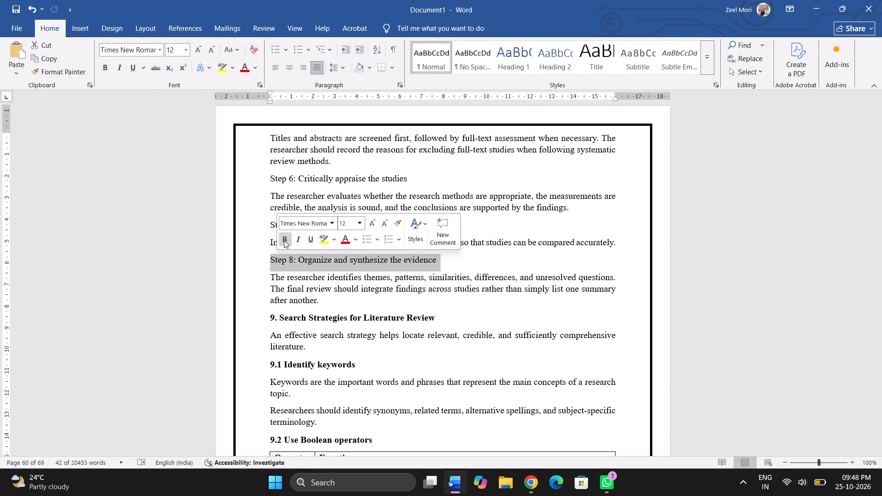
{"action": "left_click", "coordinate": [284, 240]}
Make the headings "Step 7: Extract relevant information", "Step 6: Critically appraise the studies" and "Step 5: Screen the studies" bold.
{"action": "left_click", "coordinate": [273, 229]}
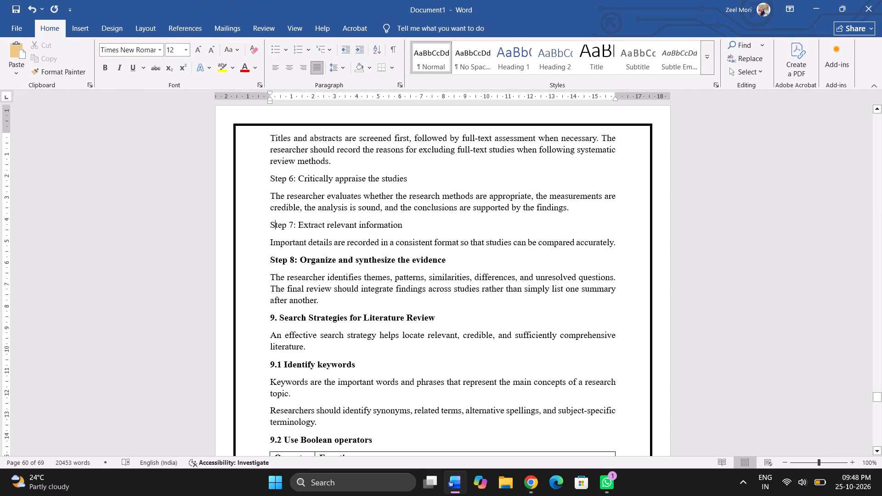
{"action": "left_click_drag", "start_coordinate": [411, 225], "coordinate": [272, 225]}
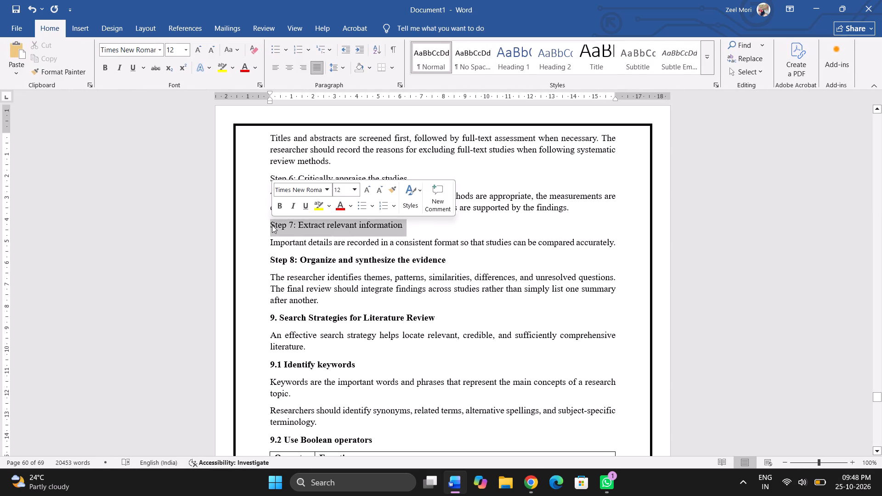
{"action": "left_click", "coordinate": [279, 206]}
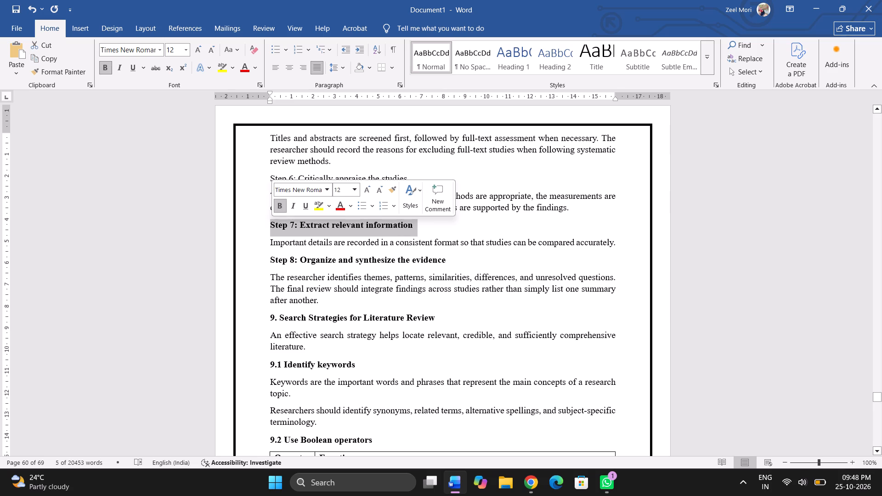
{"action": "scroll", "coordinate": [292, 282], "scroll_direction": "up", "scroll_amount": 1}
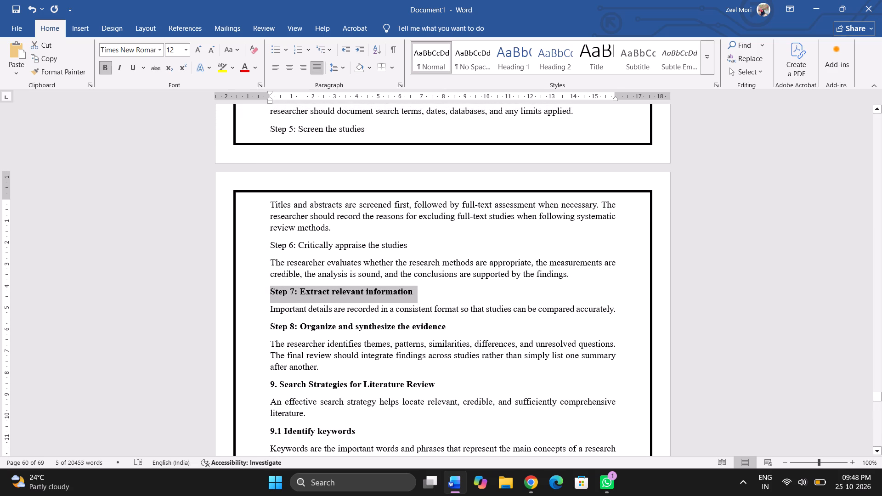
{"action": "left_click_drag", "start_coordinate": [413, 246], "coordinate": [272, 248]}
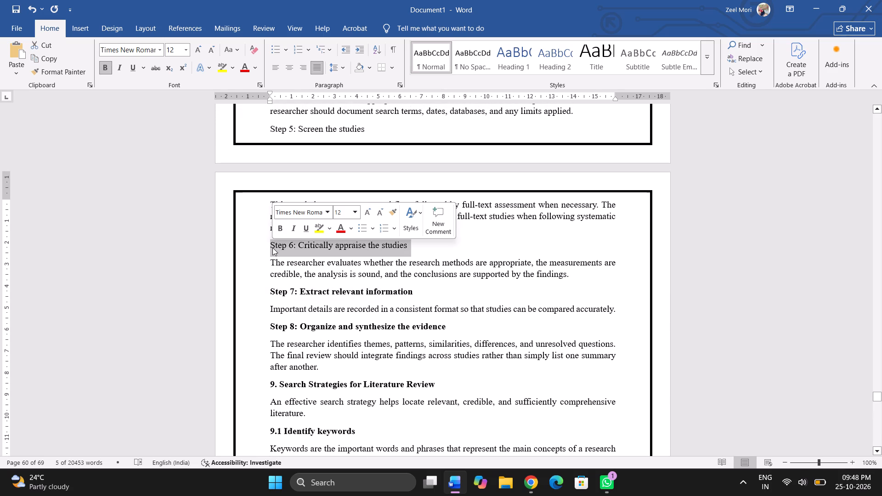
{"action": "left_click", "coordinate": [278, 229]}
{"action": "scroll", "coordinate": [293, 269], "scroll_direction": "up", "scroll_amount": 1}
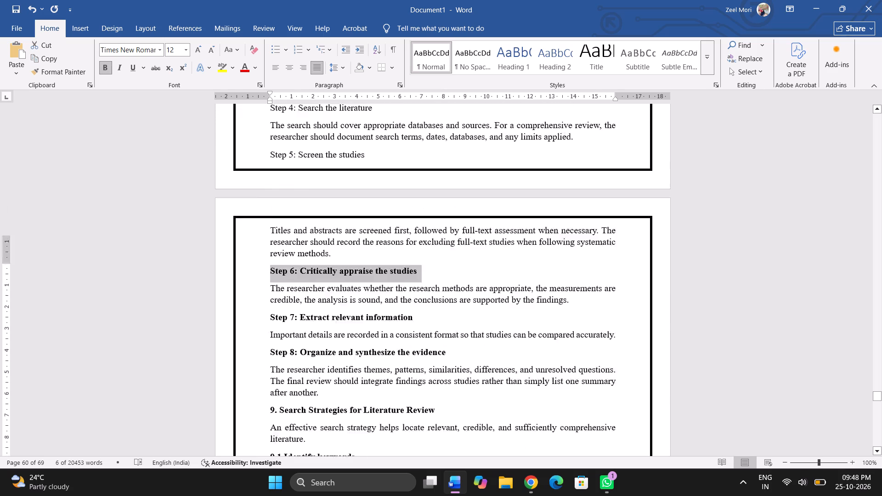
{"action": "scroll", "coordinate": [293, 269], "scroll_direction": "up", "scroll_amount": 1}
{"action": "left_click_drag", "start_coordinate": [369, 283], "coordinate": [266, 276]}
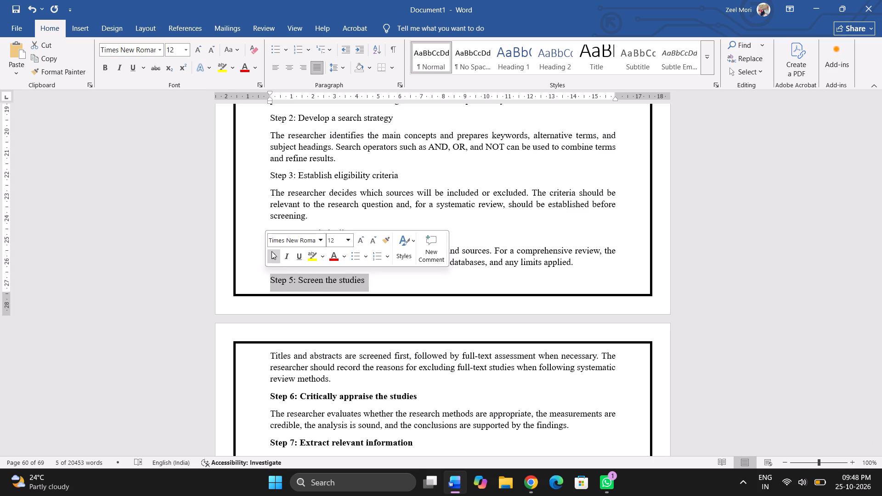
{"action": "left_click", "coordinate": [271, 251]}
Make the Step 4, Step 3, Step 2 and Step 1 headings under "Explanation of the important steps" bold.
{"action": "left_click", "coordinate": [301, 213]}
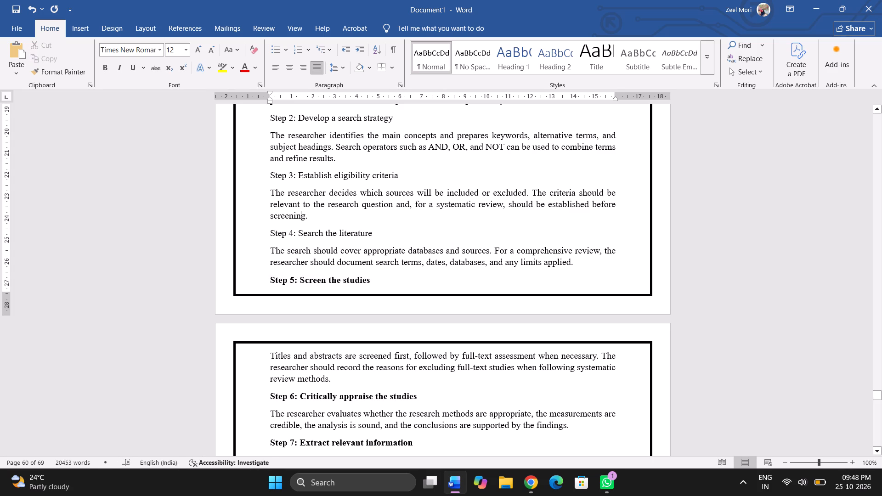
{"action": "left_click_drag", "start_coordinate": [379, 237], "coordinate": [271, 230]}
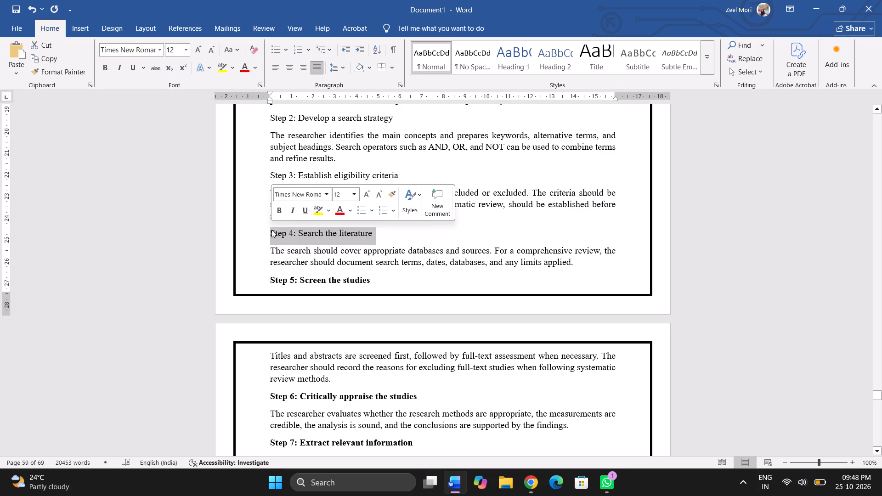
{"action": "left_click", "coordinate": [278, 209]}
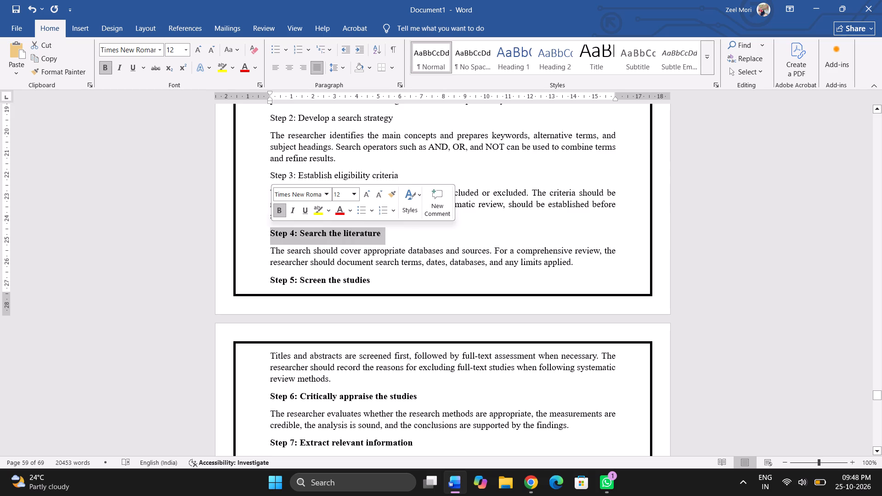
{"action": "left_click_drag", "start_coordinate": [406, 174], "coordinate": [269, 178]}
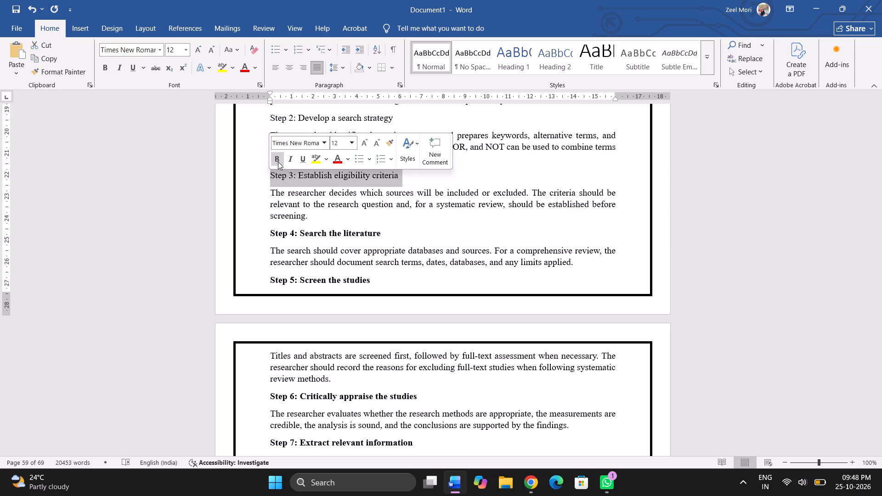
{"action": "left_click", "coordinate": [278, 162]}
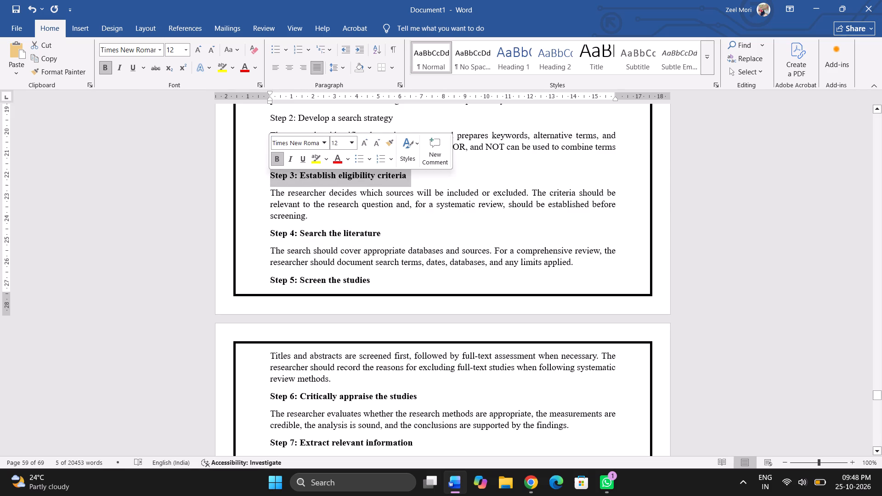
{"action": "left_click_drag", "start_coordinate": [396, 119], "coordinate": [274, 118]}
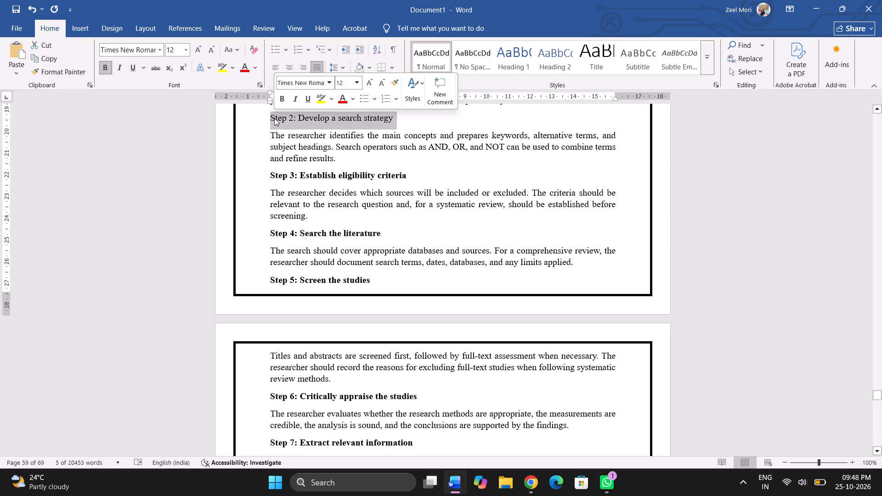
{"action": "left_click", "coordinate": [279, 103]}
{"action": "scroll", "coordinate": [305, 159], "scroll_direction": "up", "scroll_amount": 2}
{"action": "left_click_drag", "start_coordinate": [409, 234], "coordinate": [277, 232]}
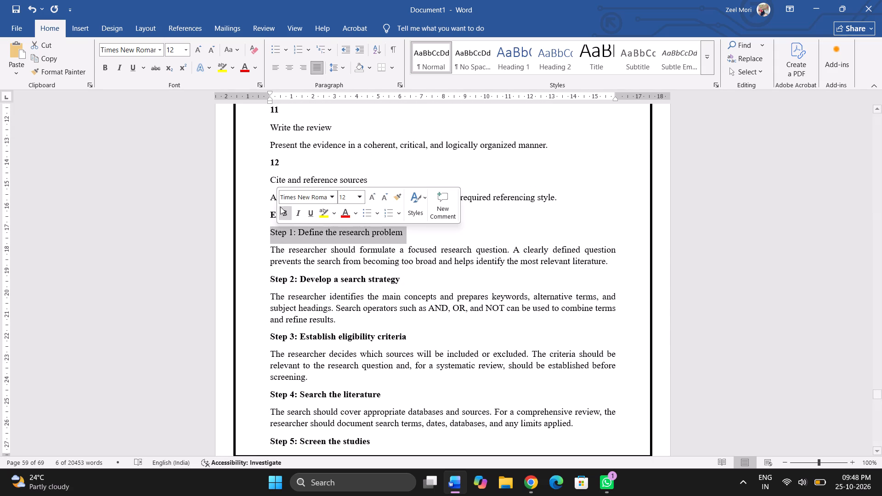
{"action": "left_click", "coordinate": [282, 211]}
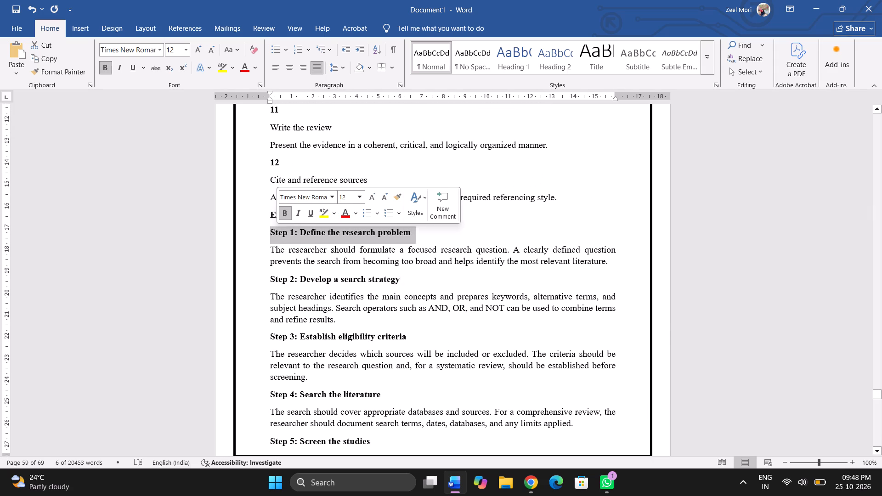
Join "Cite and reference sources" and "Write the review" onto the lines of their numbers 12 and 11, separated by a space.
{"action": "left_click", "coordinate": [271, 180]}
{"action": "key", "text": "BackSpace"}
{"action": "key", "text": "space"}
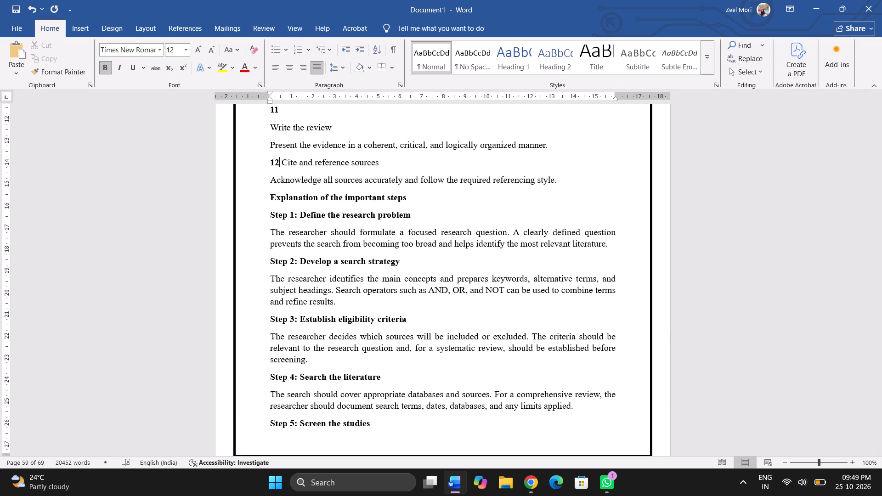
{"action": "scroll", "coordinate": [271, 180], "scroll_direction": "up", "scroll_amount": 2}
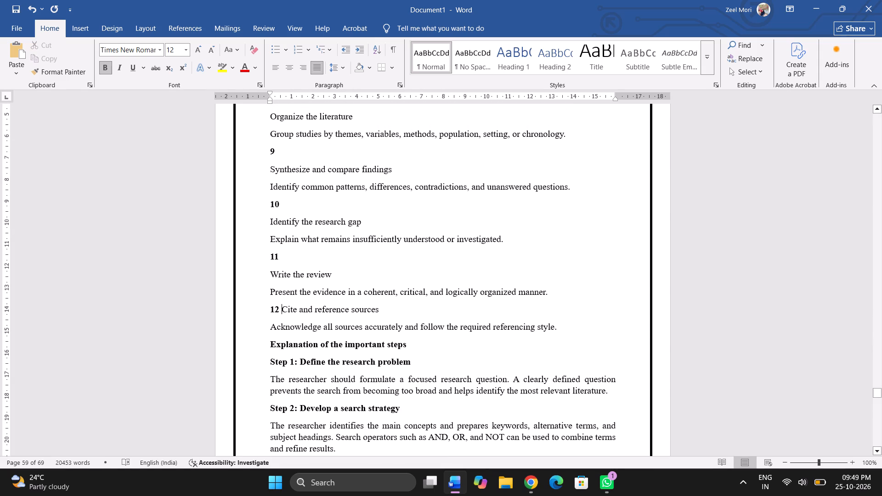
{"action": "left_click", "coordinate": [271, 276]}
{"action": "key", "text": "BackSpace"}
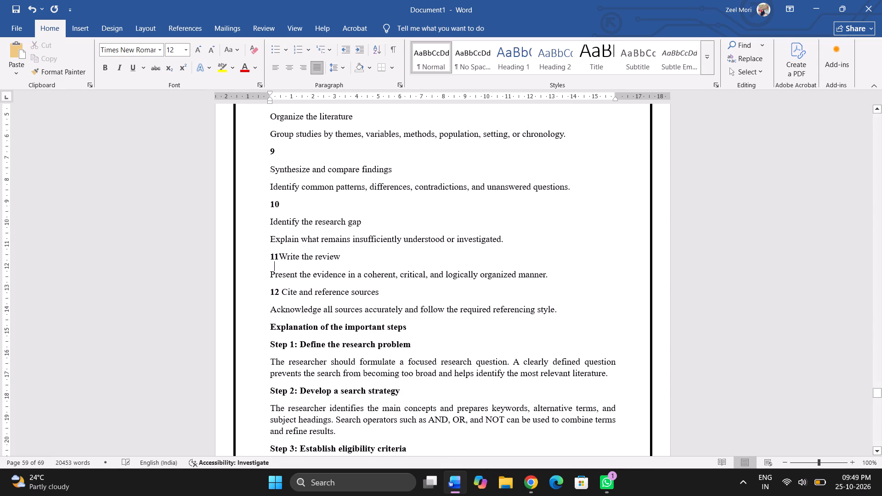
{"action": "key", "text": "space"}
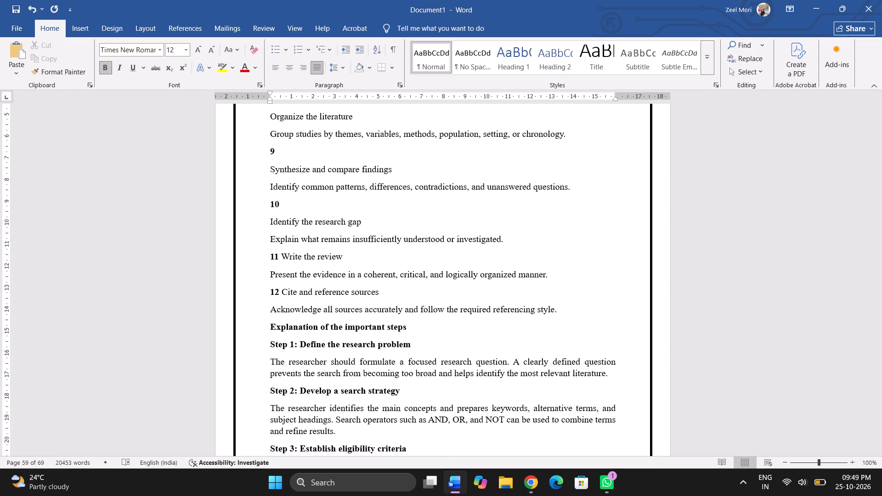
Under "8. Steps in Conducting a Review of Literature", join the titles of items 1 to 4 onto their number lines, separated by a space.
{"action": "scroll", "coordinate": [349, 256], "scroll_direction": "up", "scroll_amount": 3}
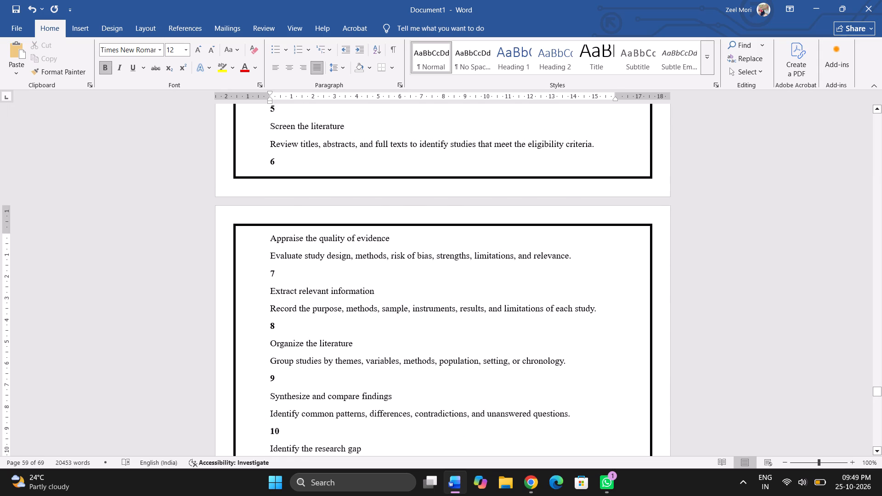
{"action": "scroll", "coordinate": [349, 256], "scroll_direction": "up", "scroll_amount": 2}
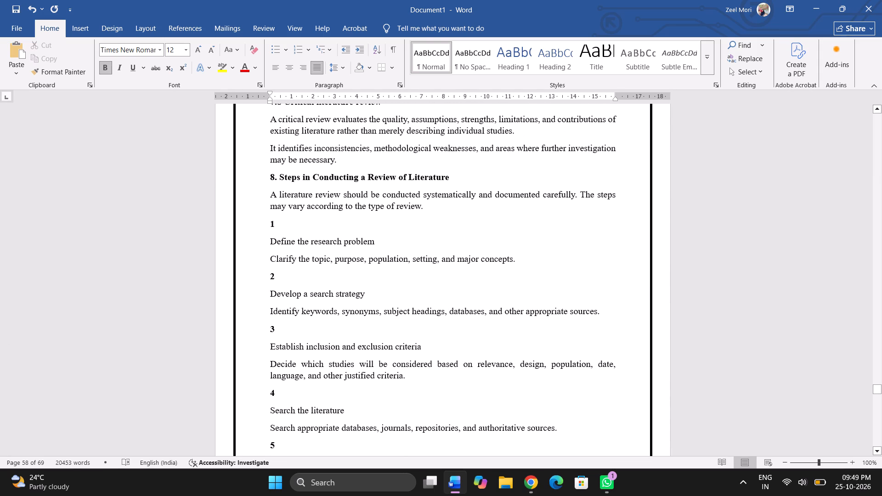
{"action": "left_click", "coordinate": [270, 242]}
{"action": "key", "text": "BackSpace"}
{"action": "key", "text": "space"}
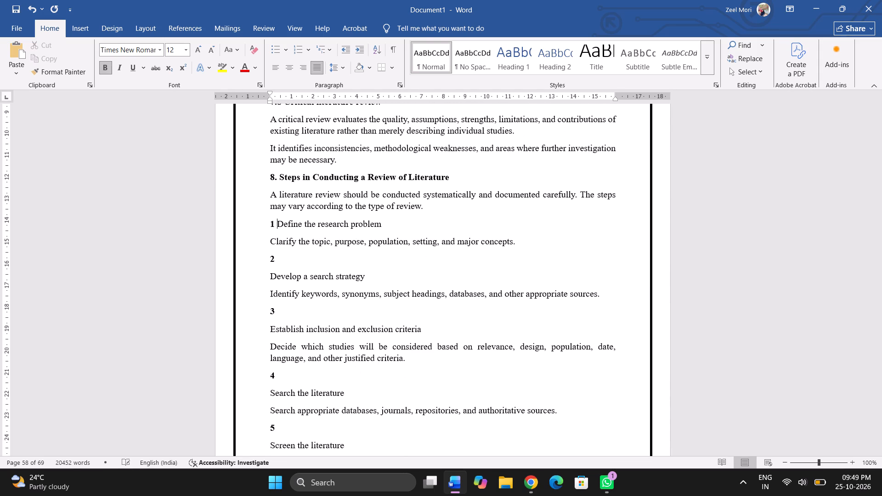
{"action": "left_click", "coordinate": [271, 273]}
{"action": "key", "text": "BackSpace"}
{"action": "key", "text": "space"}
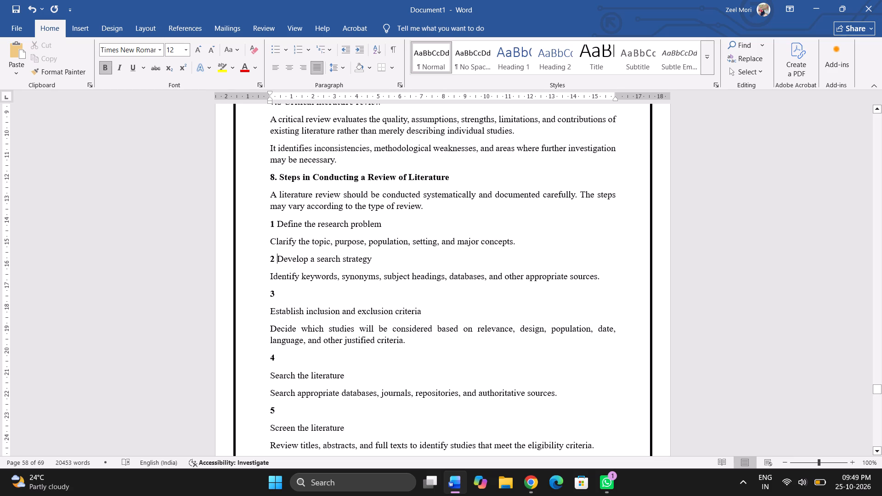
{"action": "left_click", "coordinate": [268, 312]}
{"action": "key", "text": "BackSpace"}
{"action": "key", "text": "space"}
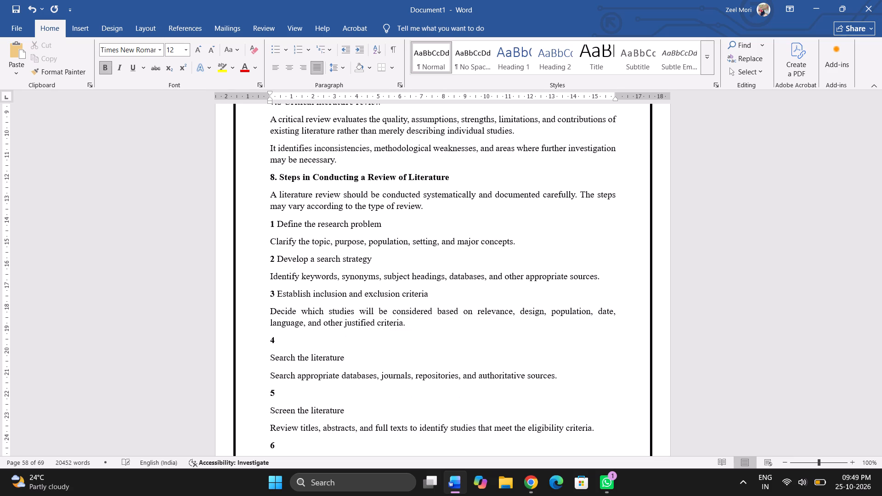
{"action": "left_click", "coordinate": [269, 357]}
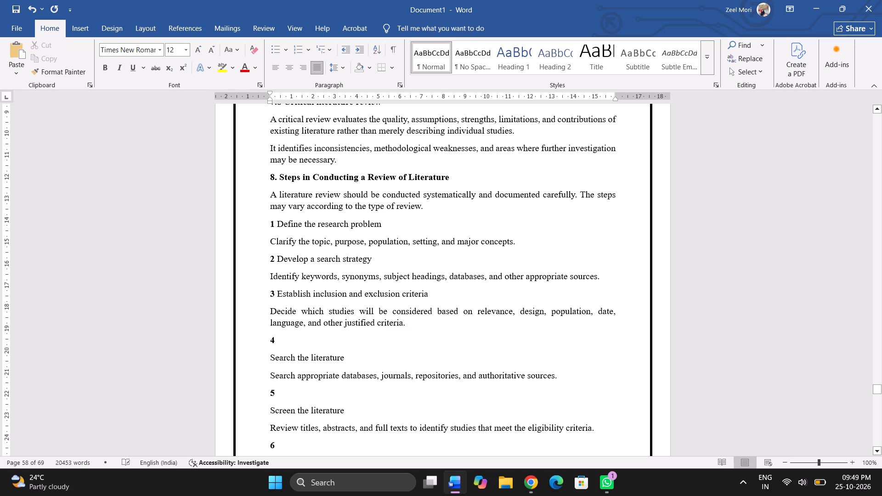
{"action": "key", "text": "BackSpace"}
{"action": "key", "text": "space"}
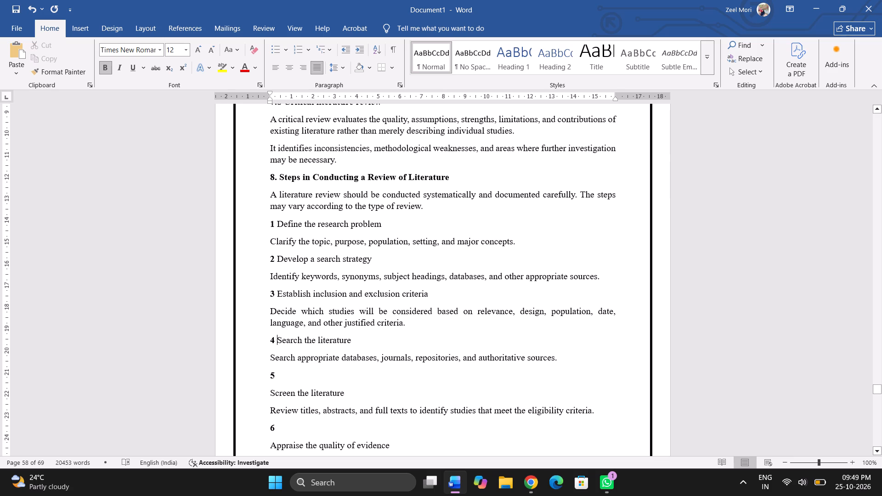
Join "Screen the literature", "Appraise the quality of evidence" and "Extract relevant information" onto number lines 5, 6 and 7, separated by a space.
{"action": "left_click", "coordinate": [273, 393]}
{"action": "left_click", "coordinate": [272, 393]}
{"action": "key", "text": "BackSpace"}
{"action": "key", "text": "space"}
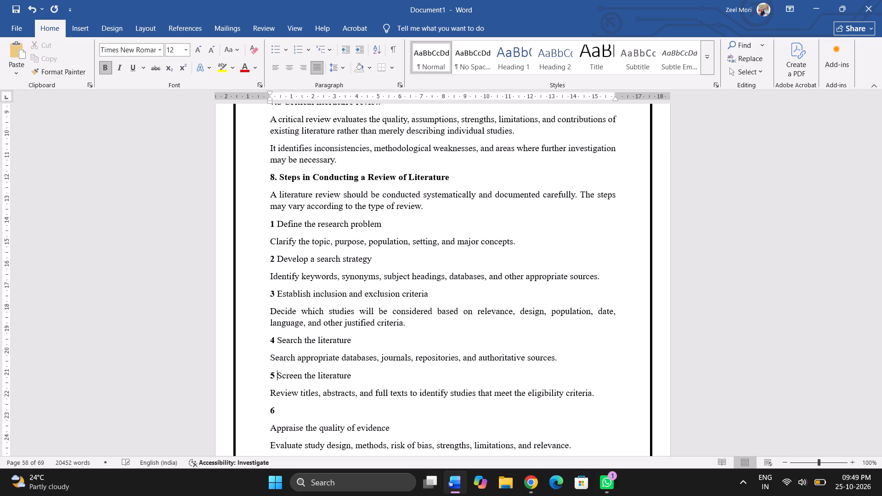
{"action": "left_click", "coordinate": [270, 426]}
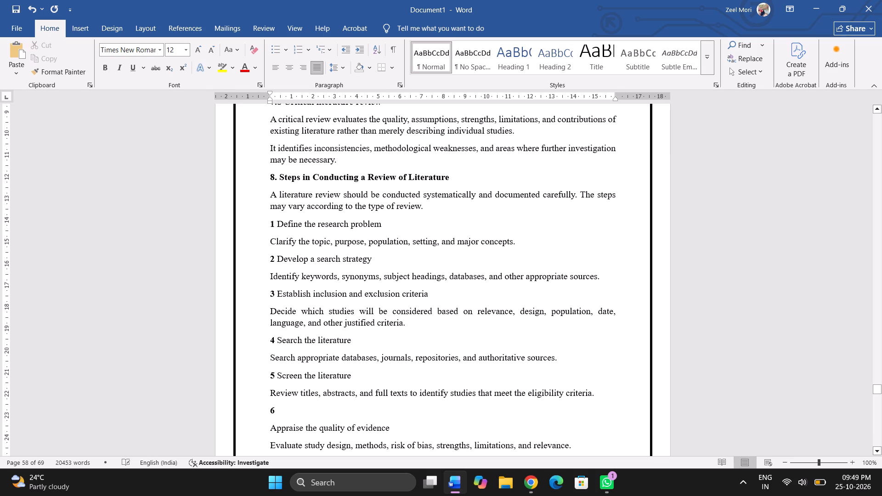
{"action": "key", "text": "BackSpace"}
{"action": "key", "text": "space"}
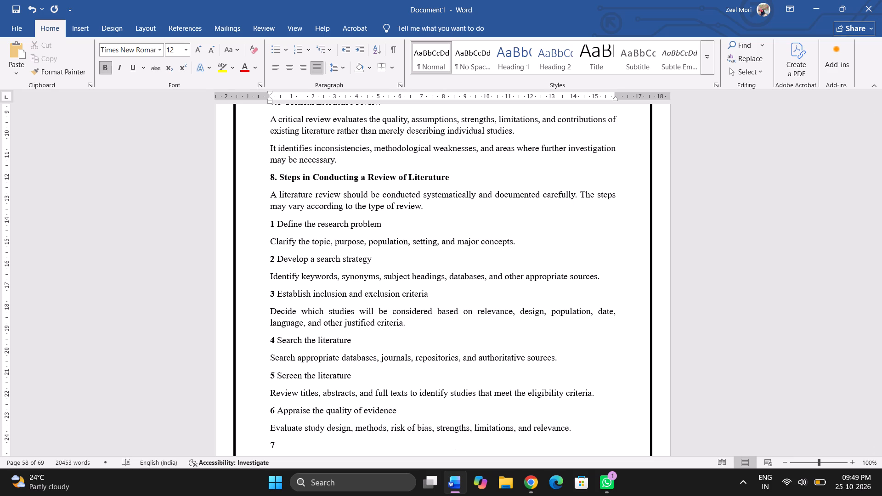
{"action": "scroll", "coordinate": [270, 426], "scroll_direction": "down", "scroll_amount": 1}
{"action": "left_click", "coordinate": [271, 384]}
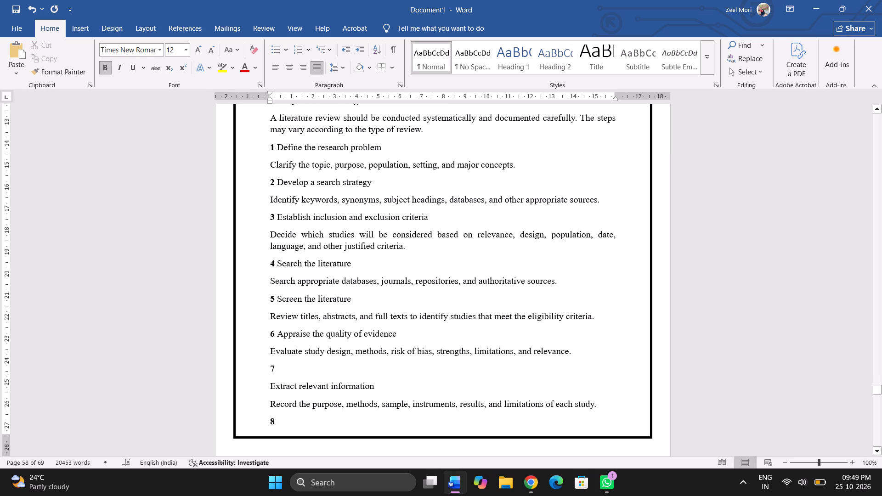
{"action": "key", "text": "BackSpace"}
{"action": "key", "text": "space"}
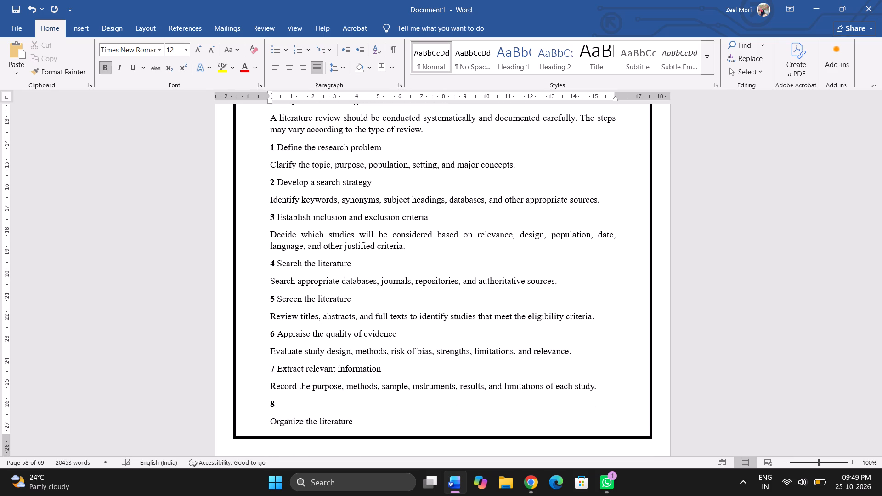
{"action": "scroll", "coordinate": [271, 384], "scroll_direction": "down", "scroll_amount": 1}
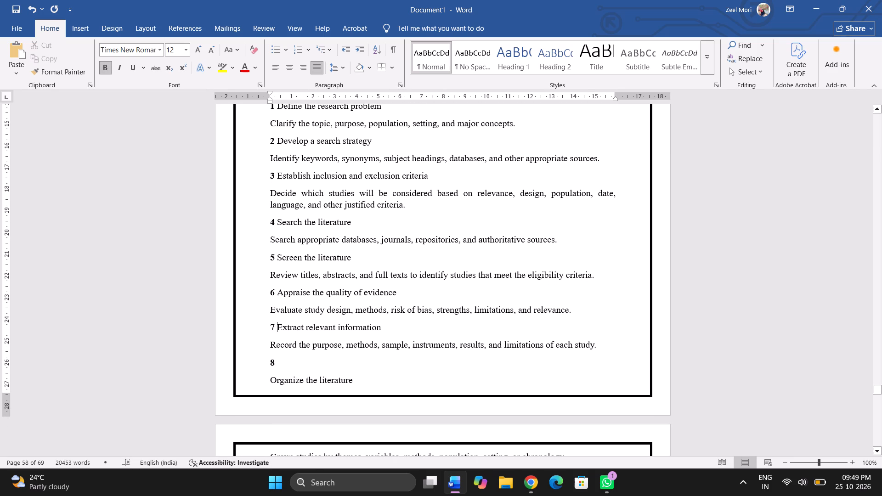
Join "Organize the literature", "Synthesize and compare findings" and "Identify the research gap" onto number lines 8, 9 and 10, separated by a space.
{"action": "left_click", "coordinate": [271, 379]}
{"action": "key", "text": "BackSpace"}
{"action": "key", "text": "space"}
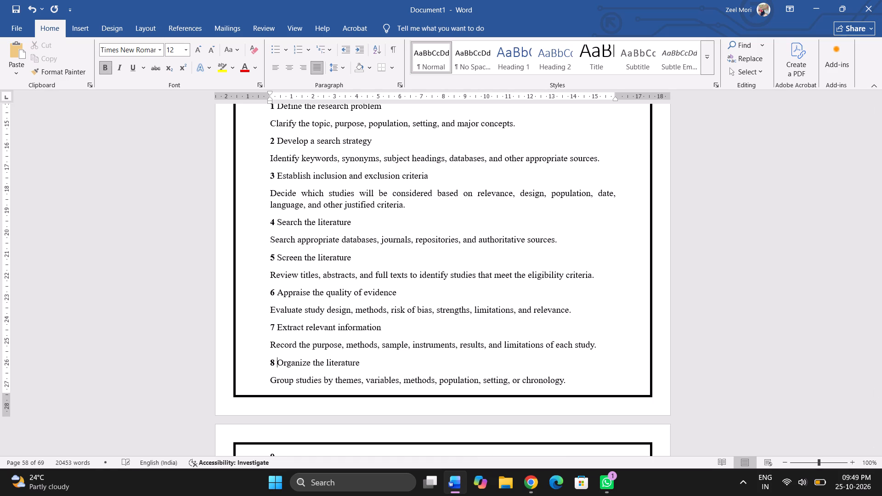
{"action": "scroll", "coordinate": [271, 379], "scroll_direction": "down", "scroll_amount": 1}
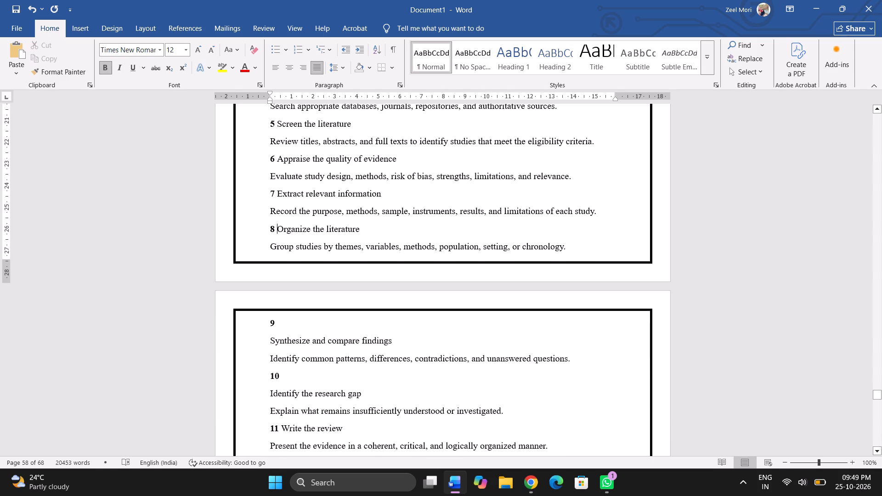
{"action": "left_click", "coordinate": [272, 338]}
{"action": "key", "text": "BackSpace"}
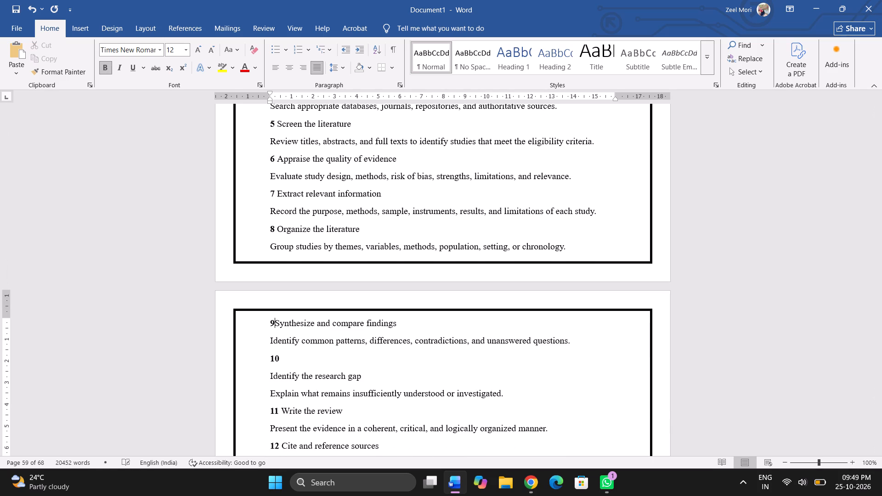
{"action": "key", "text": "space"}
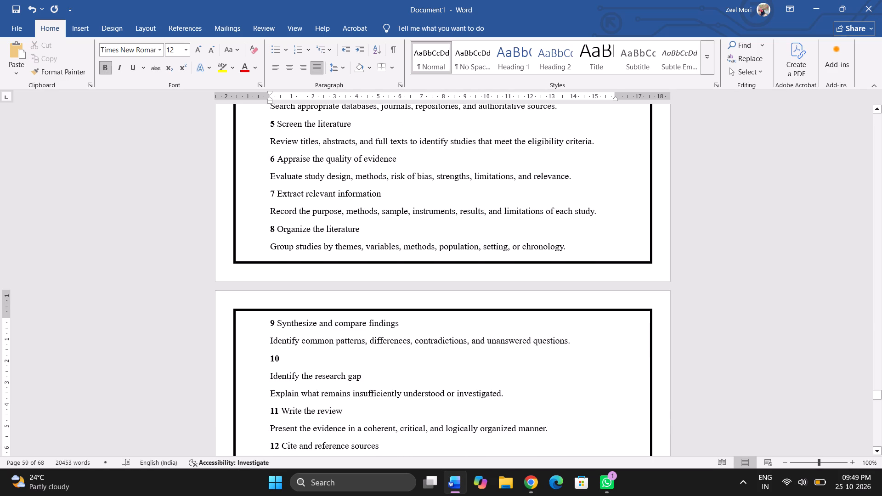
{"action": "left_click", "coordinate": [271, 374]}
{"action": "key", "text": "BackSpace"}
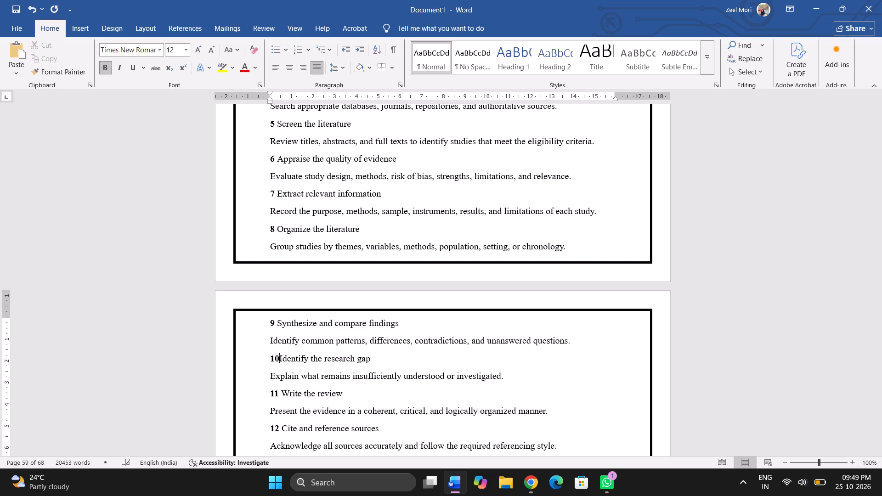
{"action": "key", "text": "space"}
Under "6.3 Tertiary sources", correct the flagged word "Encyclopedias" to the suggested spelling "Encyclopaedias".
{"action": "scroll", "coordinate": [271, 374], "scroll_direction": "down", "scroll_amount": 1}
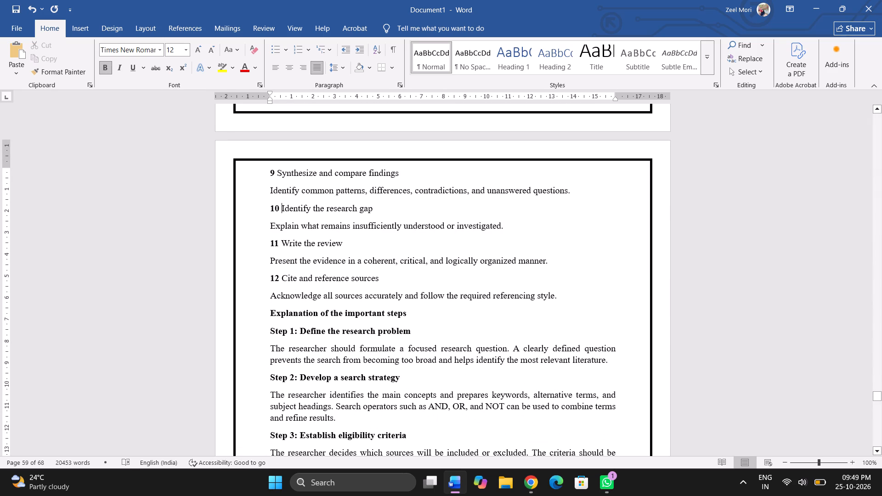
{"action": "scroll", "coordinate": [271, 374], "scroll_direction": "down", "scroll_amount": 2}
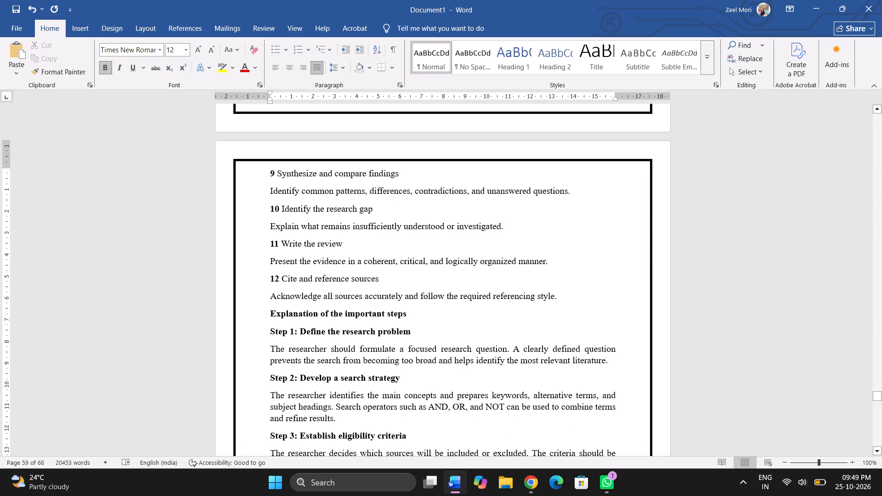
{"action": "scroll", "coordinate": [271, 374], "scroll_direction": "down", "scroll_amount": 1}
{"action": "scroll", "coordinate": [271, 374], "scroll_direction": "up", "scroll_amount": 1}
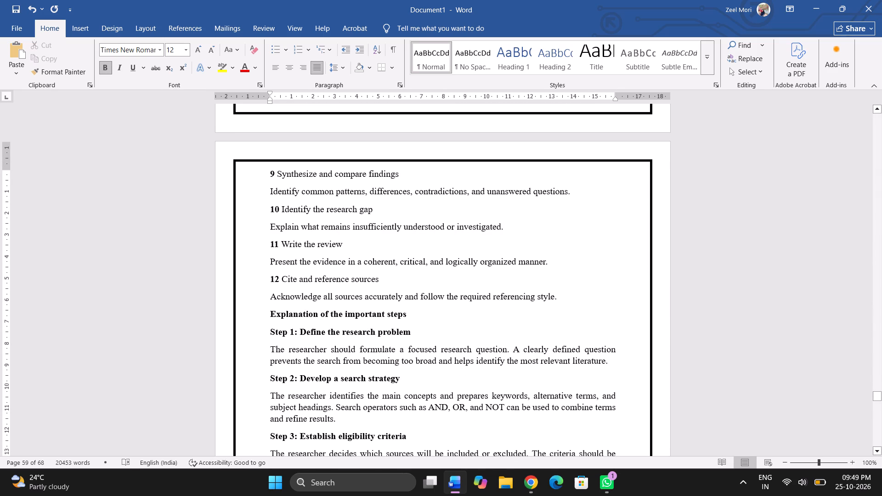
{"action": "scroll", "coordinate": [271, 374], "scroll_direction": "up", "scroll_amount": 4}
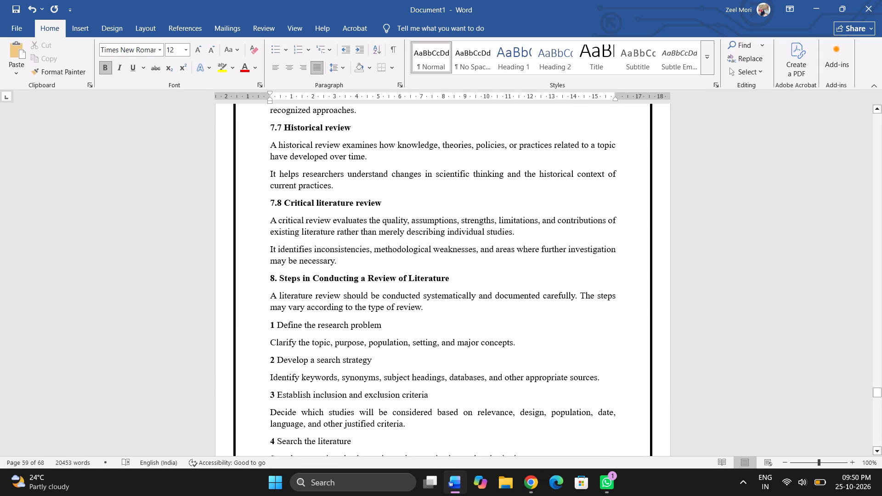
{"action": "scroll", "coordinate": [271, 374], "scroll_direction": "up", "scroll_amount": 3}
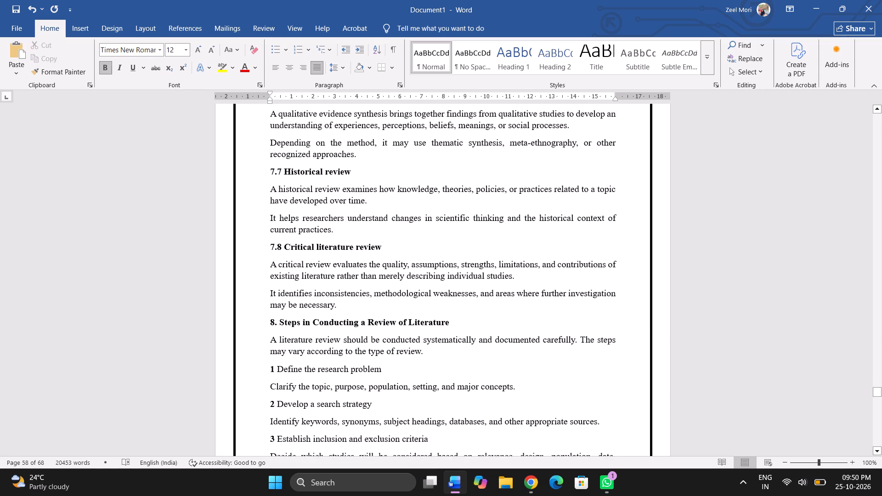
{"action": "scroll", "coordinate": [271, 374], "scroll_direction": "up", "scroll_amount": 5}
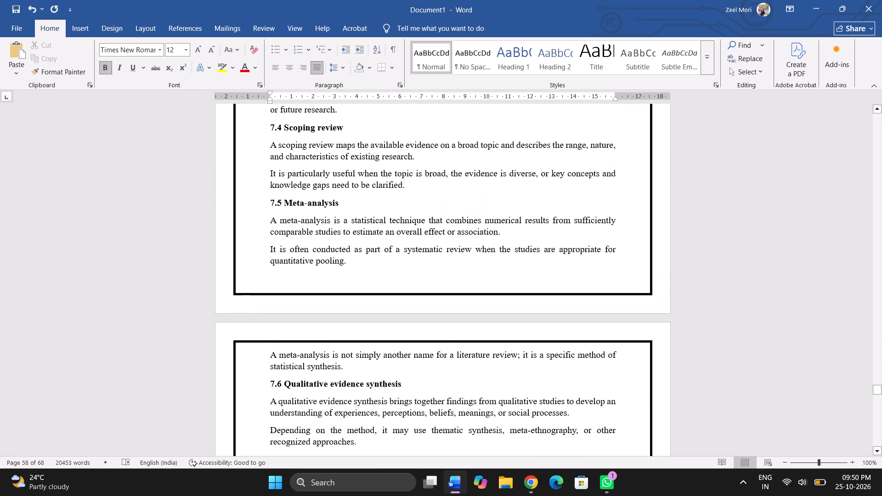
{"action": "scroll", "coordinate": [271, 374], "scroll_direction": "up", "scroll_amount": 6}
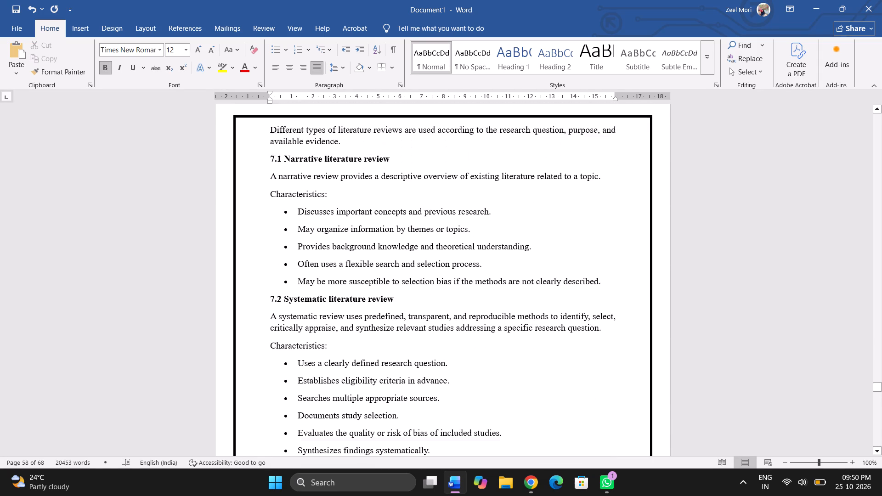
{"action": "scroll", "coordinate": [271, 374], "scroll_direction": "up", "scroll_amount": 5}
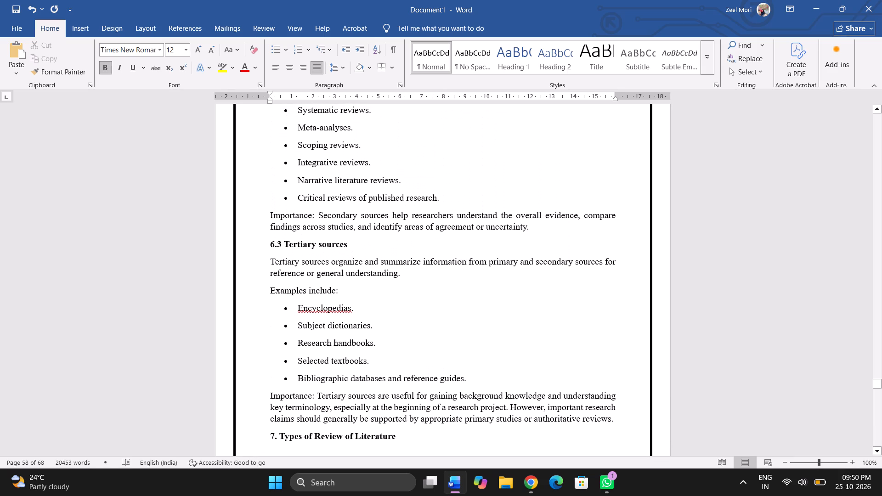
{"action": "right_click", "coordinate": [315, 307]}
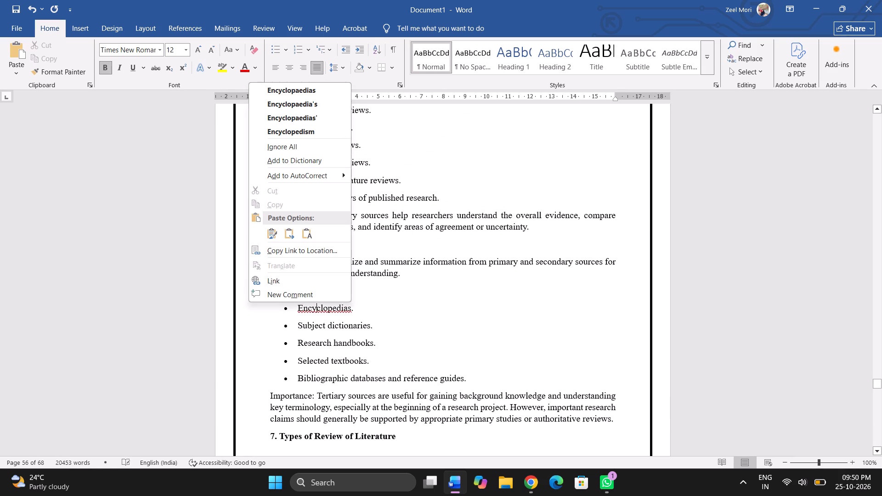
{"action": "left_click", "coordinate": [325, 94]}
Convert the "Review of Literature in Research" heading to uppercase and centre it.
{"action": "scroll", "coordinate": [386, 341], "scroll_direction": "up", "scroll_amount": 3}
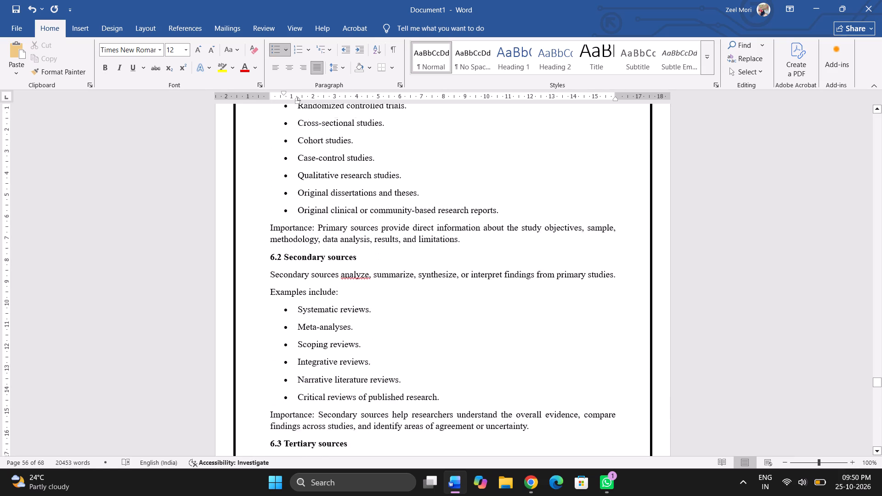
{"action": "scroll", "coordinate": [386, 341], "scroll_direction": "up", "scroll_amount": 4}
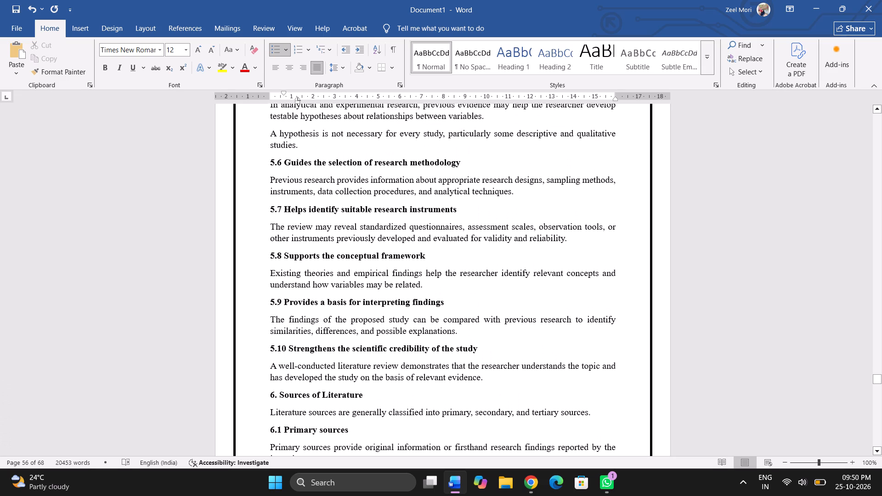
{"action": "scroll", "coordinate": [386, 341], "scroll_direction": "up", "scroll_amount": 4}
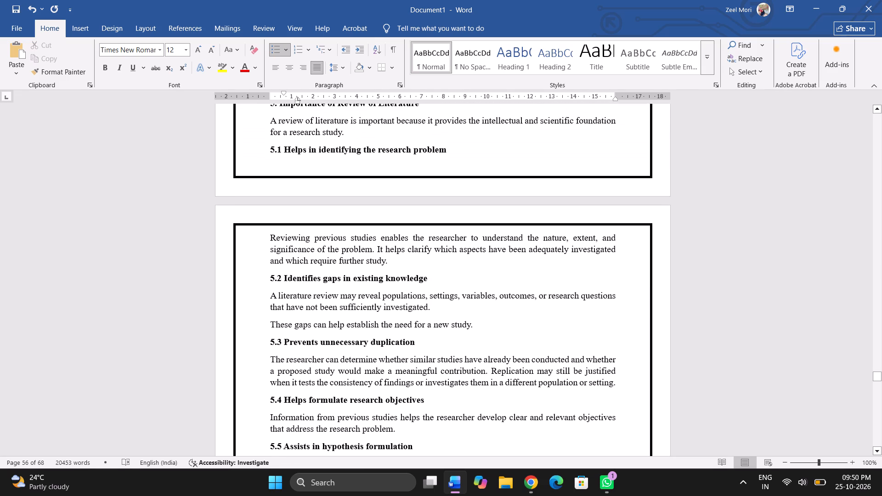
{"action": "scroll", "coordinate": [386, 341], "scroll_direction": "up", "scroll_amount": 9}
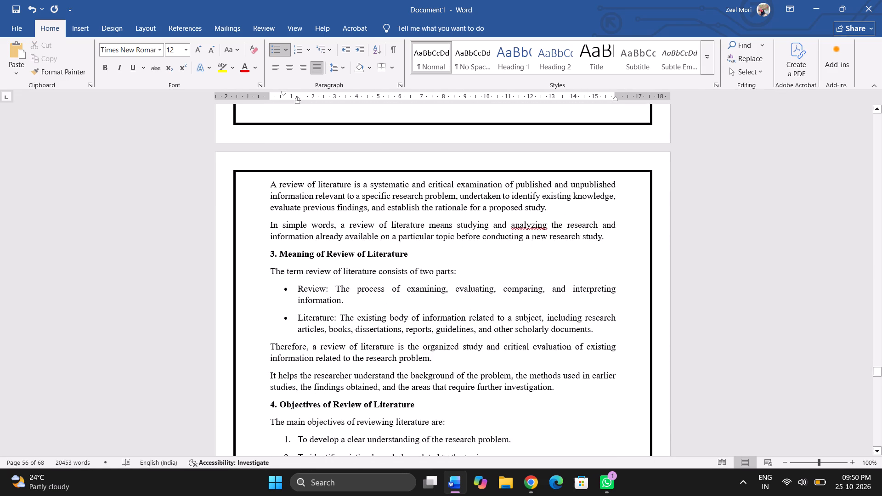
{"action": "scroll", "coordinate": [386, 341], "scroll_direction": "up", "scroll_amount": 5}
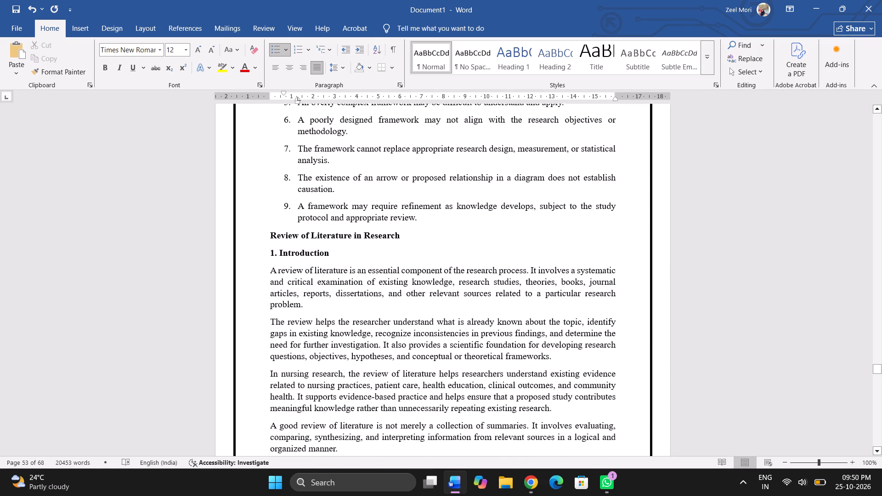
{"action": "scroll", "coordinate": [386, 341], "scroll_direction": "up", "scroll_amount": 1}
{"action": "left_click_drag", "start_coordinate": [403, 236], "coordinate": [277, 235]}
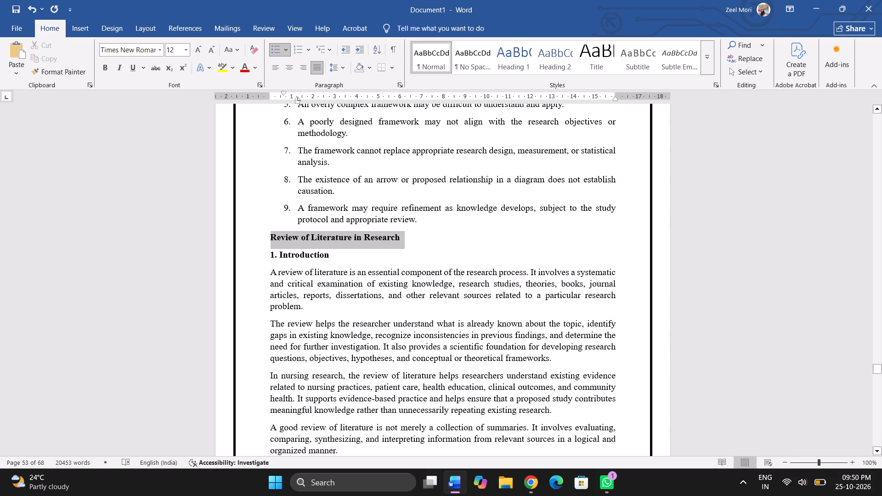
{"action": "left_click_drag", "start_coordinate": [277, 235], "coordinate": [273, 235]}
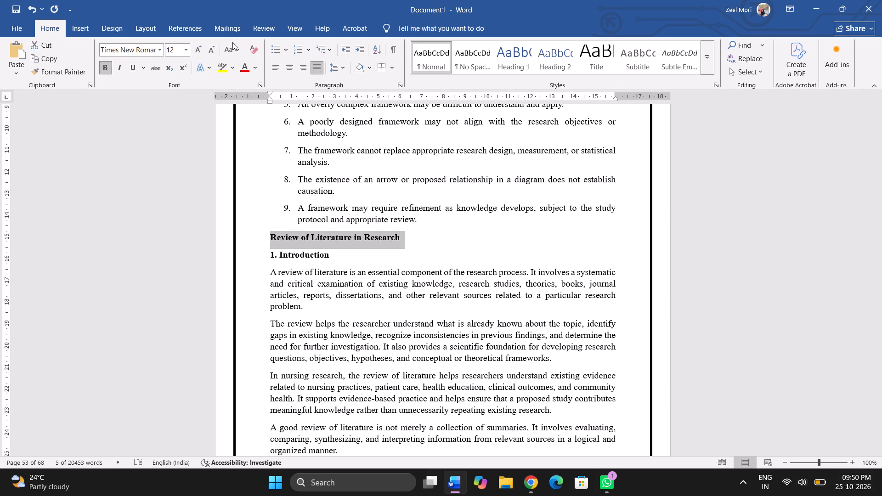
{"action": "left_click", "coordinate": [230, 50]}
{"action": "left_click", "coordinate": [243, 94]}
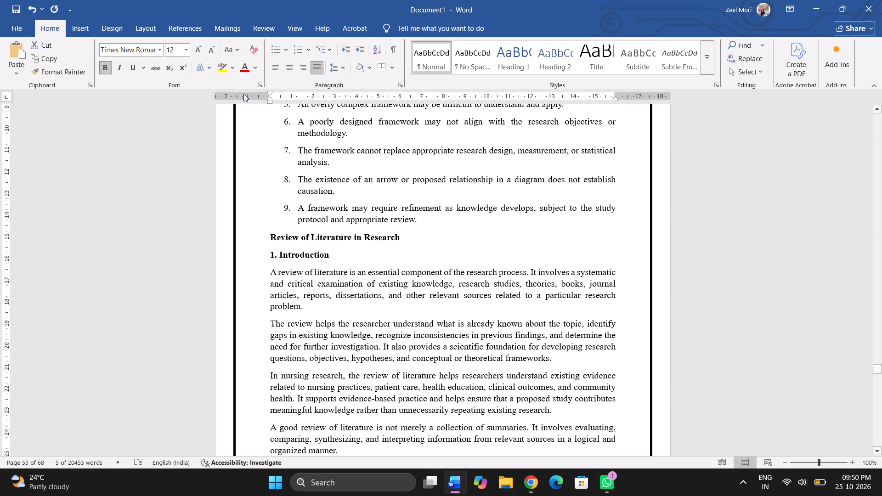
{"action": "left_click", "coordinate": [289, 66]}
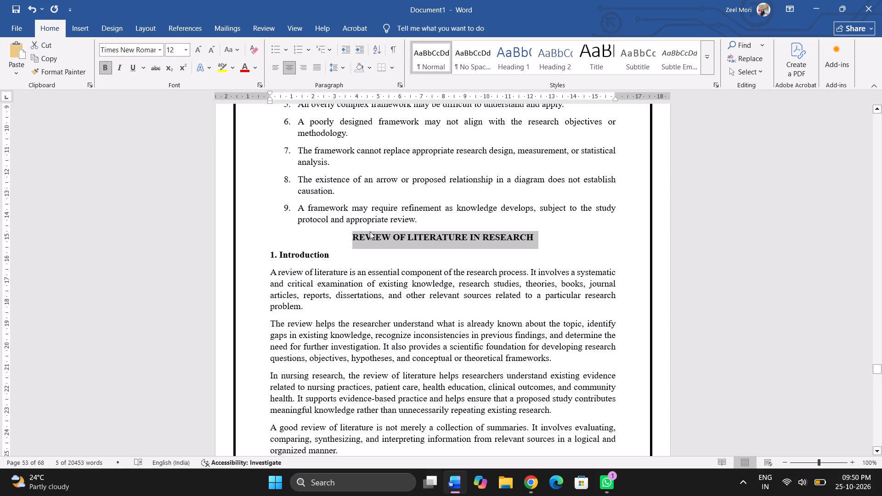
Insert a blank line above the "REVIEW OF LITERATURE IN RESEARCH" heading.
{"action": "left_click", "coordinate": [350, 231]}
{"action": "key", "text": "Return"}
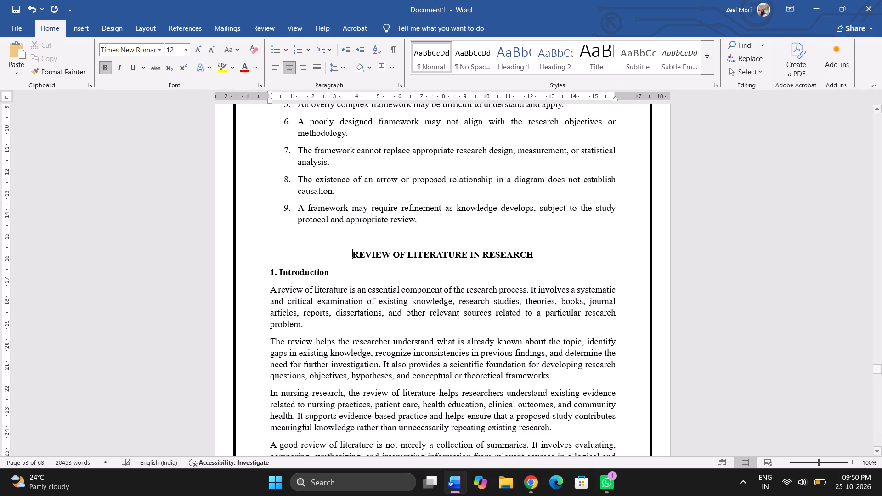
Ignore all spelling flags for "analyzing", starting from the paragraph before "3. Meaning of Review of Literature".
{"action": "scroll", "coordinate": [350, 231], "scroll_direction": "down", "scroll_amount": 2}
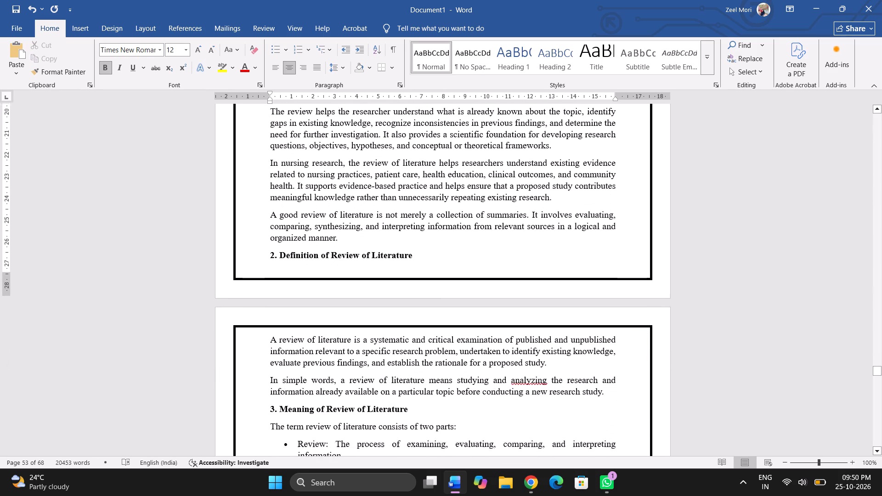
{"action": "scroll", "coordinate": [350, 231], "scroll_direction": "down", "scroll_amount": 1}
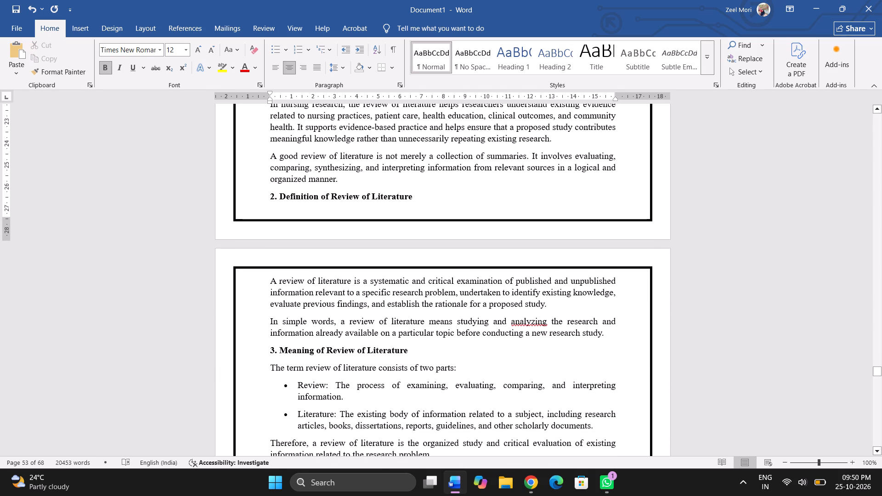
{"action": "right_click", "coordinate": [523, 322]}
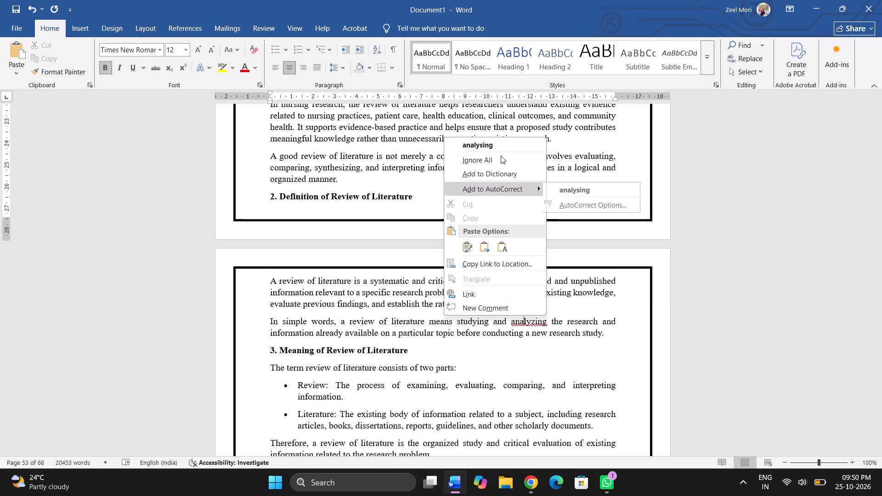
{"action": "left_click", "coordinate": [500, 158]}
Review the formatting of the rest of the literature review section, from "3. Meaning of Review of Literature" to the document's end.
{"action": "scroll", "coordinate": [530, 340], "scroll_direction": "down", "scroll_amount": 1}
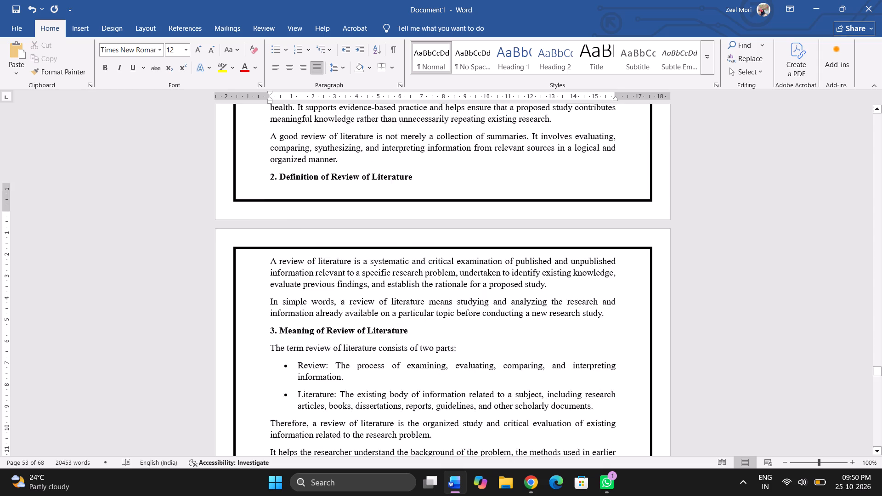
{"action": "scroll", "coordinate": [530, 340], "scroll_direction": "down", "scroll_amount": 2}
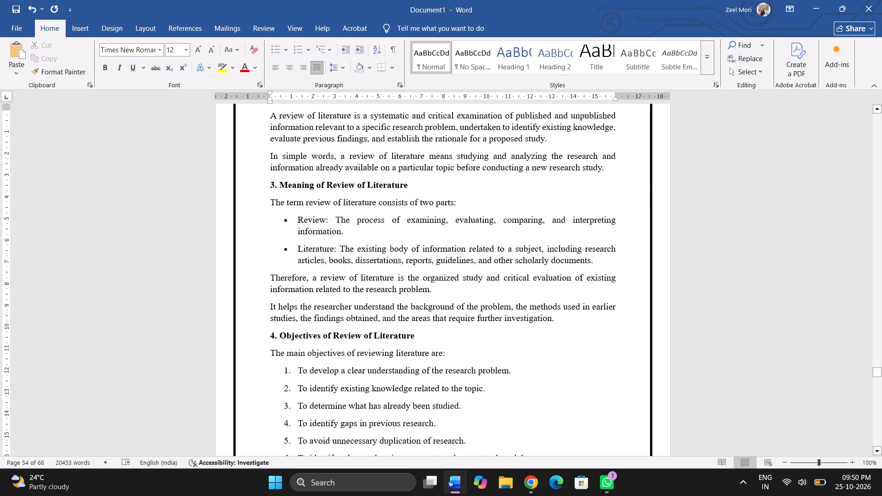
{"action": "scroll", "coordinate": [530, 340], "scroll_direction": "down", "scroll_amount": 4}
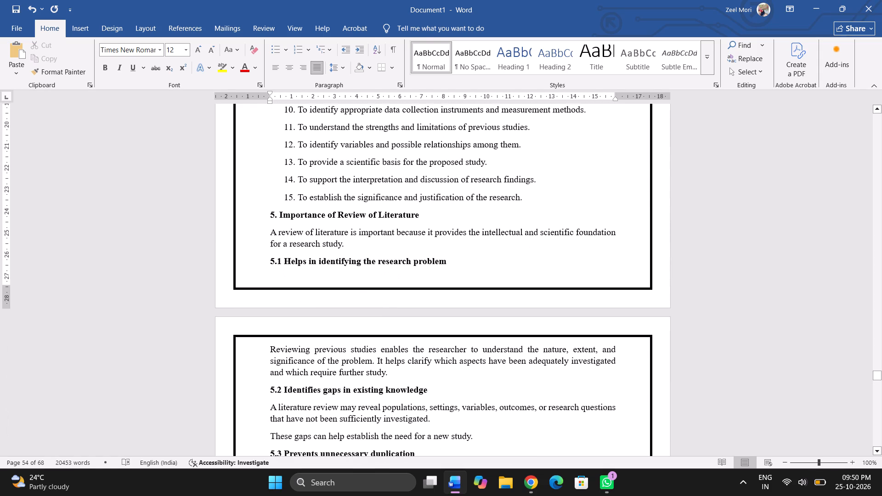
{"action": "scroll", "coordinate": [530, 340], "scroll_direction": "down", "scroll_amount": 16}
{"action": "scroll", "coordinate": [530, 340], "scroll_direction": "down", "scroll_amount": 6}
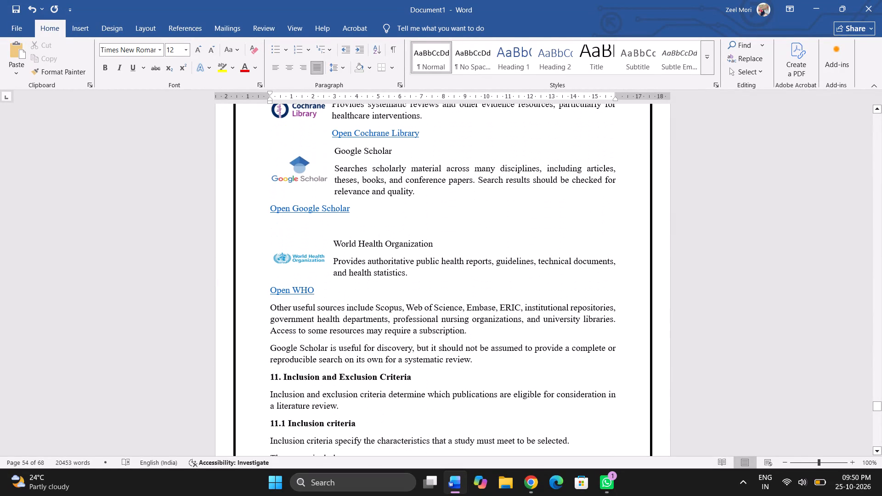
{"action": "scroll", "coordinate": [530, 340], "scroll_direction": "down", "scroll_amount": 2}
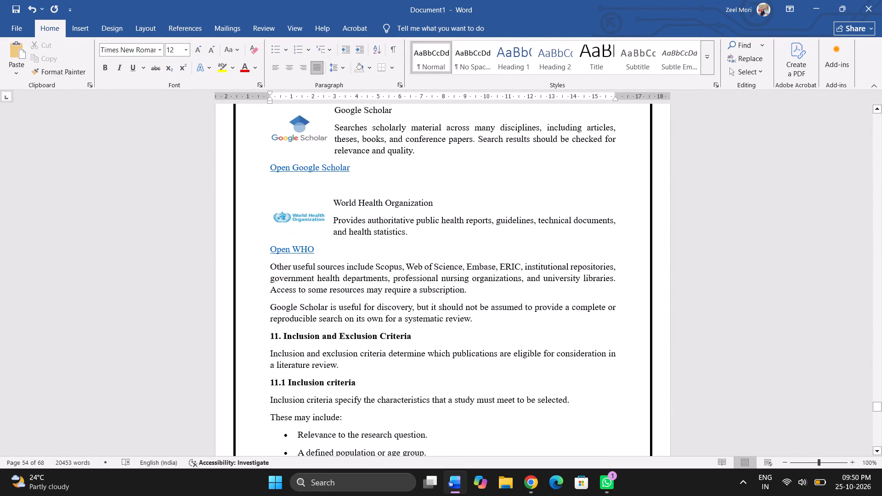
{"action": "scroll", "coordinate": [530, 340], "scroll_direction": "down", "scroll_amount": 2}
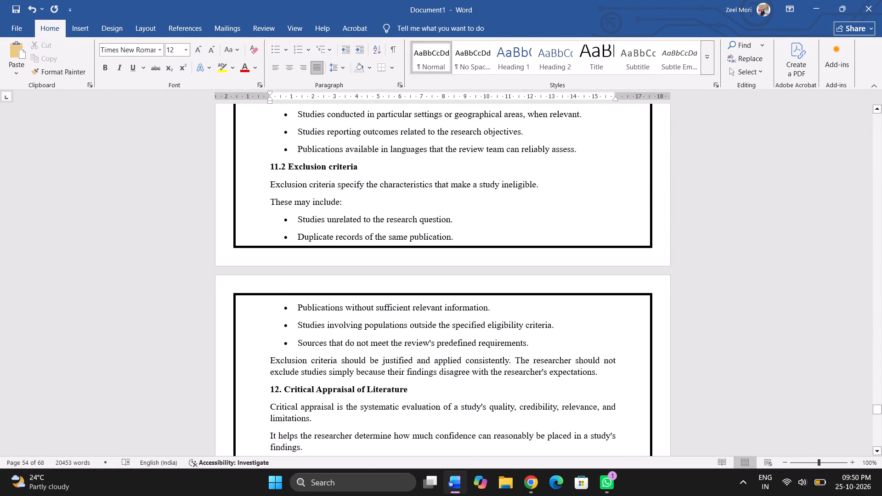
{"action": "scroll", "coordinate": [530, 340], "scroll_direction": "down", "scroll_amount": 15}
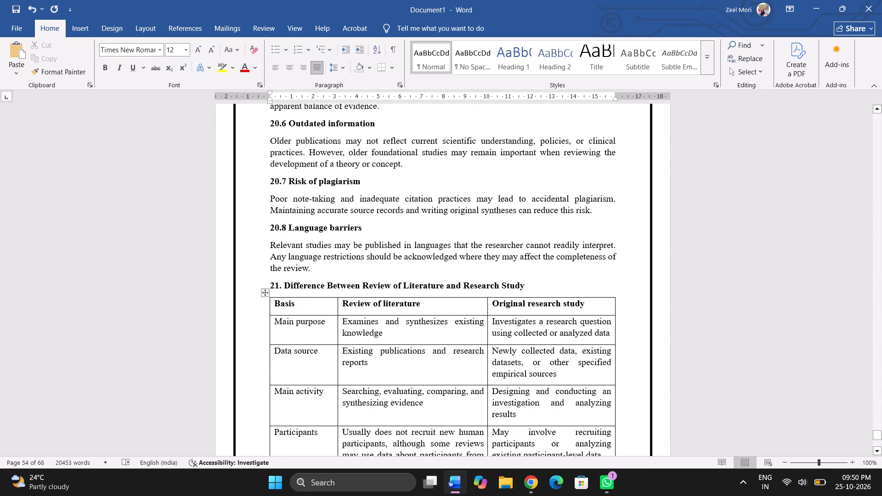
{"action": "scroll", "coordinate": [530, 340], "scroll_direction": "down", "scroll_amount": 6}
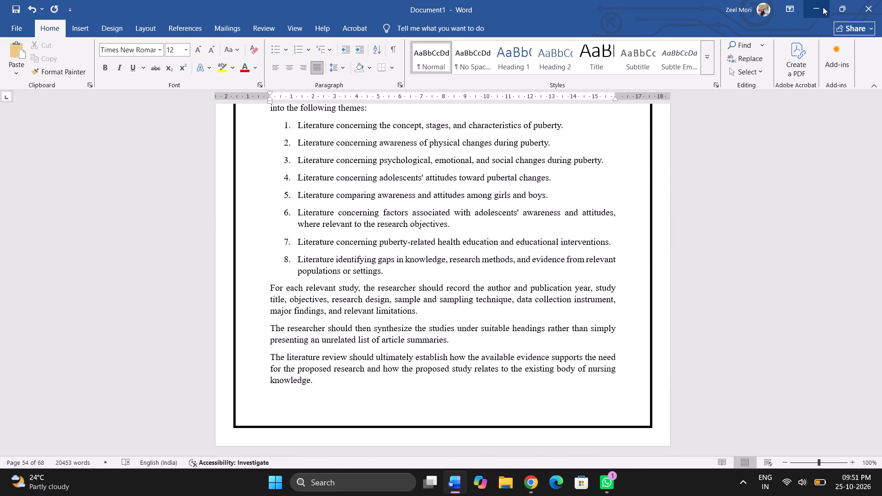
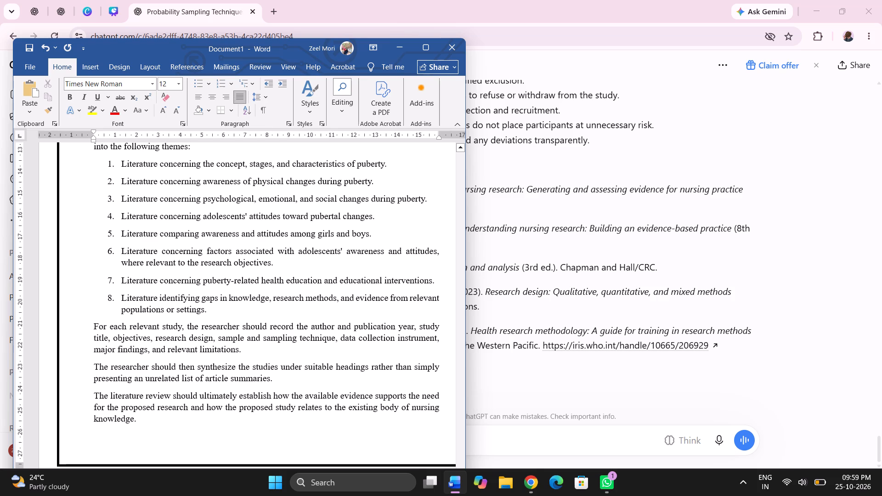
{"action": "key", "text": "ctrl+v"}
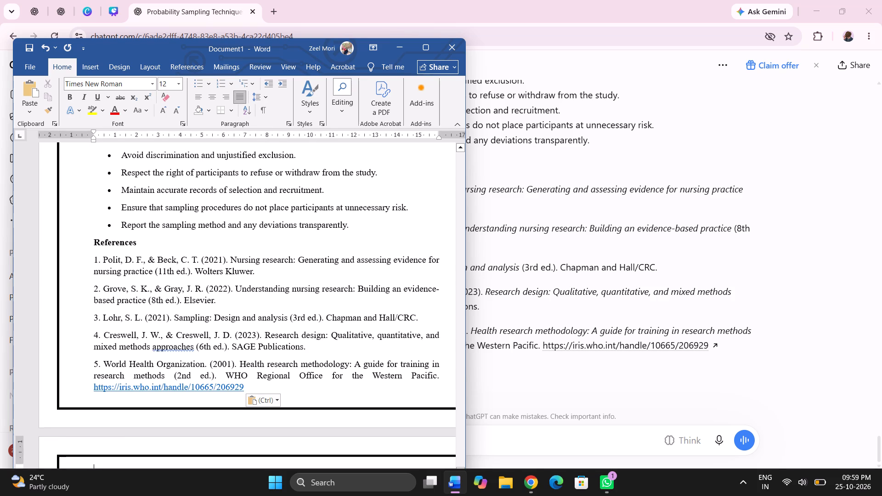
Delete the References heading and its five entries from the end of the pasted text.
{"action": "left_click_drag", "start_coordinate": [92, 238], "coordinate": [251, 405]}
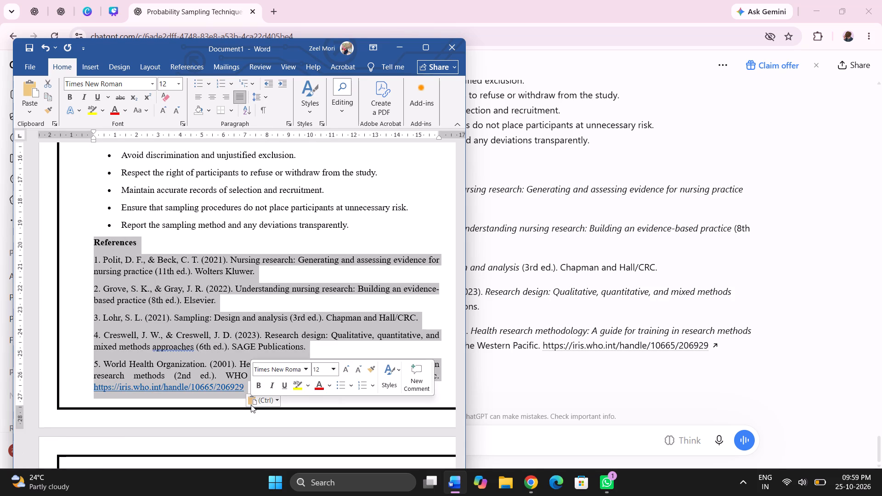
{"action": "key", "text": "BackSpace"}
Apply the plain grid style with solid borders to the whole table under "10. Comparison of Probability Sampling Techniques".
{"action": "scroll", "coordinate": [251, 405], "scroll_direction": "up", "scroll_amount": 2}
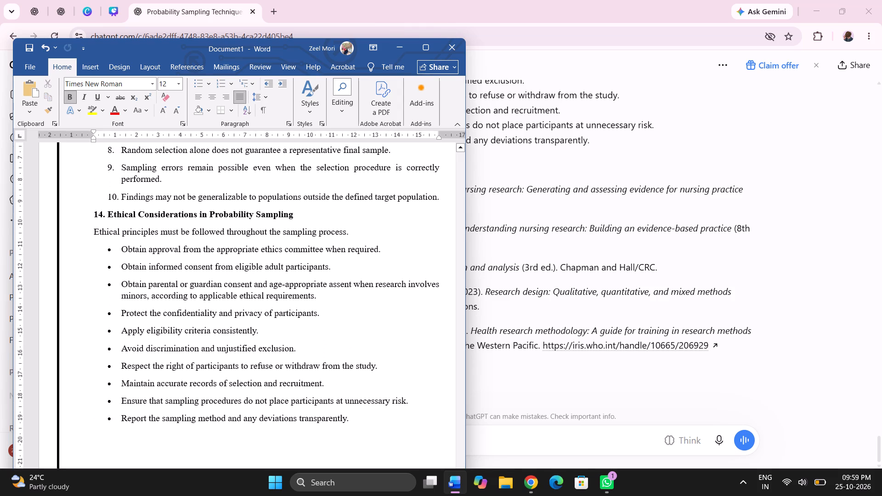
{"action": "scroll", "coordinate": [251, 405], "scroll_direction": "up", "scroll_amount": 3}
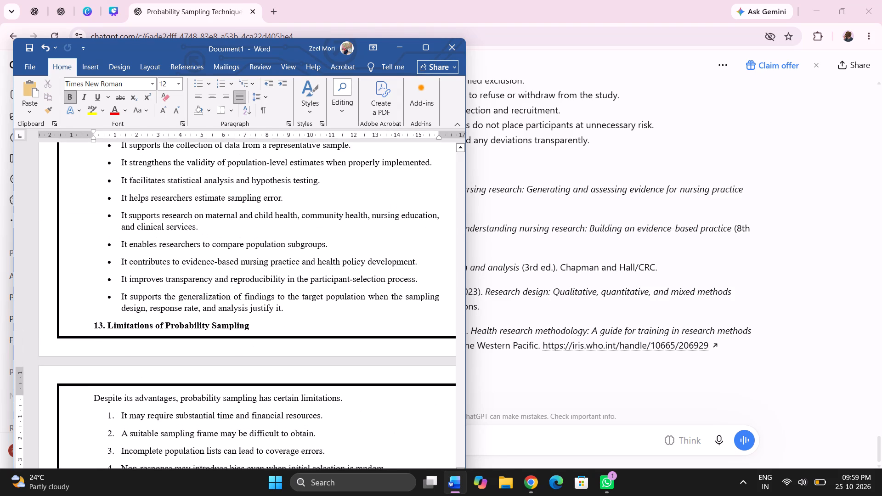
{"action": "scroll", "coordinate": [251, 405], "scroll_direction": "up", "scroll_amount": 5}
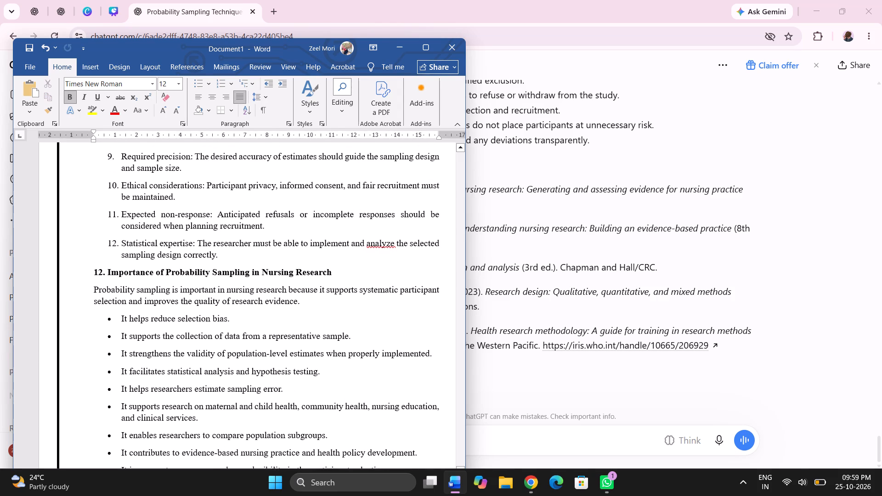
{"action": "scroll", "coordinate": [251, 405], "scroll_direction": "up", "scroll_amount": 3}
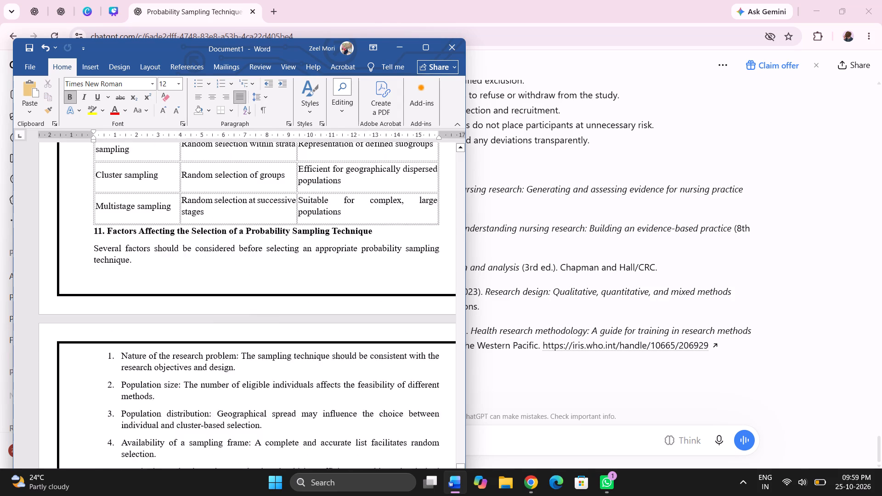
{"action": "scroll", "coordinate": [251, 405], "scroll_direction": "up", "scroll_amount": 4}
{"action": "scroll", "coordinate": [251, 405], "scroll_direction": "down", "scroll_amount": 5}
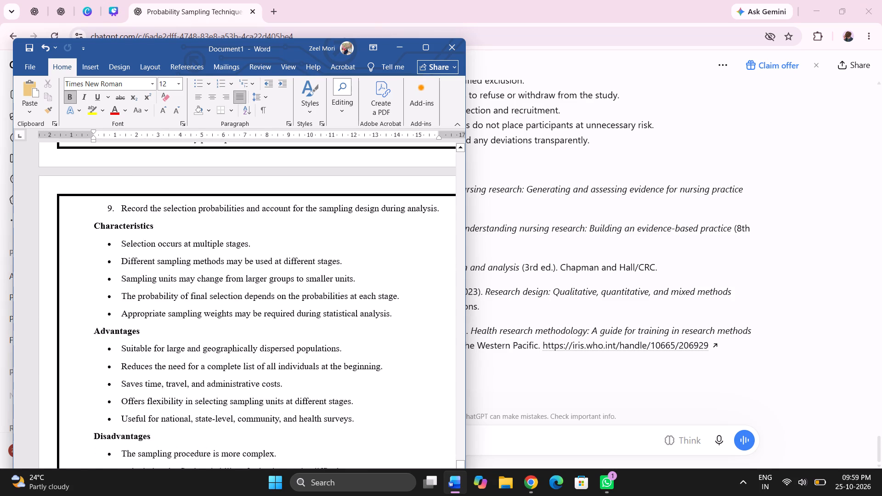
{"action": "scroll", "coordinate": [251, 405], "scroll_direction": "down", "scroll_amount": 4}
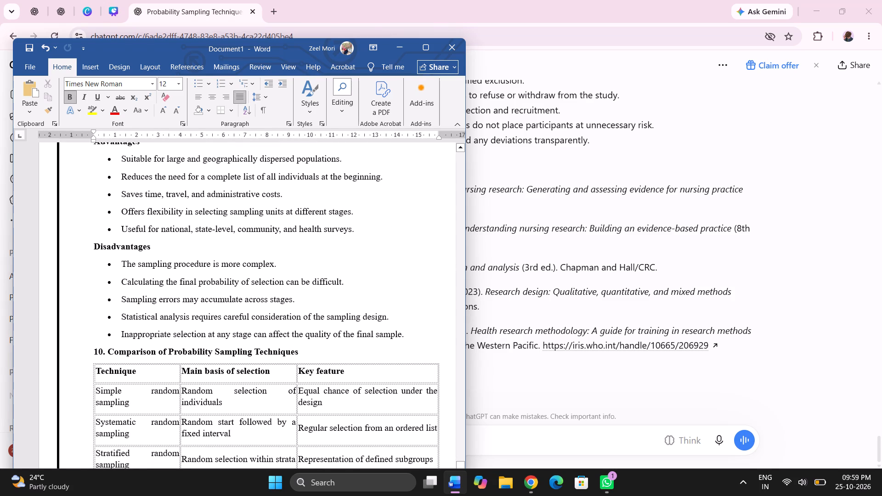
{"action": "left_click", "coordinate": [94, 366]}
{"action": "double_click", "coordinate": [86, 357]}
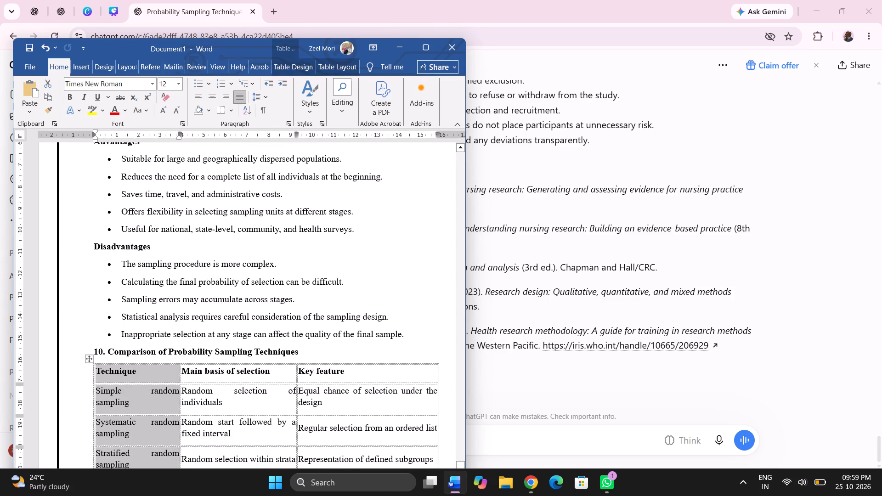
{"action": "left_click", "coordinate": [169, 96]}
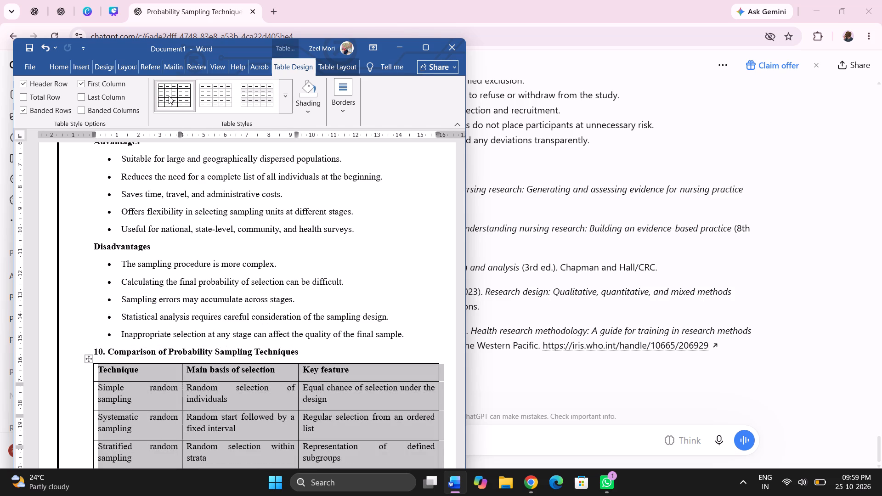
Change the pasted title "Probability Sampling Techniques in Research" to uppercase.
{"action": "scroll", "coordinate": [223, 336], "scroll_direction": "up", "scroll_amount": 5}
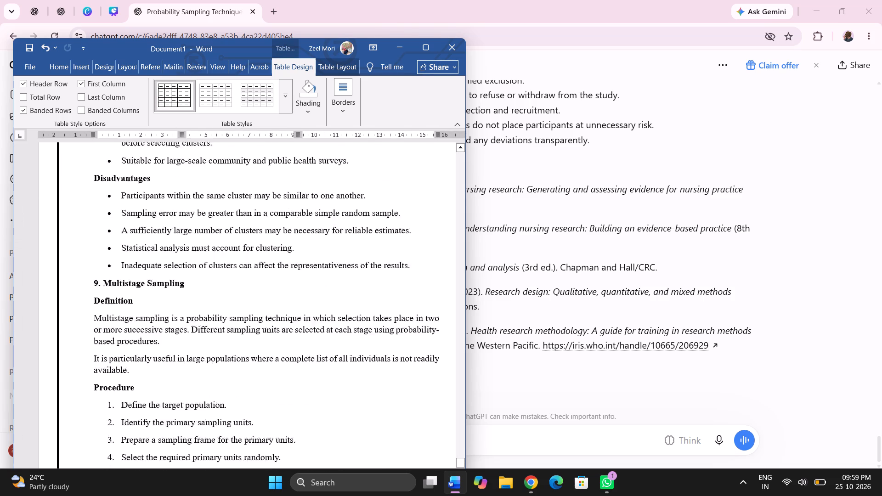
{"action": "scroll", "coordinate": [223, 336], "scroll_direction": "up", "scroll_amount": 5}
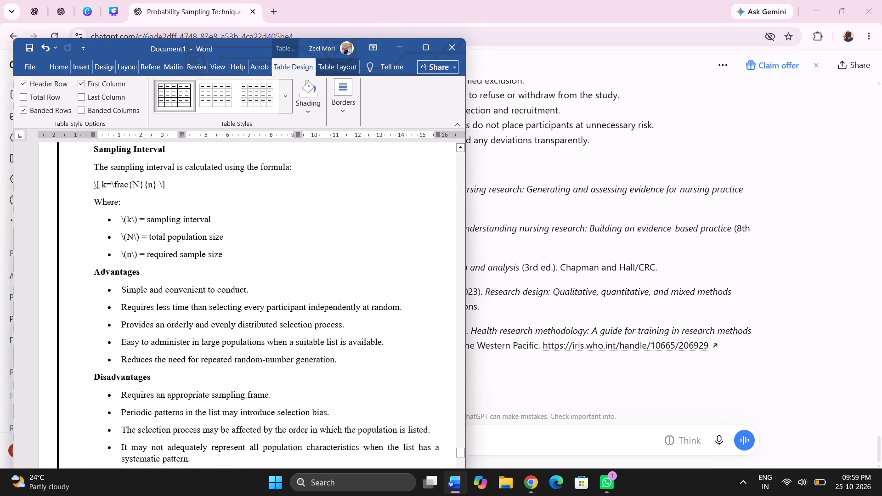
{"action": "scroll", "coordinate": [223, 336], "scroll_direction": "up", "scroll_amount": 3}
{"action": "scroll", "coordinate": [223, 336], "scroll_direction": "down", "scroll_amount": 1}
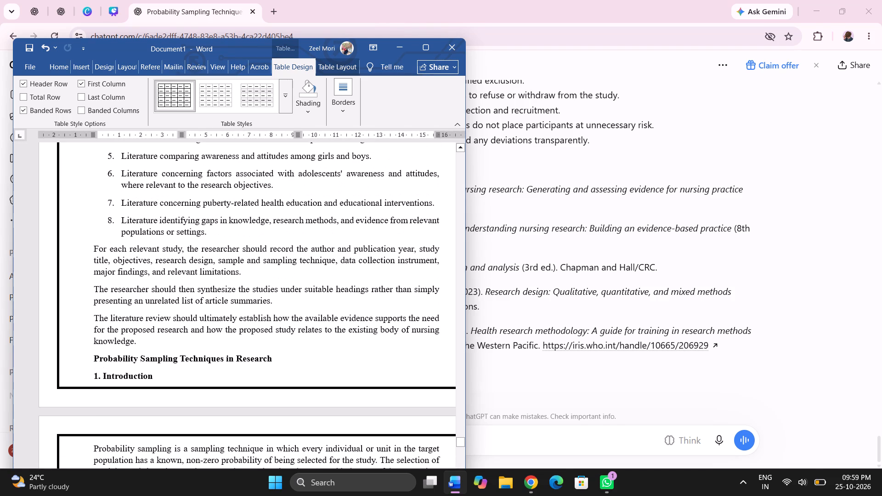
{"action": "scroll", "coordinate": [223, 336], "scroll_direction": "down", "scroll_amount": 1}
{"action": "left_click_drag", "start_coordinate": [273, 359], "coordinate": [102, 355]}
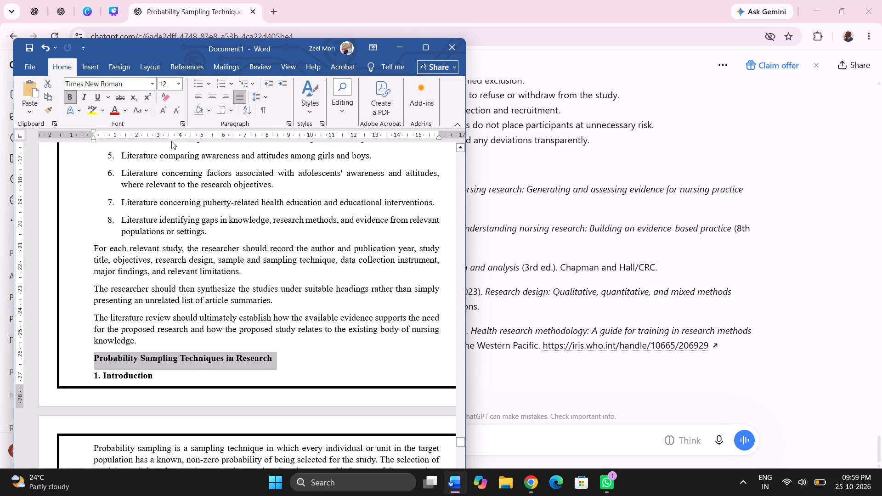
{"action": "left_click", "coordinate": [146, 110]}
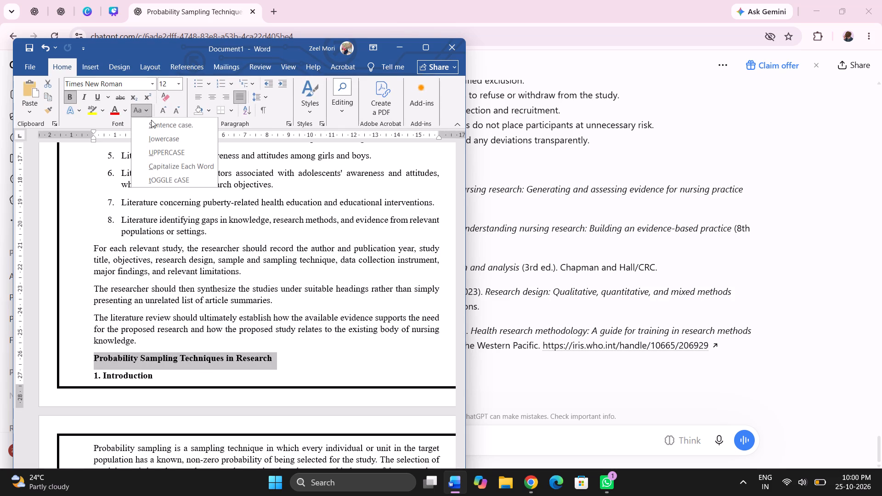
{"action": "left_click", "coordinate": [157, 151]}
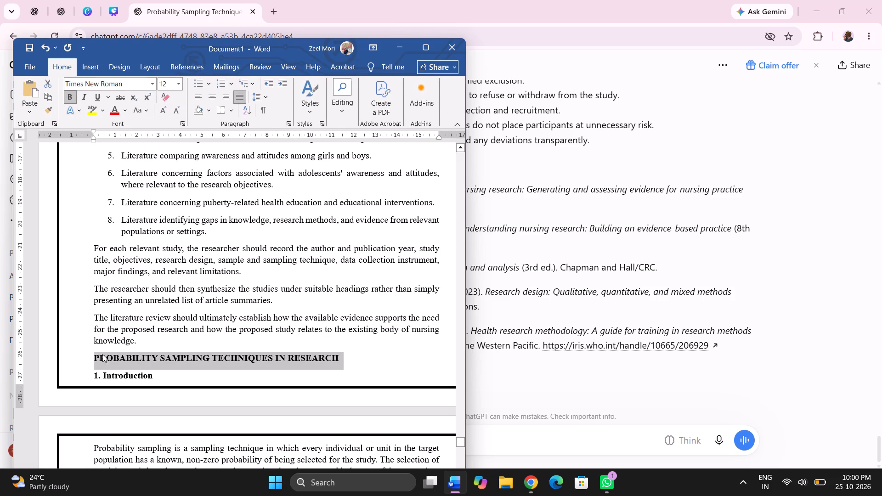
Insert two blank lines before the "PROBABILITY SAMPLING TECHNIQUES IN RESEARCH" title to move it onto the next page.
{"action": "left_click", "coordinate": [94, 355]}
{"action": "key", "text": "Return"}
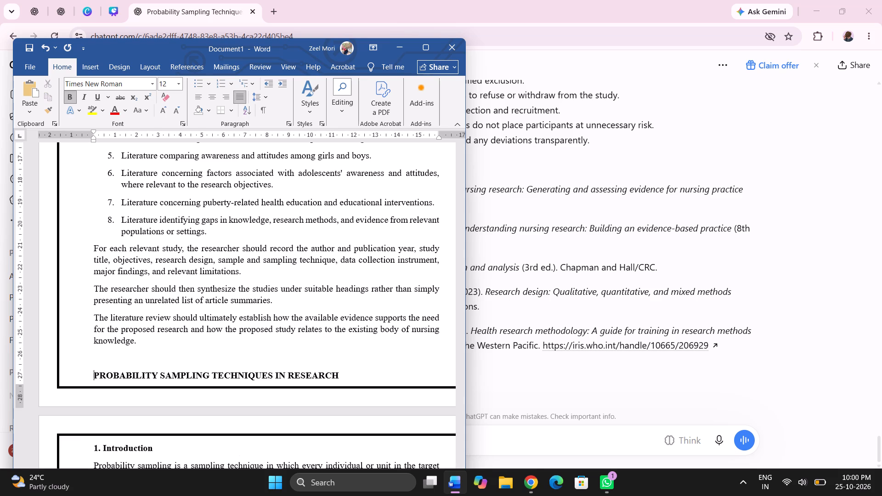
{"action": "key", "text": "Return"}
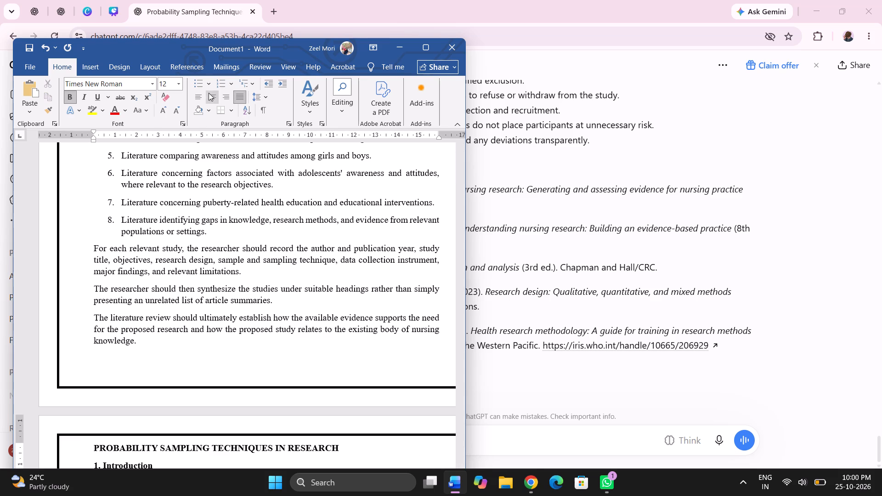
Centre the "PROBABILITY SAMPLING TECHNIQUES IN RESEARCH" title.
{"action": "left_click", "coordinate": [211, 91]}
Review the pasted probability sampling text from the Introduction through Stratified Random Sampling, checking its layout and the sampling interval formula.
{"action": "scroll", "coordinate": [194, 313], "scroll_direction": "down", "scroll_amount": 1}
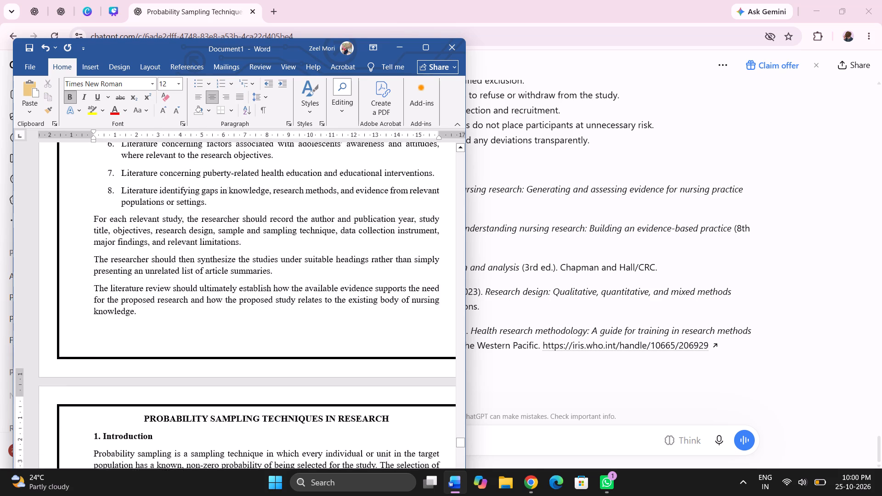
{"action": "scroll", "coordinate": [194, 313], "scroll_direction": "down", "scroll_amount": 4}
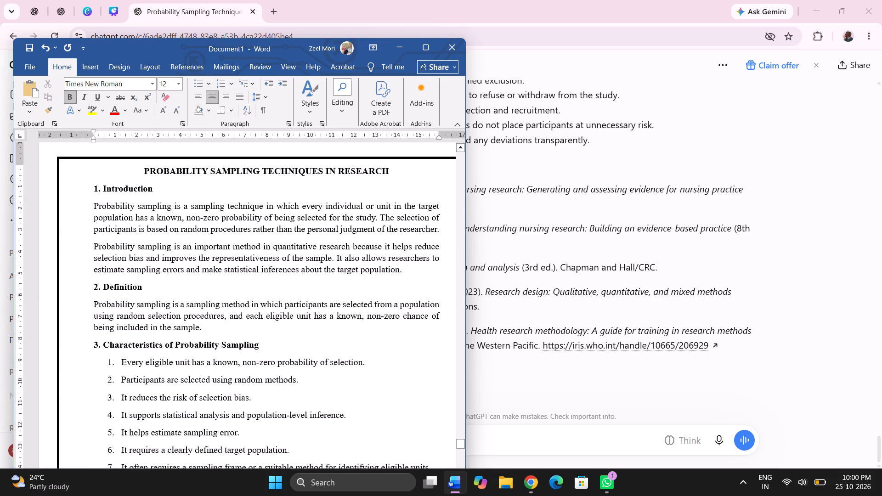
{"action": "scroll", "coordinate": [194, 313], "scroll_direction": "down", "scroll_amount": 4}
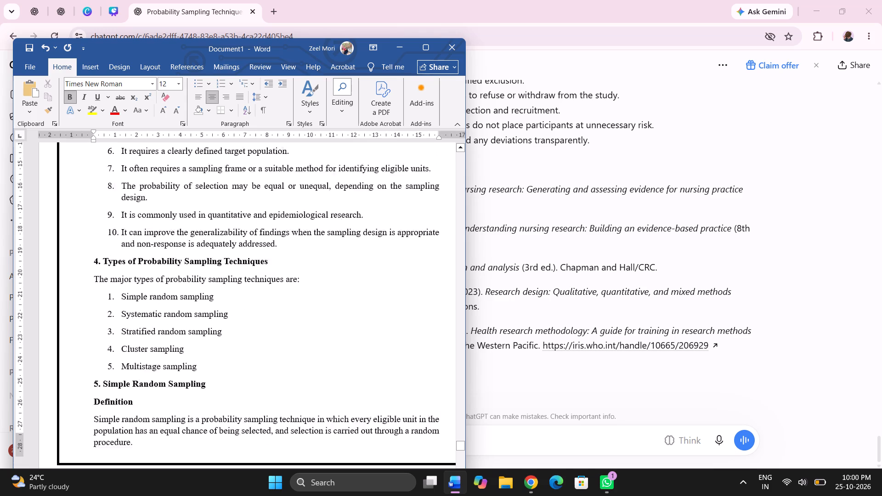
{"action": "scroll", "coordinate": [194, 313], "scroll_direction": "down", "scroll_amount": 5}
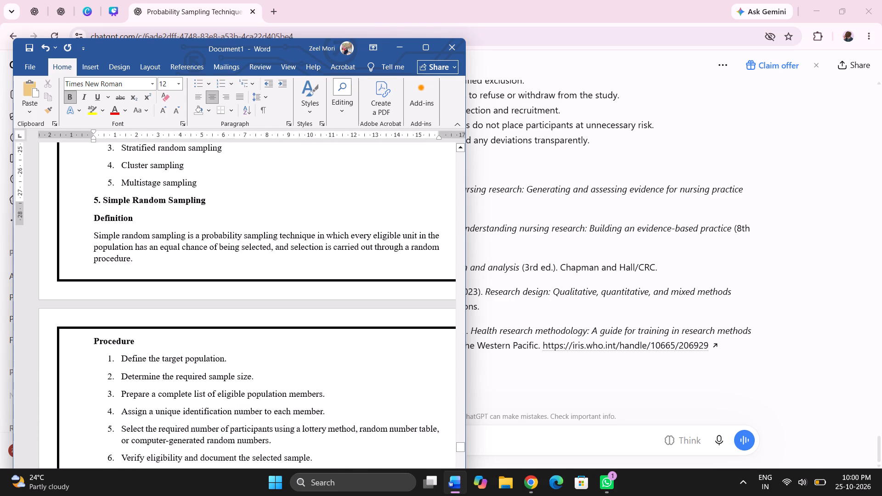
{"action": "scroll", "coordinate": [194, 313], "scroll_direction": "down", "scroll_amount": 4}
{"action": "scroll", "coordinate": [194, 313], "scroll_direction": "up", "scroll_amount": 1}
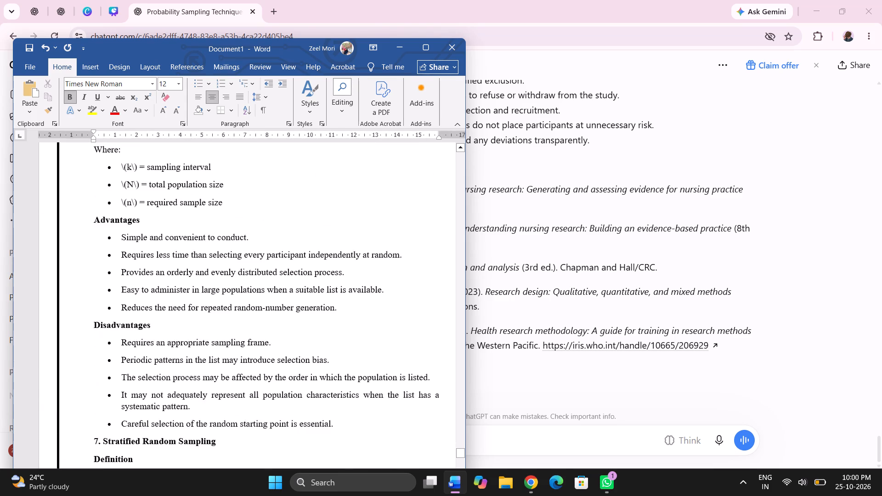
{"action": "scroll", "coordinate": [194, 313], "scroll_direction": "up", "scroll_amount": 2}
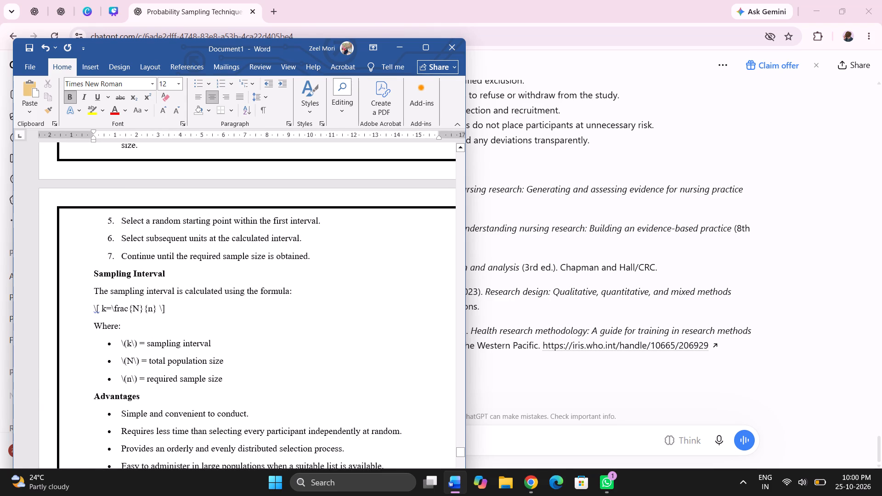
{"action": "scroll", "coordinate": [194, 313], "scroll_direction": "down", "scroll_amount": 1}
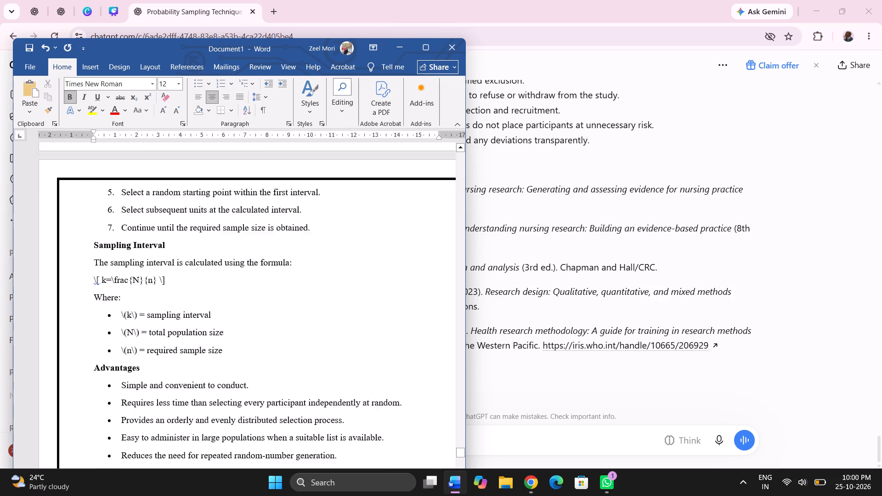
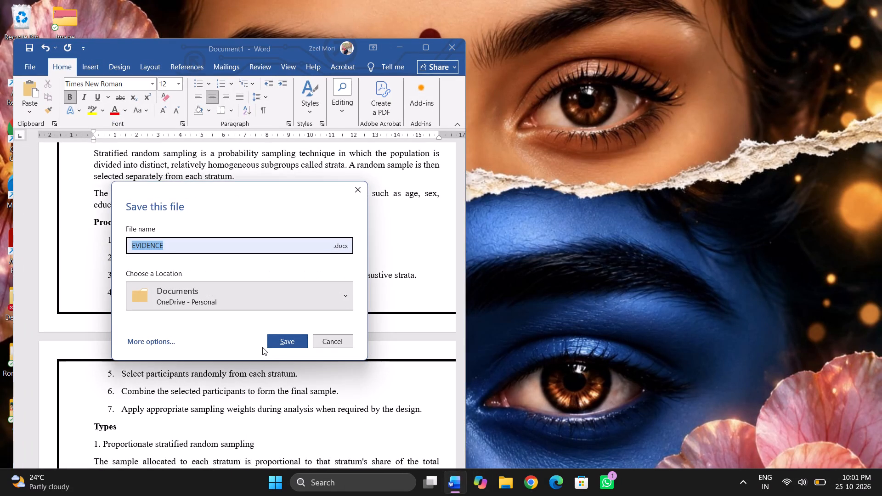
Replace the suggested file name with RESEARCH NOTES for saving the document.
{"action": "left_click", "coordinate": [261, 241]}
{"action": "key", "text": "BackSpace"}
{"action": "key", "text": "BackSpace"}
{"action": "key", "text": "BackSpace"}
{"action": "key", "text": "BackSpace"}
{"action": "key", "text": "BackSpace"}
{"action": "key", "text": "BackSpace"}
{"action": "key", "text": "BackSpace"}
{"action": "key", "text": "BackSpace"}
{"action": "key", "text": "BackSpace"}
{"action": "key", "text": "BackSpace"}
{"action": "key", "text": "BackSpace"}
{"action": "key", "text": "BackSpace"}
{"action": "key", "text": "BackSpace"}
{"action": "key", "text": "BackSpace"}
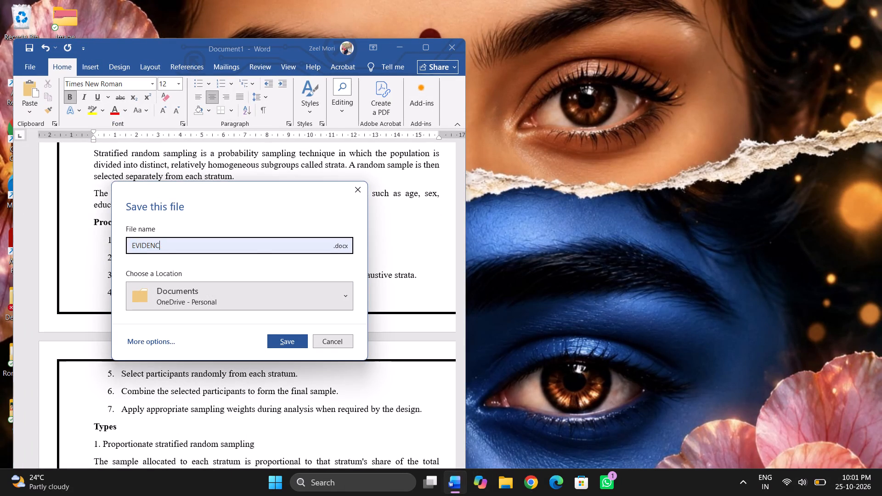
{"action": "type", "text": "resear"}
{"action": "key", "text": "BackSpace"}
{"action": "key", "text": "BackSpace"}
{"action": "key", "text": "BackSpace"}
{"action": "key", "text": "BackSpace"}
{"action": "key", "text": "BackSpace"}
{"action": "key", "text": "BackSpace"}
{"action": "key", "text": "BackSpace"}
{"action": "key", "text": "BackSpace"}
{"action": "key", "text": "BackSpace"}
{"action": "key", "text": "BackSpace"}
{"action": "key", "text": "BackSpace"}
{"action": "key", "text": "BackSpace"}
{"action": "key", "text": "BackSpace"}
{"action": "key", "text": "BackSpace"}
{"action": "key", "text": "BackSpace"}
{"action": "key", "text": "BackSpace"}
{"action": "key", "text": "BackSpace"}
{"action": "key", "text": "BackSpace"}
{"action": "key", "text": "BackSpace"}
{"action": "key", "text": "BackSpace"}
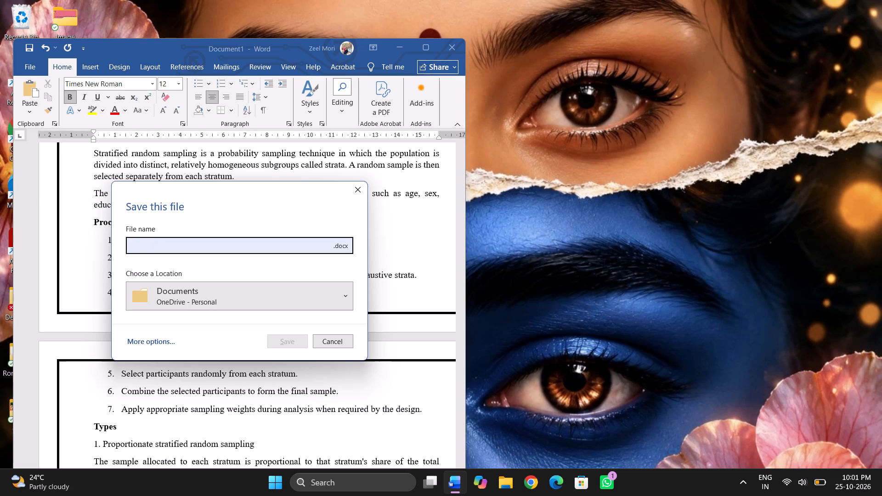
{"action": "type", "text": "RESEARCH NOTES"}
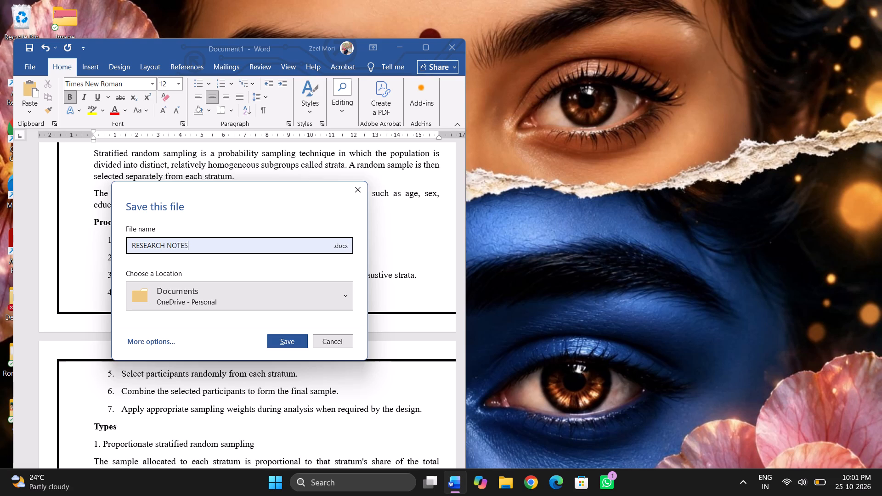
Open the choice of save locations for the document.
{"action": "left_click", "coordinate": [290, 304]}
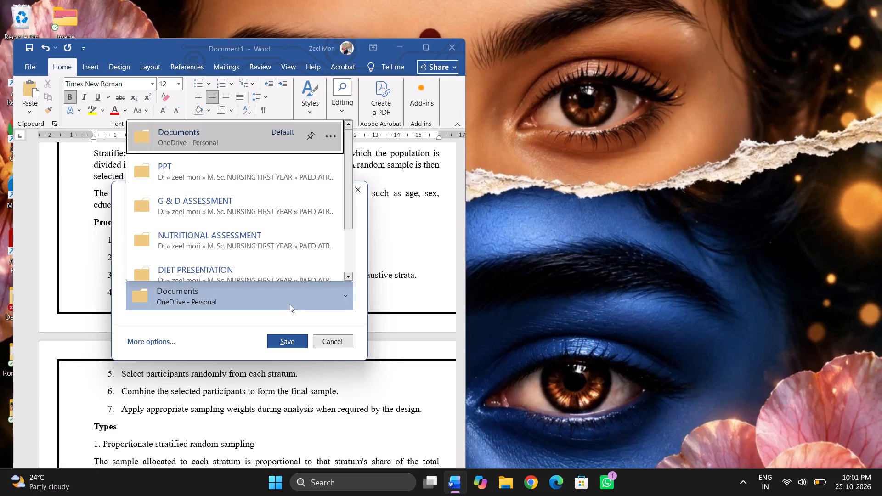
Save the document in the Downloads folder as a Word Document named "RESEARCH NOTES".
{"action": "scroll", "coordinate": [267, 208], "scroll_direction": "down", "scroll_amount": 1}
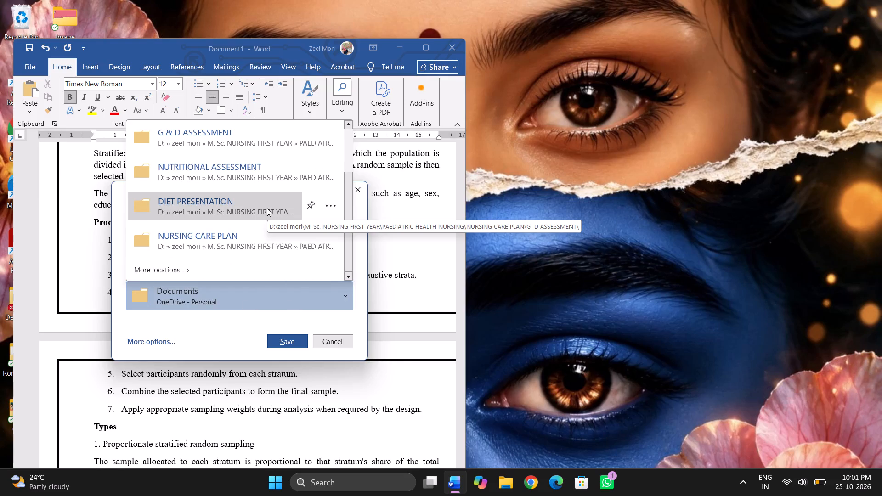
{"action": "scroll", "coordinate": [267, 208], "scroll_direction": "down", "scroll_amount": 1}
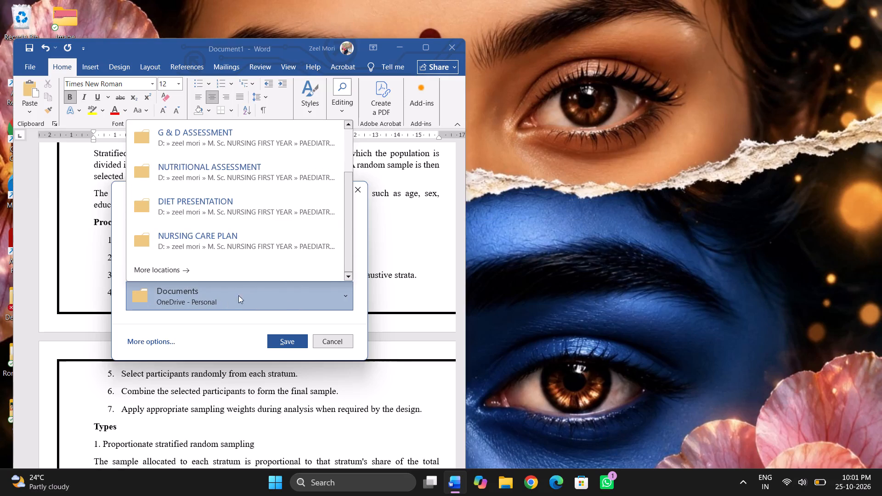
{"action": "left_click", "coordinate": [168, 270]}
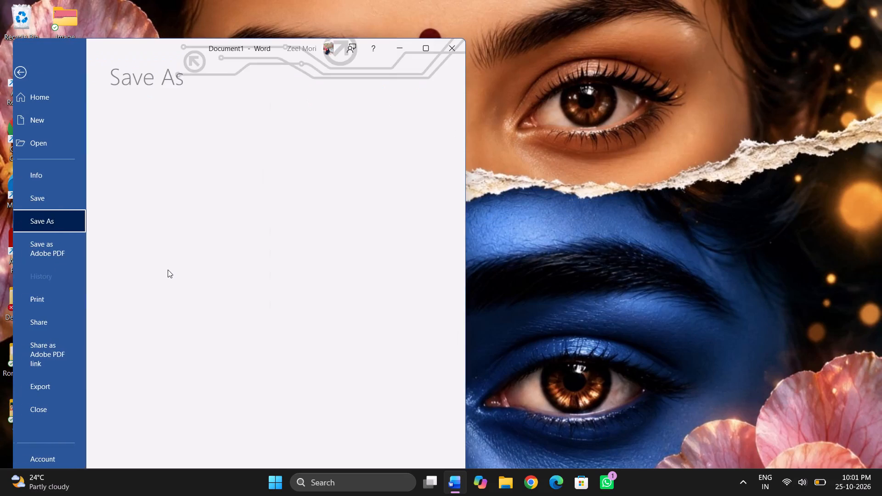
{"action": "left_click", "coordinate": [172, 310]}
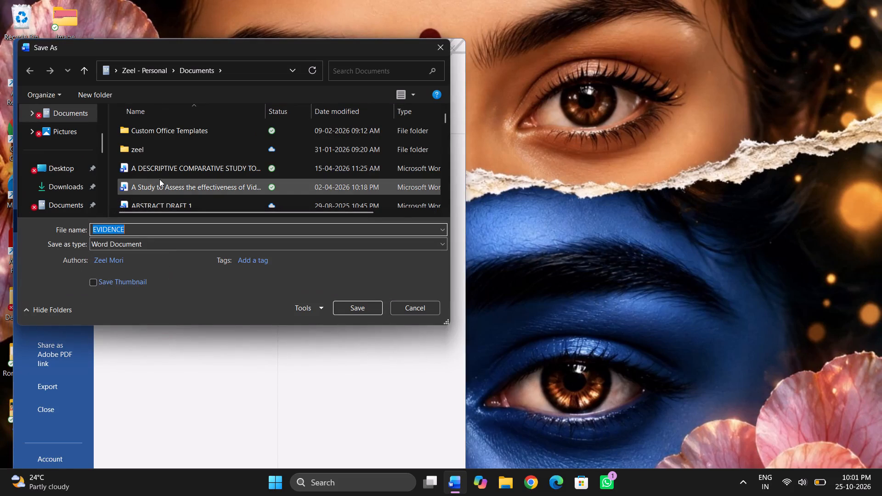
{"action": "scroll", "coordinate": [163, 173], "scroll_direction": "down", "scroll_amount": 2}
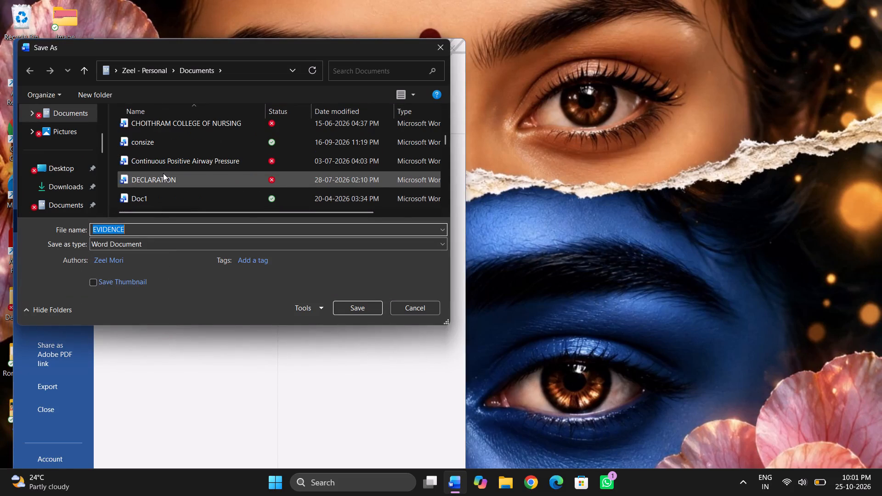
{"action": "scroll", "coordinate": [61, 192], "scroll_direction": "down", "scroll_amount": 1}
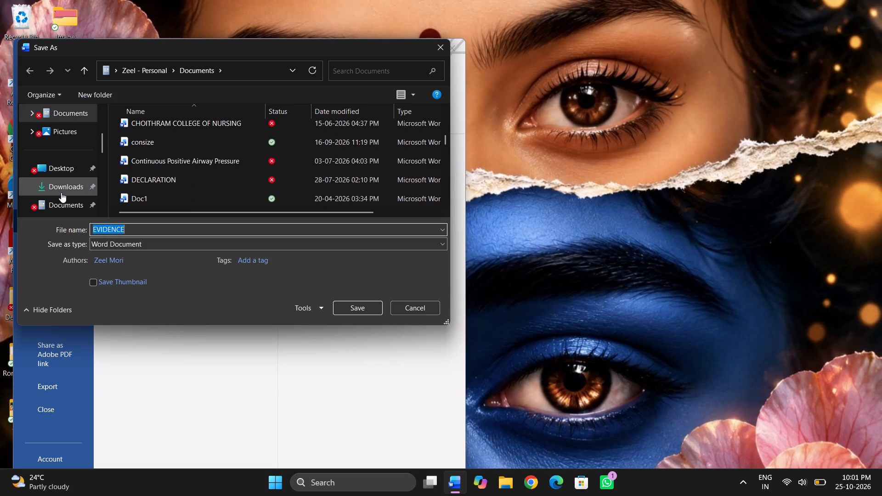
{"action": "left_click", "coordinate": [61, 192]}
{"action": "left_click", "coordinate": [132, 225]}
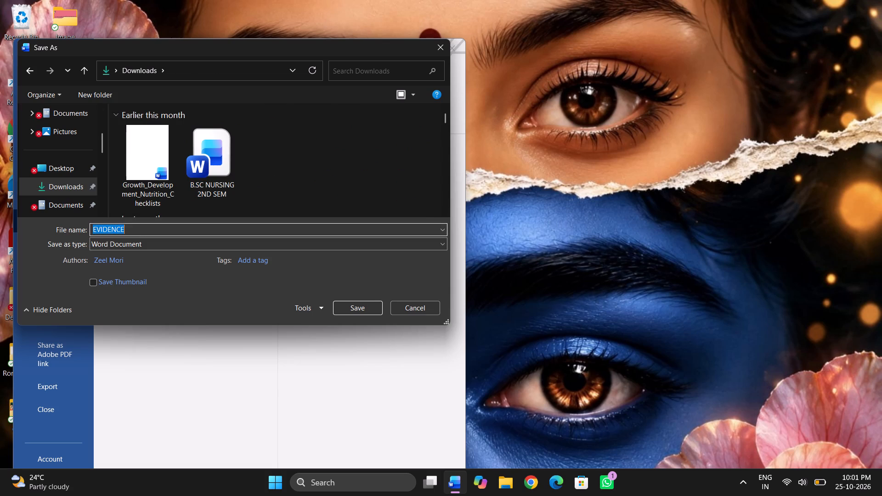
{"action": "key", "text": "BackSpace"}
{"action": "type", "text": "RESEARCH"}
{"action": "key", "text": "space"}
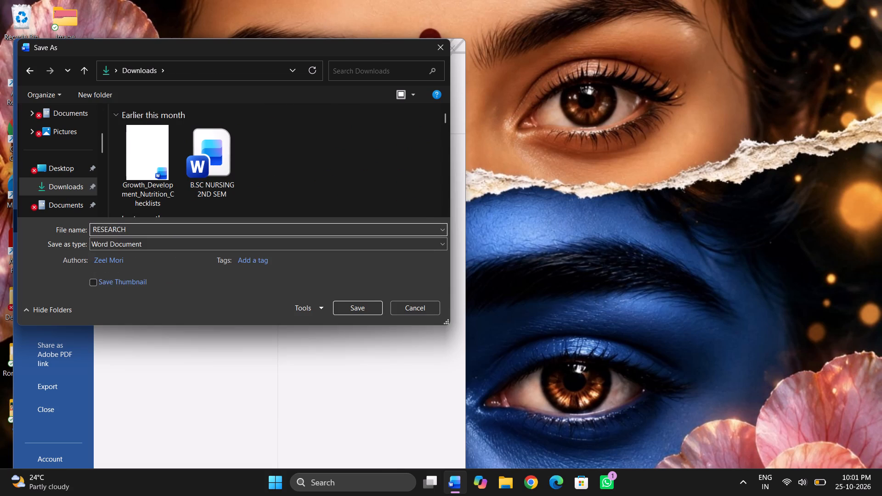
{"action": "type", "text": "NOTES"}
Finish saving the document as RESEARCH NOTES in Downloads, save it once more, and close it.
{"action": "left_click", "coordinate": [356, 304]}
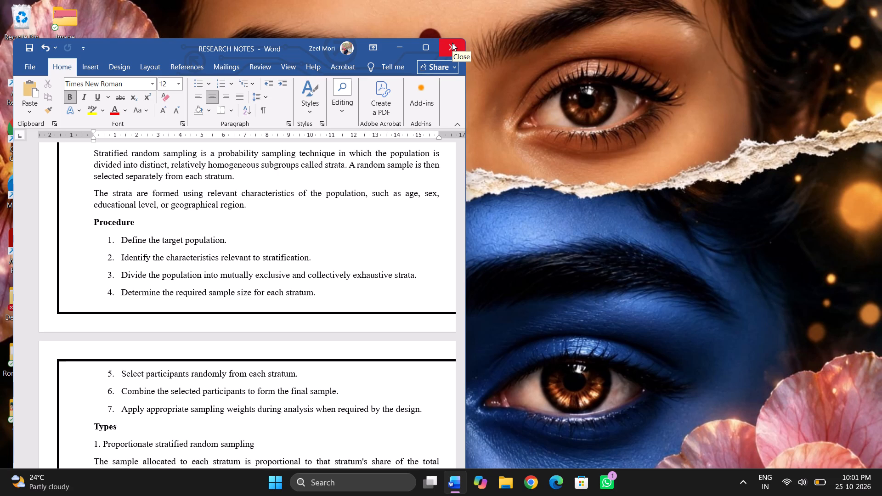
{"action": "left_click", "coordinate": [383, 211]}
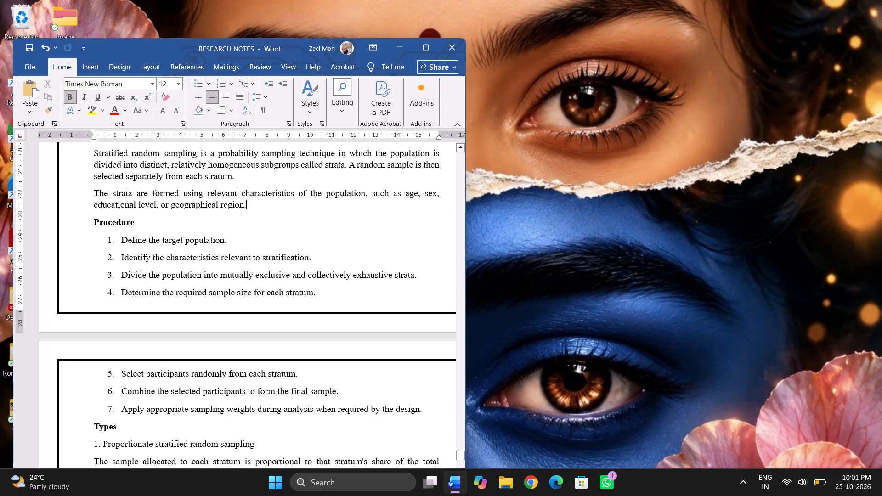
{"action": "key", "text": "ctrl+s"}
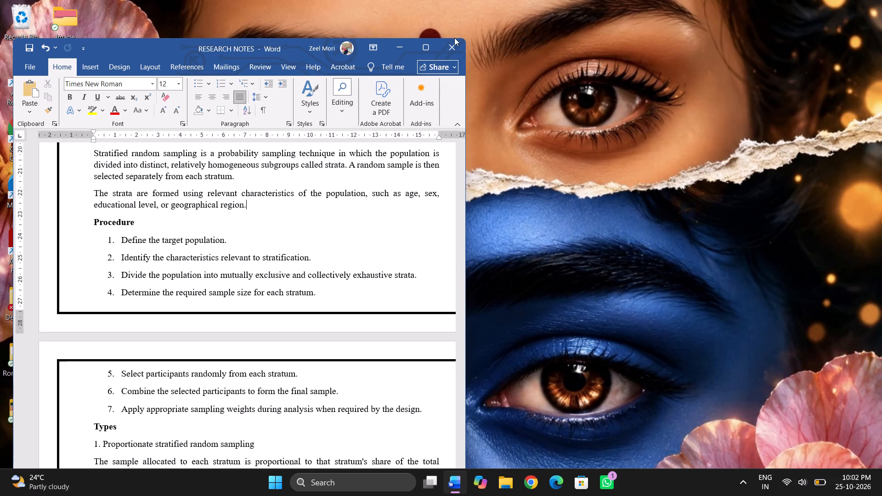
{"action": "left_click", "coordinate": [450, 45]}
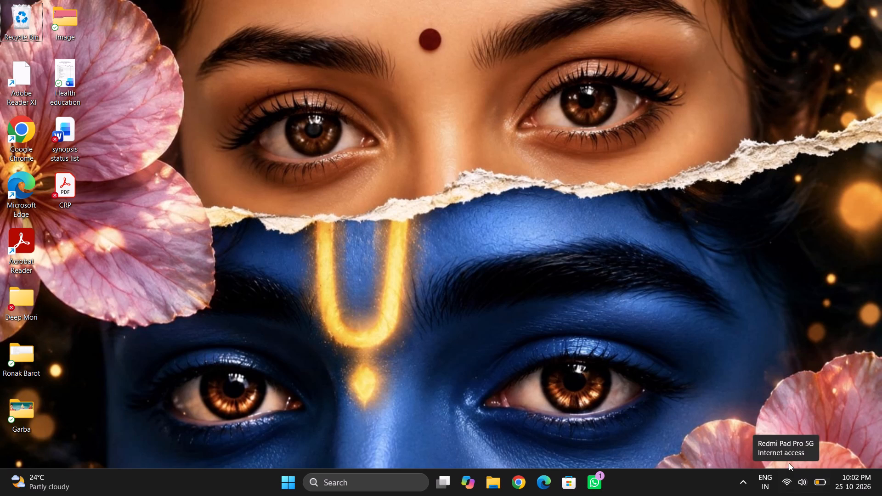
Turn off the computer's Wi-Fi connection and return to the desktop.
{"action": "right_click", "coordinate": [786, 484]}
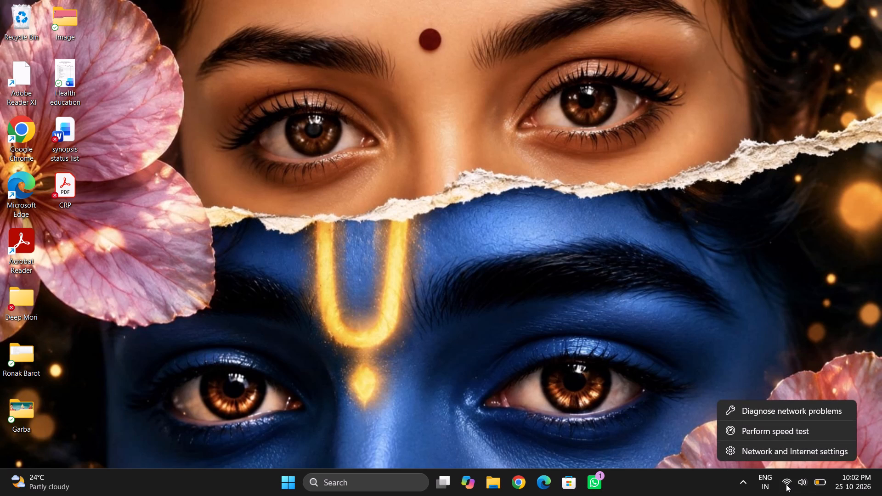
{"action": "left_click", "coordinate": [786, 482]}
{"action": "left_click", "coordinate": [786, 482]}
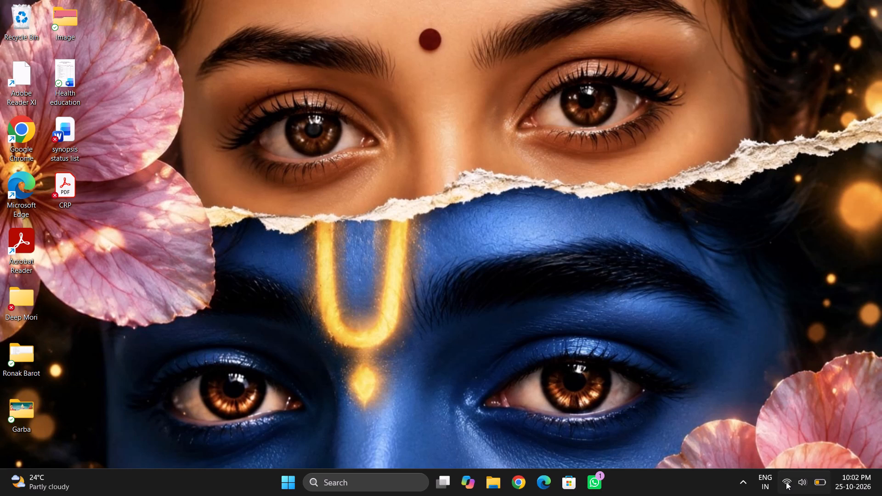
{"action": "left_click", "coordinate": [700, 269]}
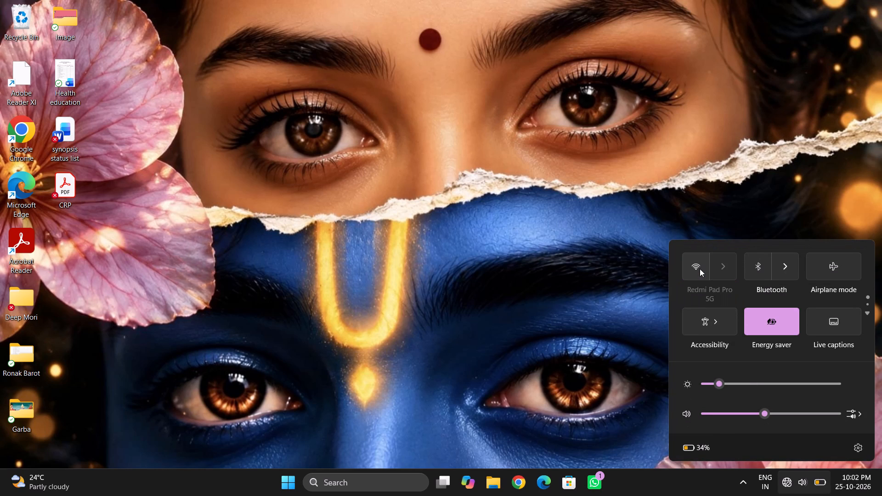
{"action": "left_click", "coordinate": [584, 383]}
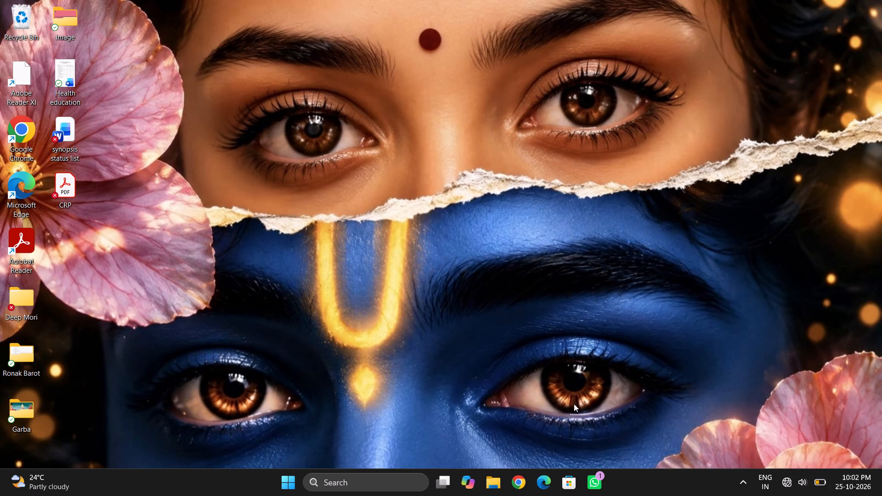